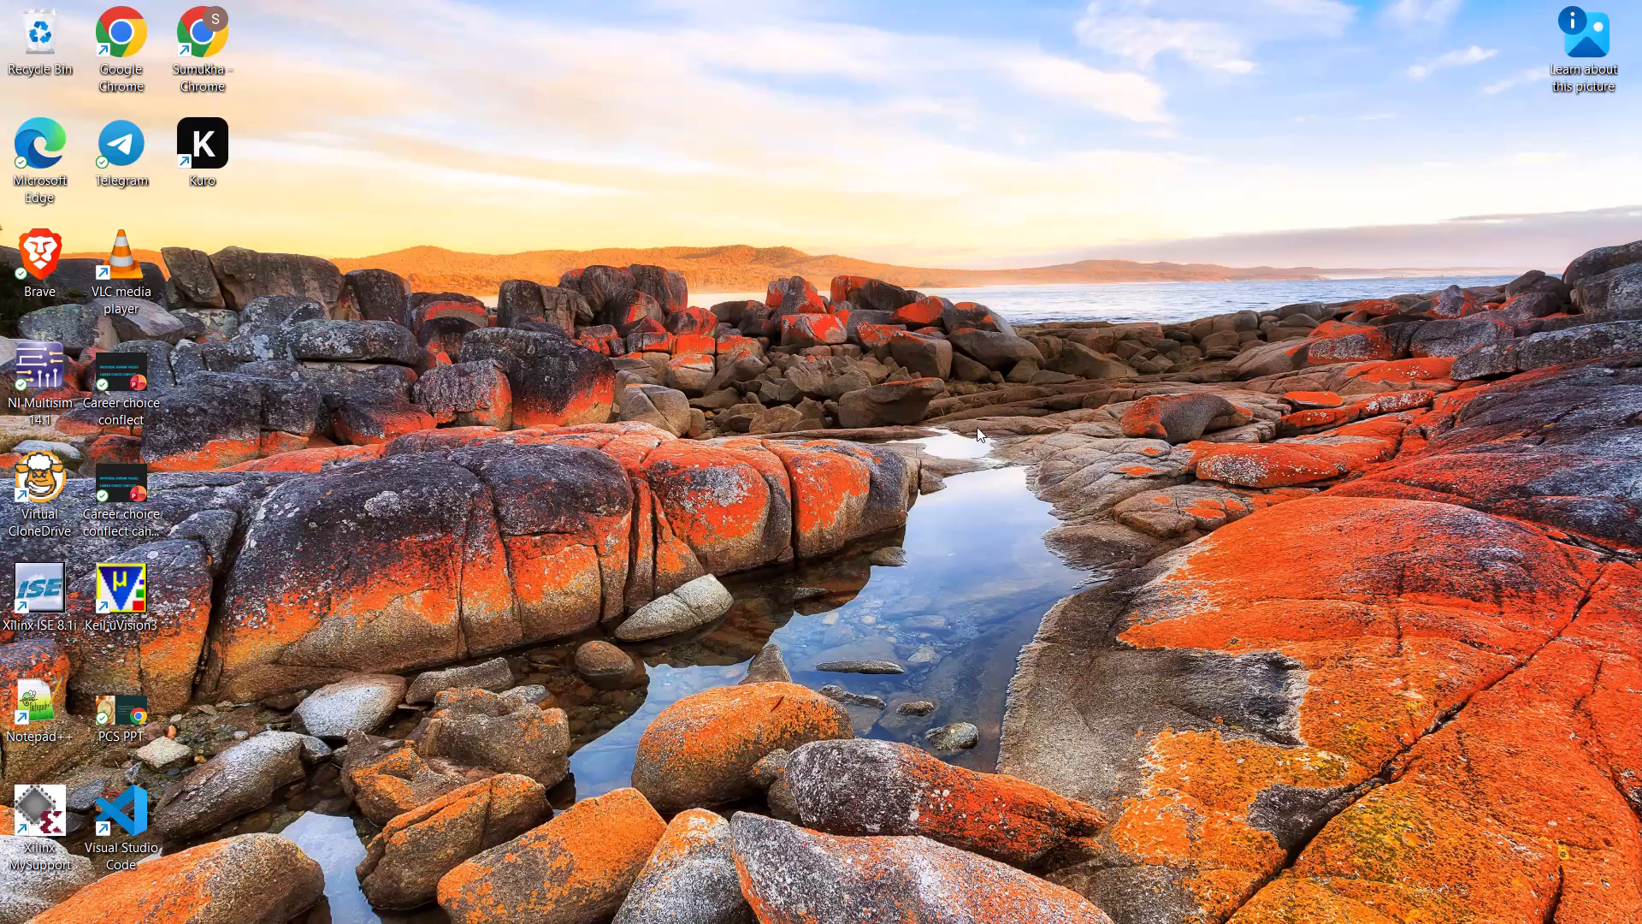
Open the recent presentation "miniproject air to water 2b (1234)" stored on drive D.
{"action": "left_click", "coordinate": [948, 897]}
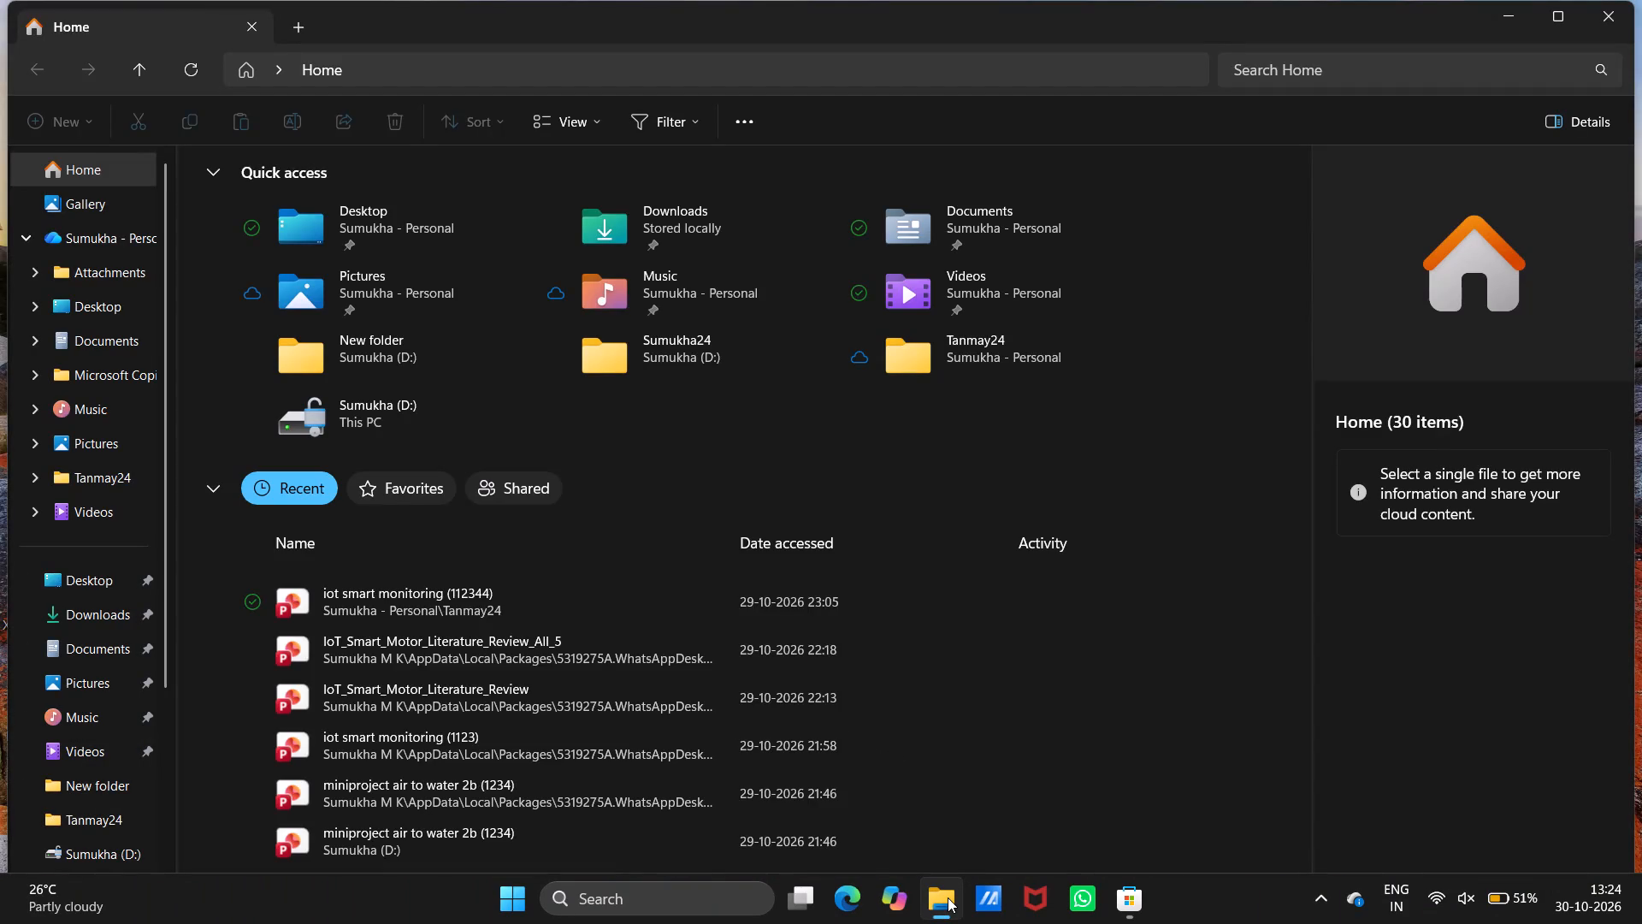
{"action": "double_click", "coordinate": [529, 608]}
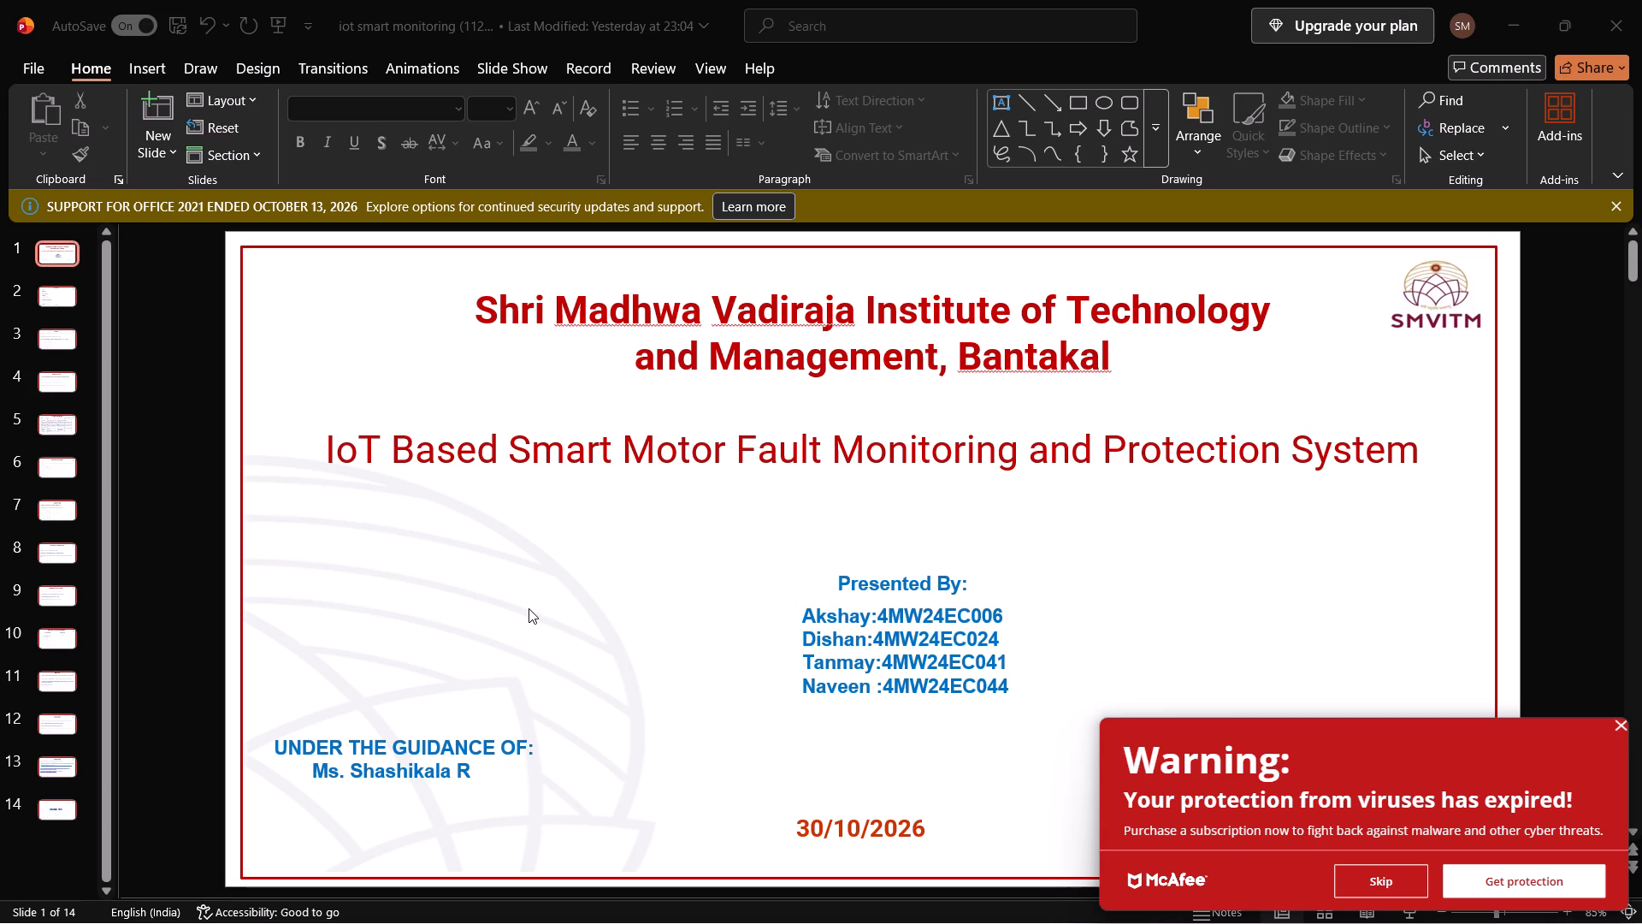
{"action": "left_click", "coordinate": [1641, 0]}
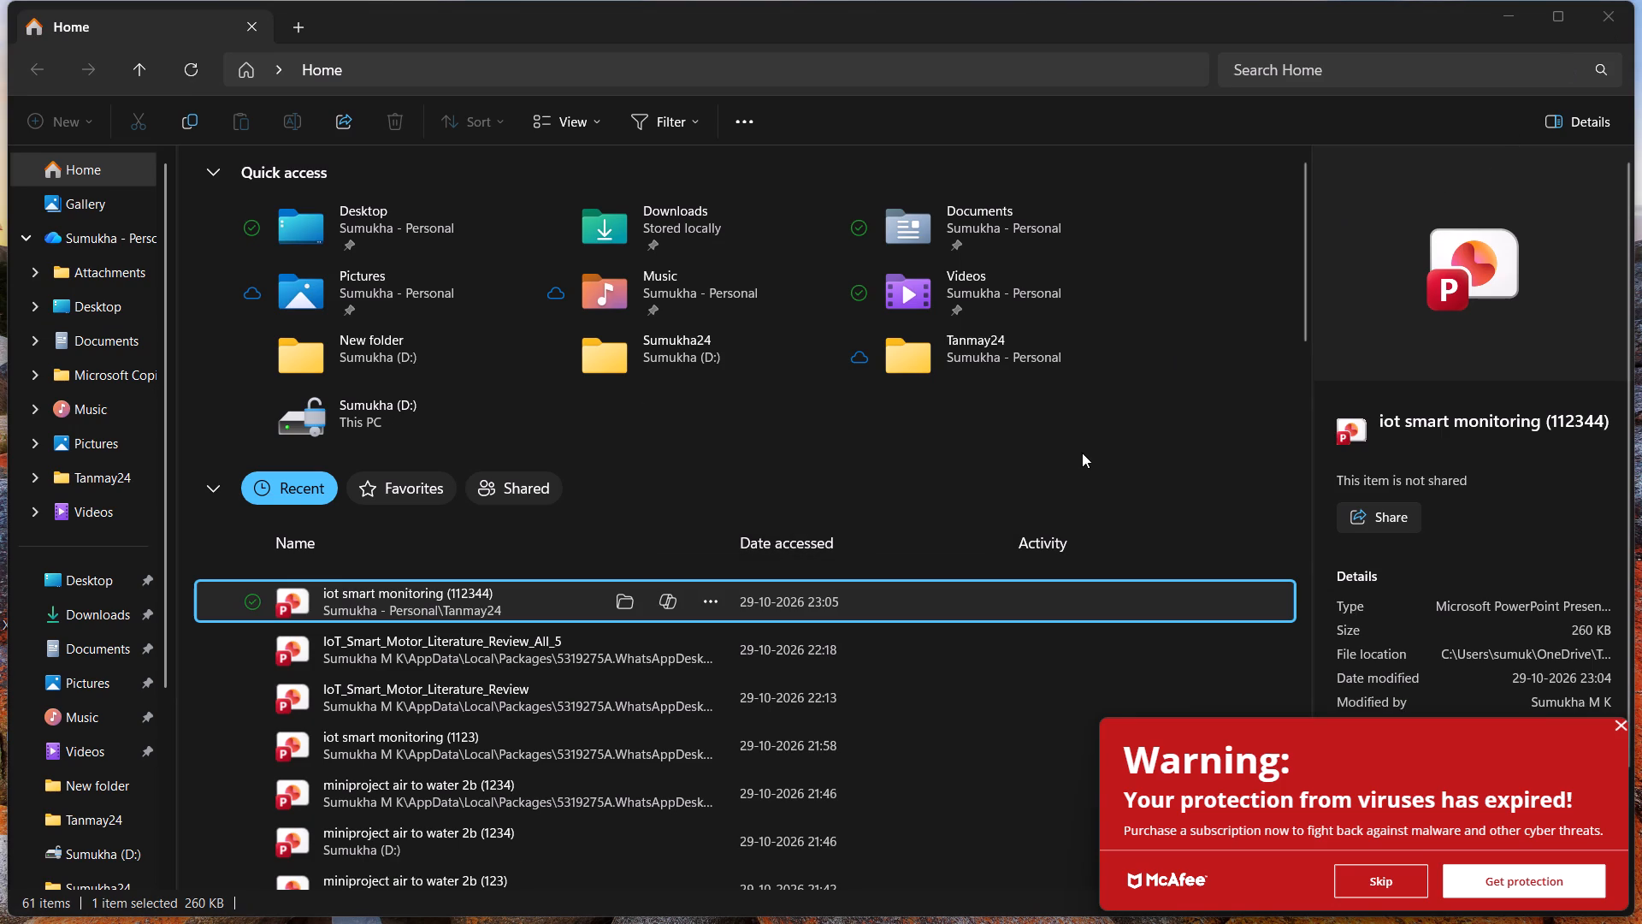
{"action": "double_click", "coordinate": [527, 820]}
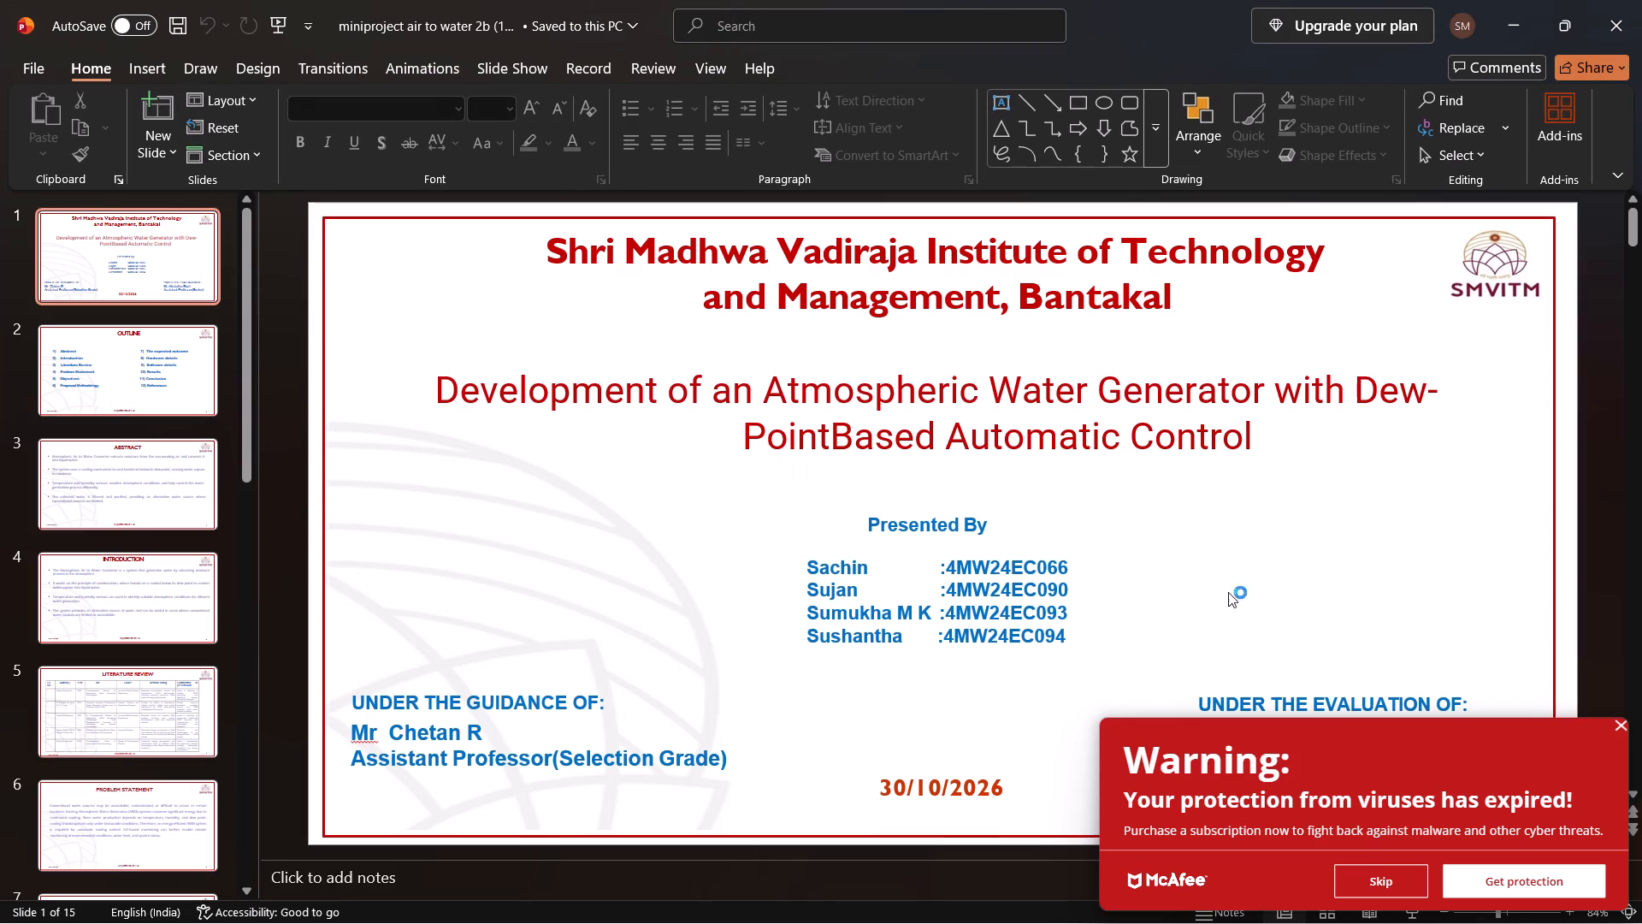
Dismiss the McAfee expiry warning and the WhatsApp message notification covering the title slide.
{"action": "left_click", "coordinate": [1608, 724]}
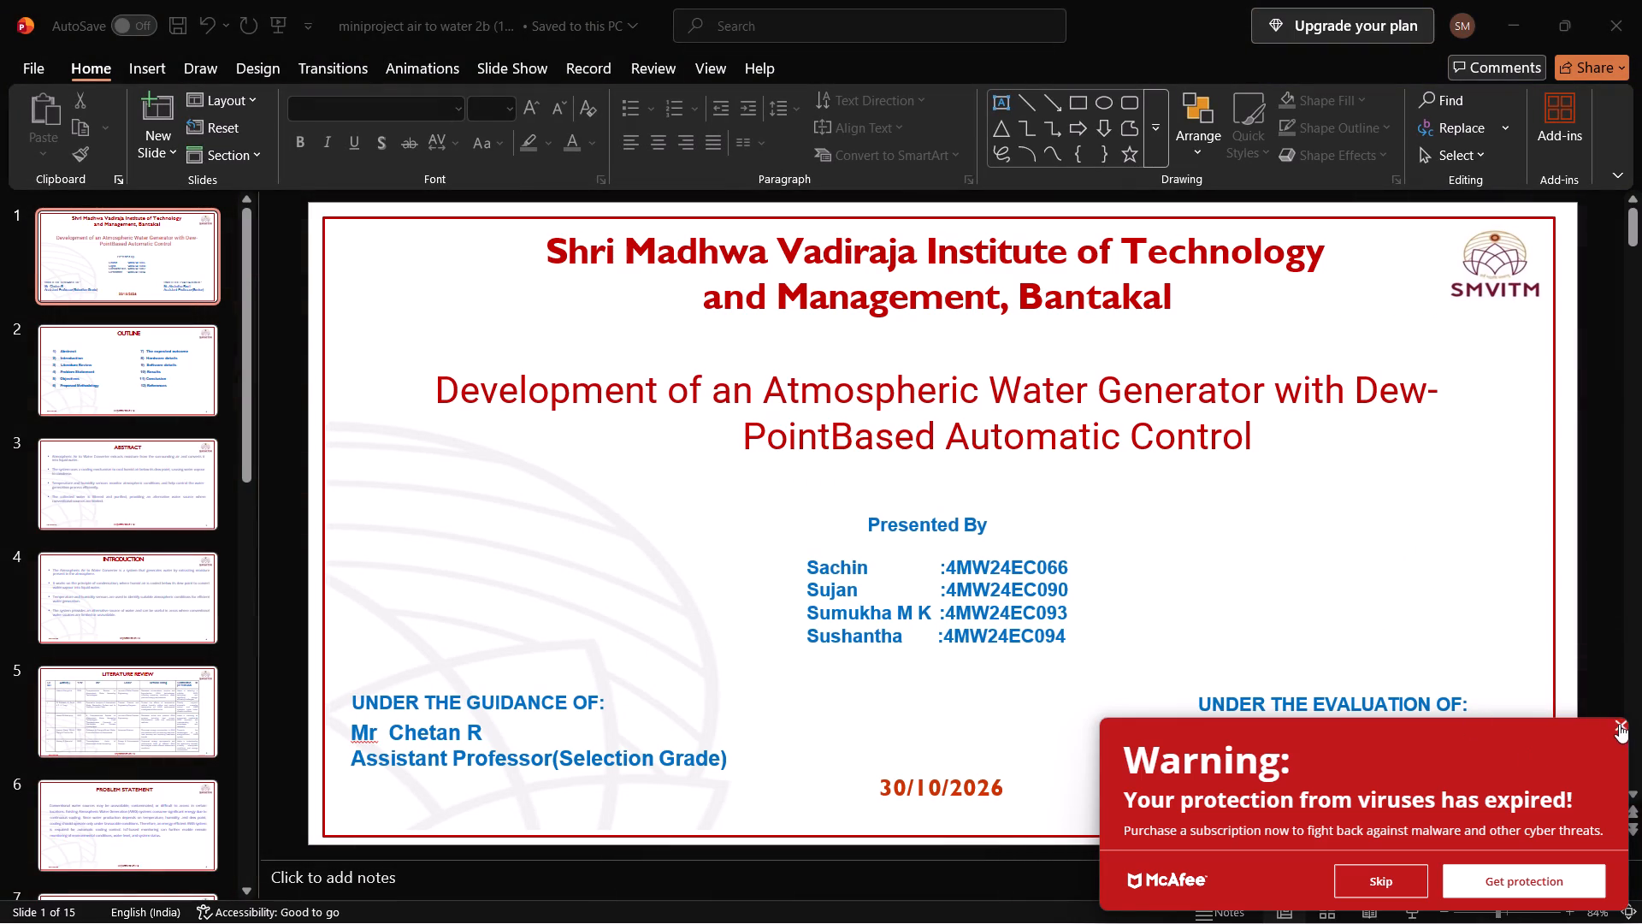
{"action": "left_click", "coordinate": [1619, 723]}
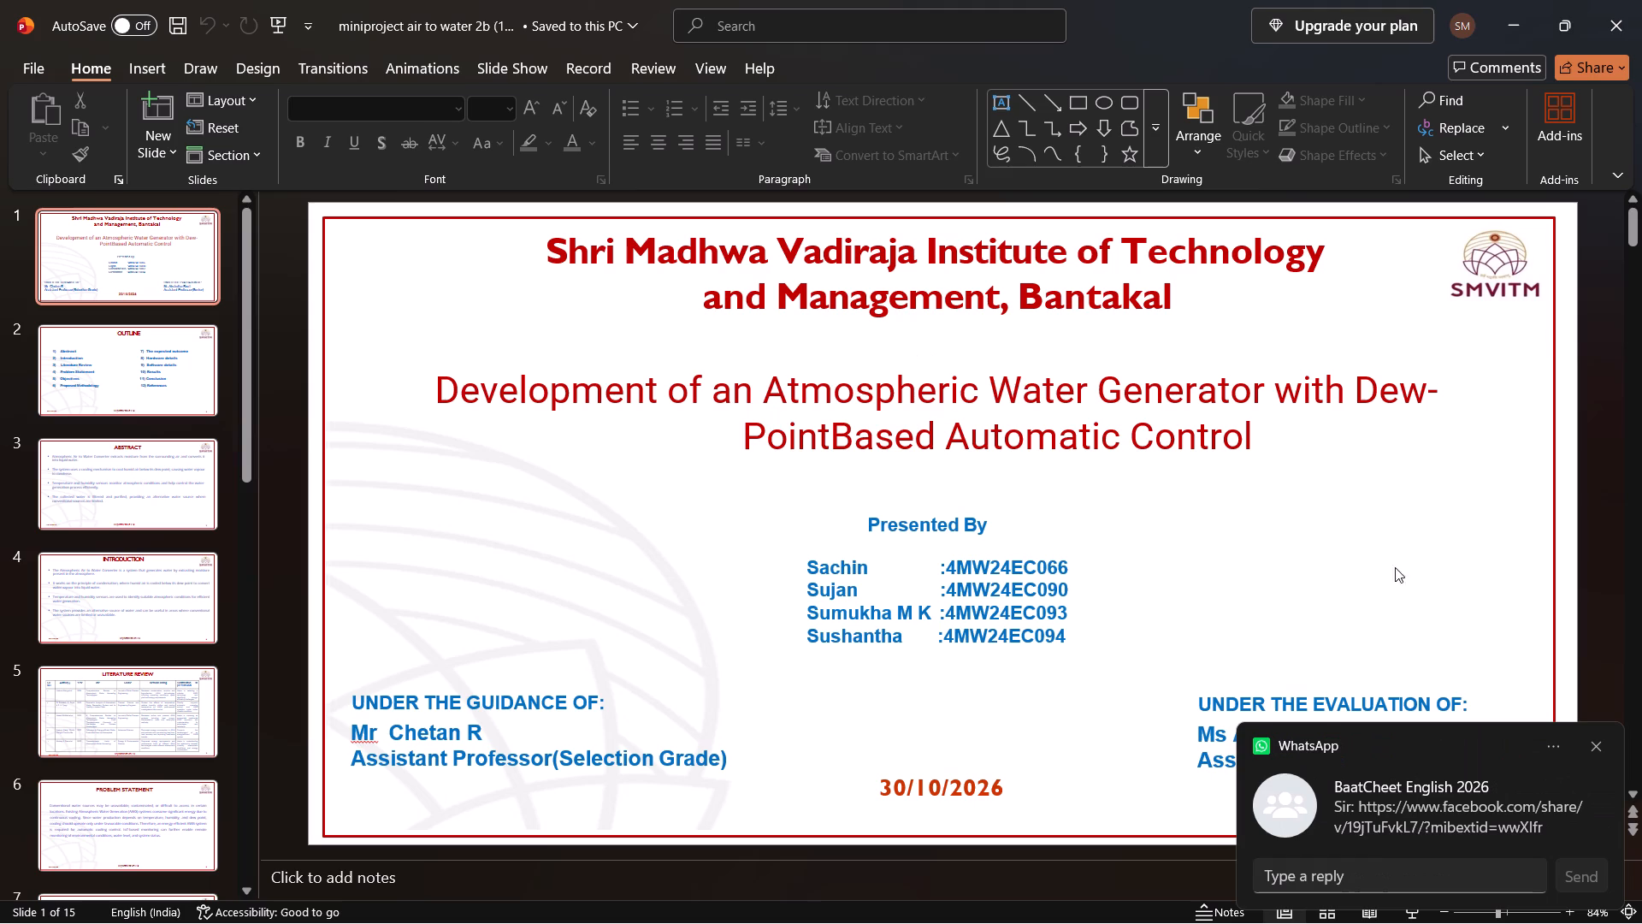
{"action": "left_click", "coordinate": [1602, 755]}
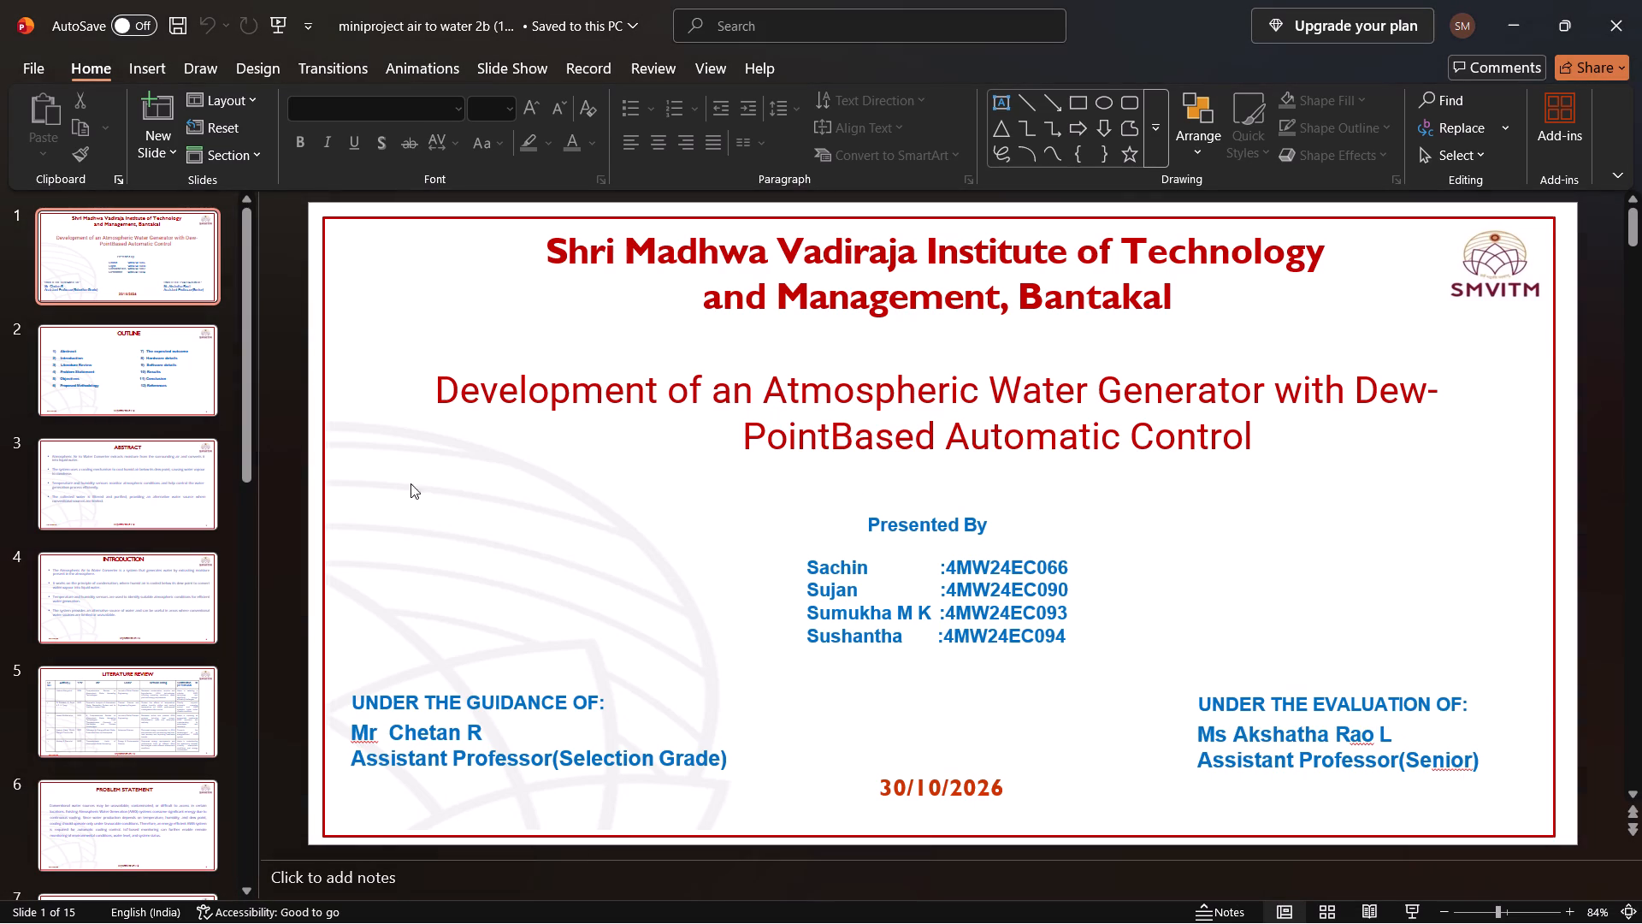
Display the Outline slide, slide 2 of the presentation.
{"action": "left_click", "coordinate": [177, 370]}
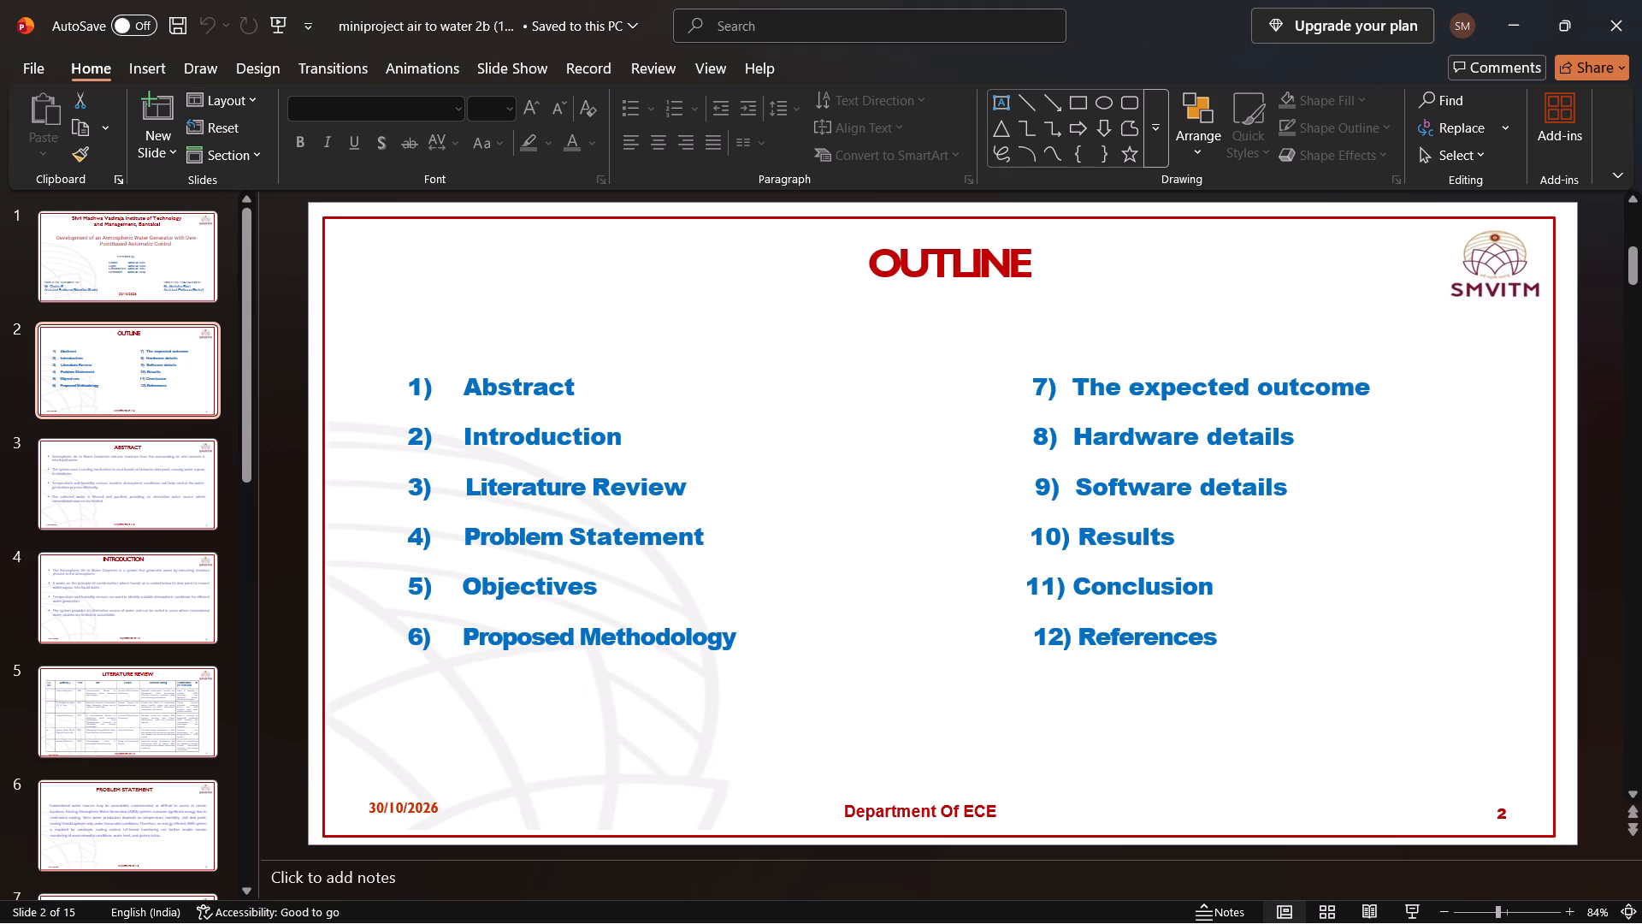
Set all the list text on the OUTLINE slide to font size 18.
{"action": "left_click", "coordinate": [1227, 641]}
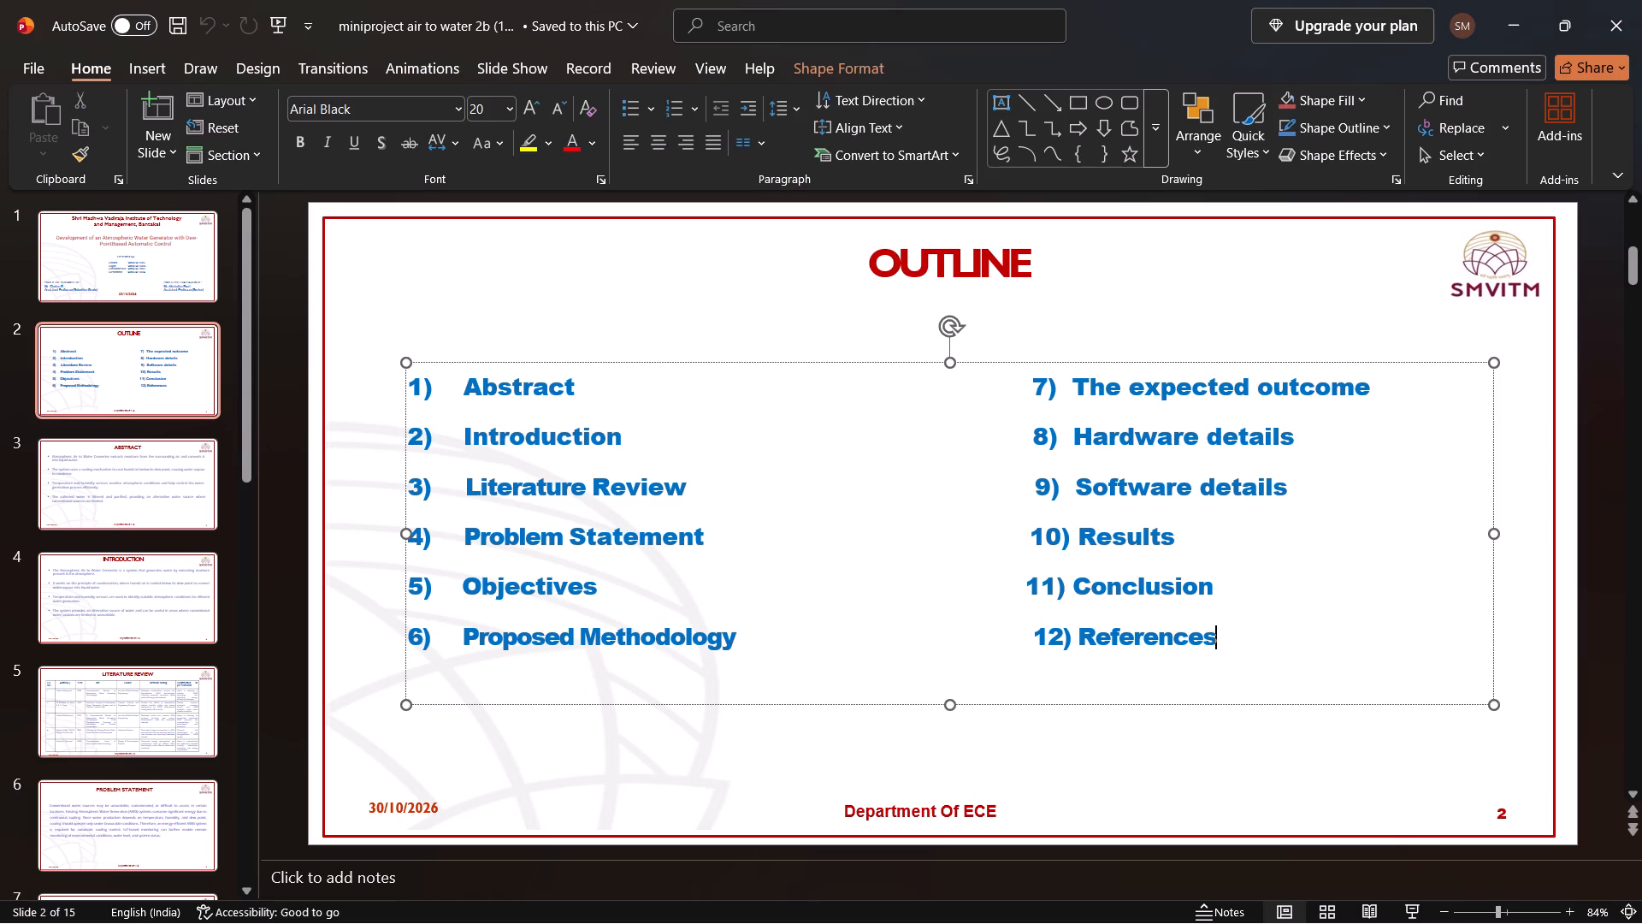
{"action": "key", "text": "ctrl+a"}
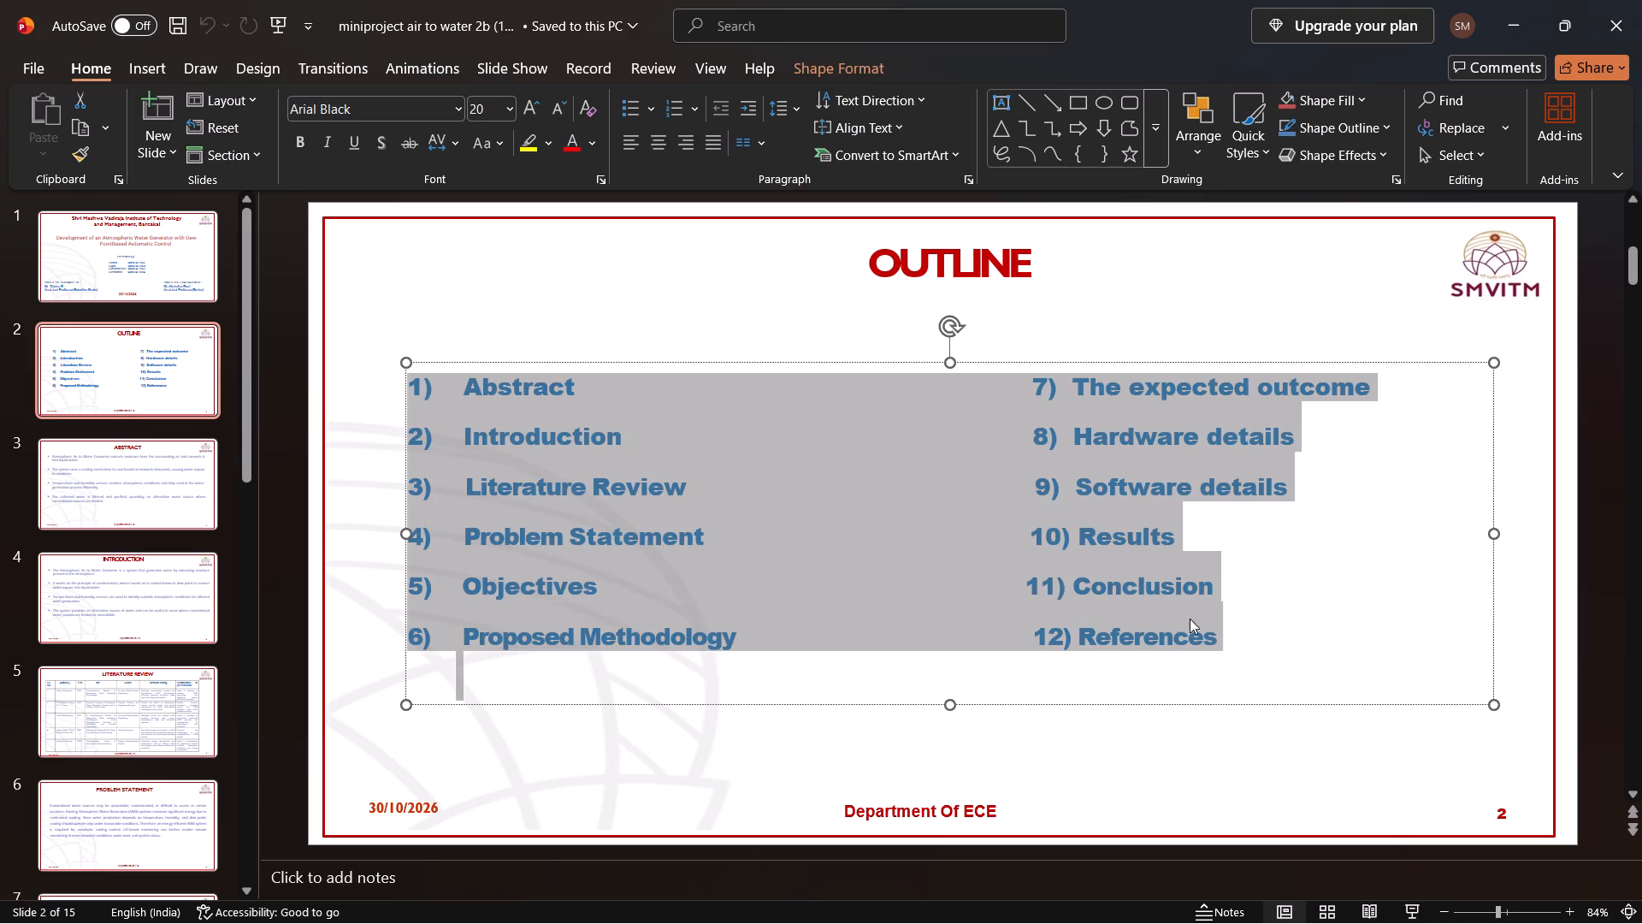
{"action": "left_click", "coordinate": [504, 109]}
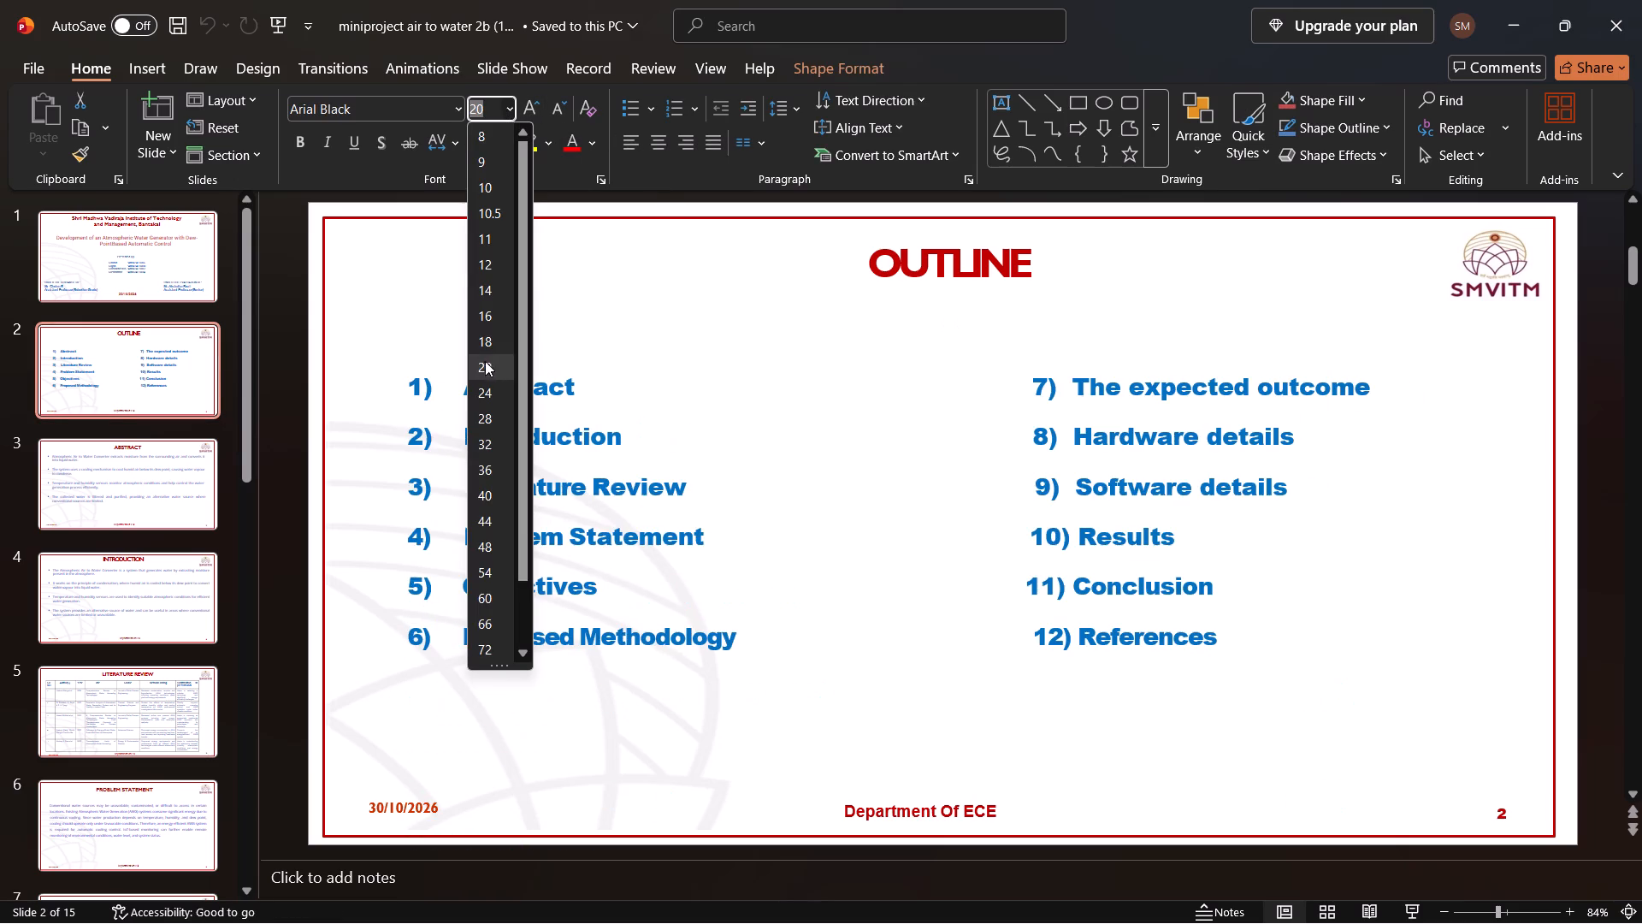
{"action": "left_click", "coordinate": [494, 346]}
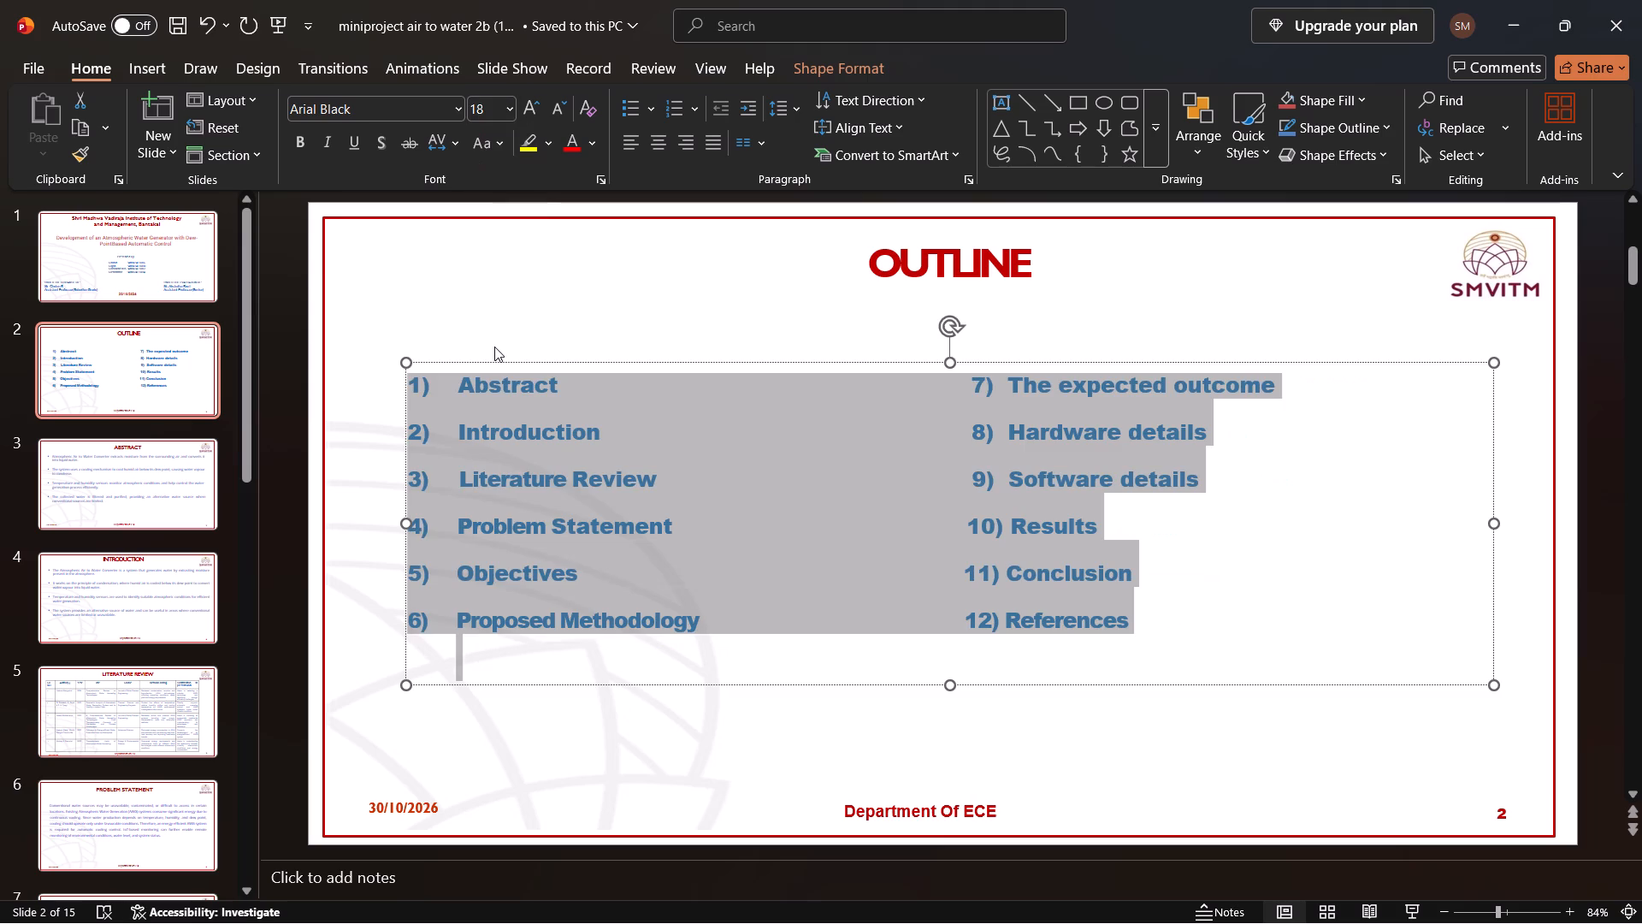
Raise the top edge of the outline list's text box to just below the OUTLINE title.
{"action": "left_click_drag", "start_coordinate": [410, 362], "coordinate": [408, 299]}
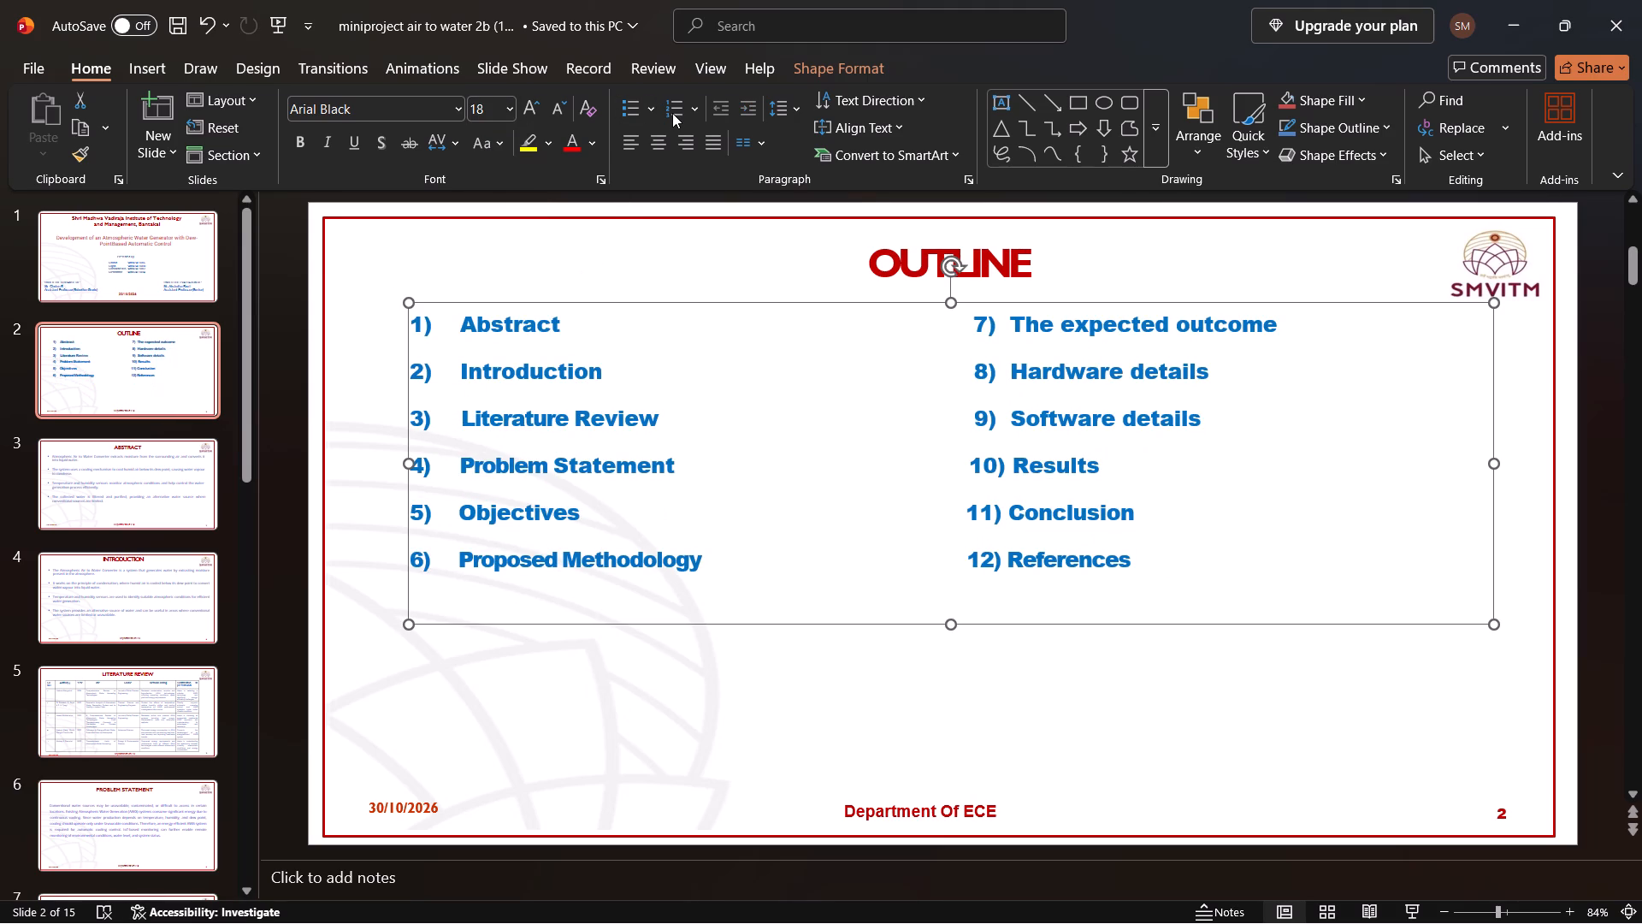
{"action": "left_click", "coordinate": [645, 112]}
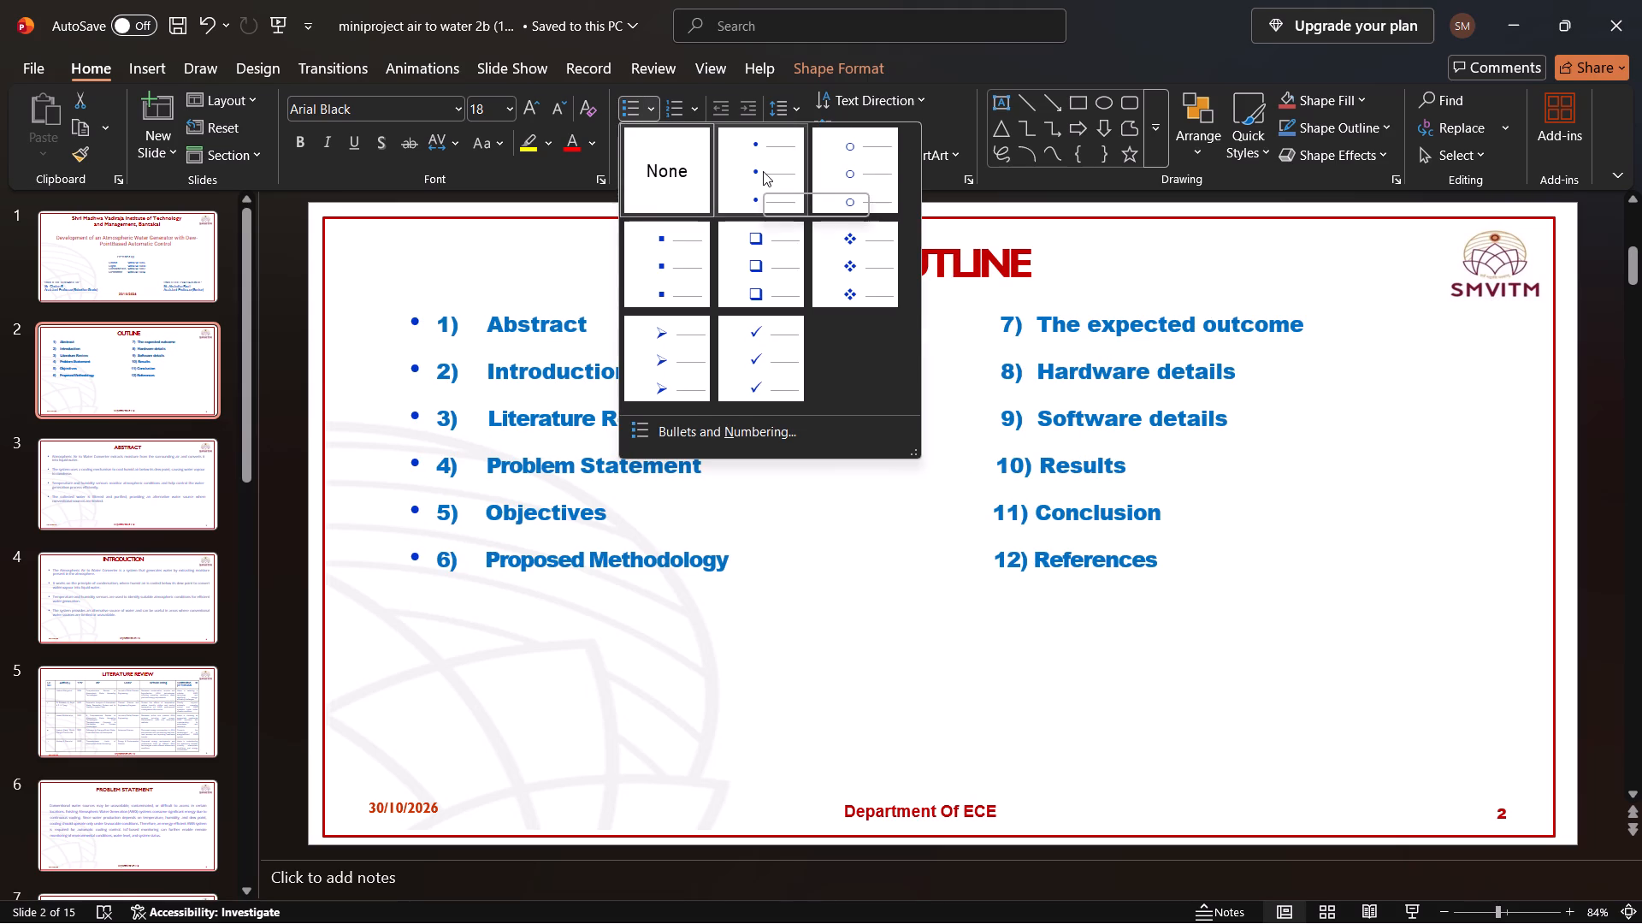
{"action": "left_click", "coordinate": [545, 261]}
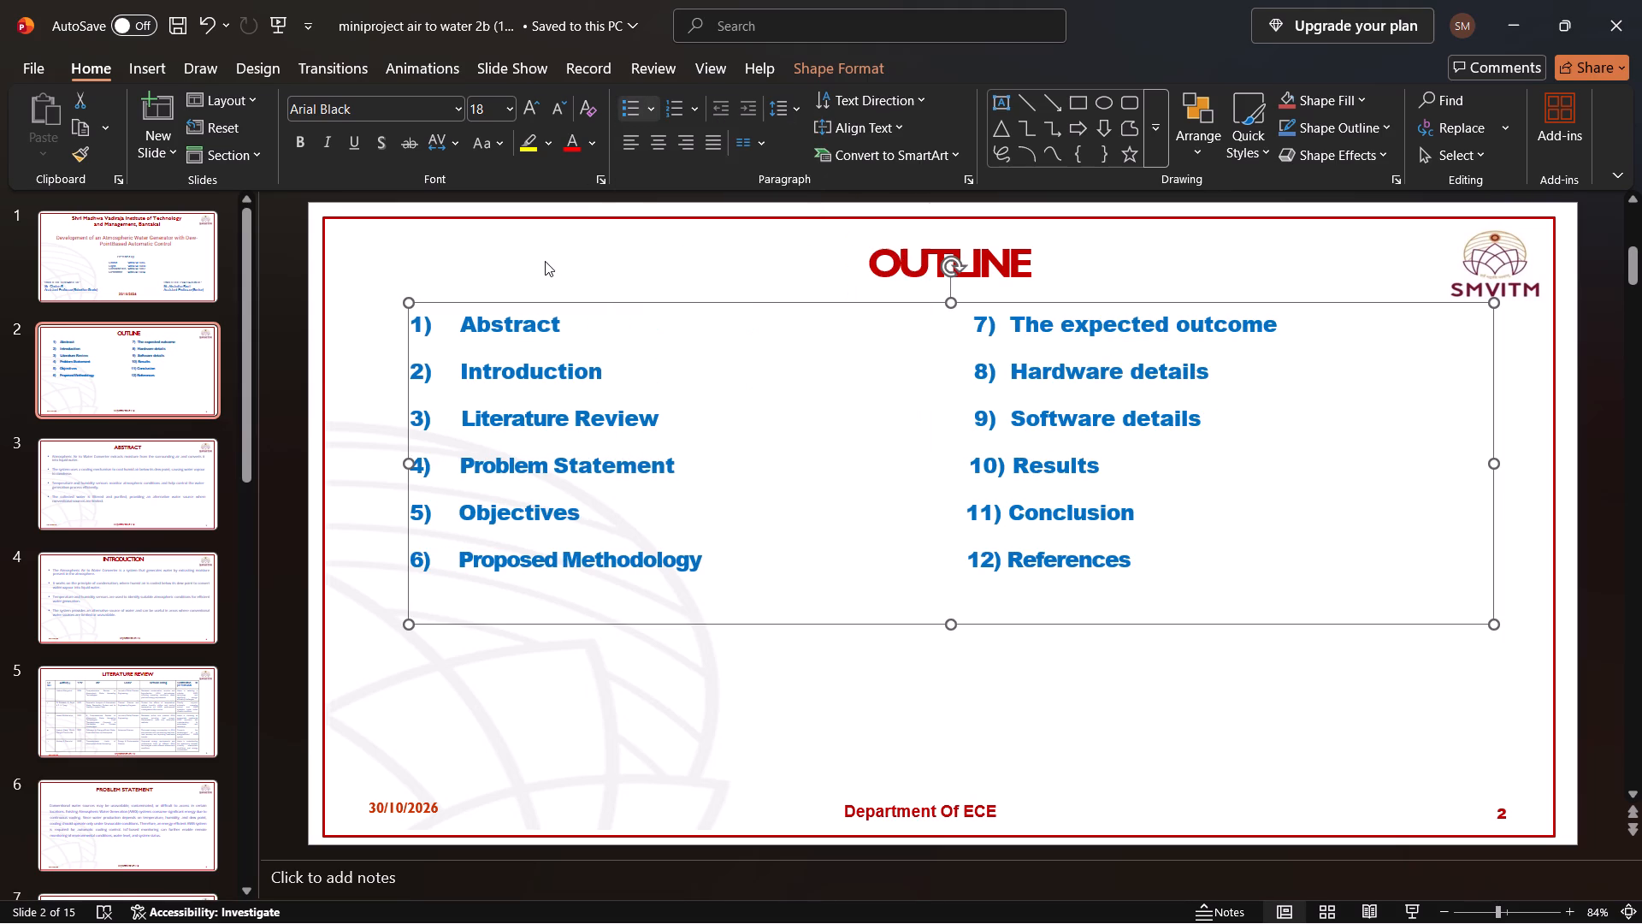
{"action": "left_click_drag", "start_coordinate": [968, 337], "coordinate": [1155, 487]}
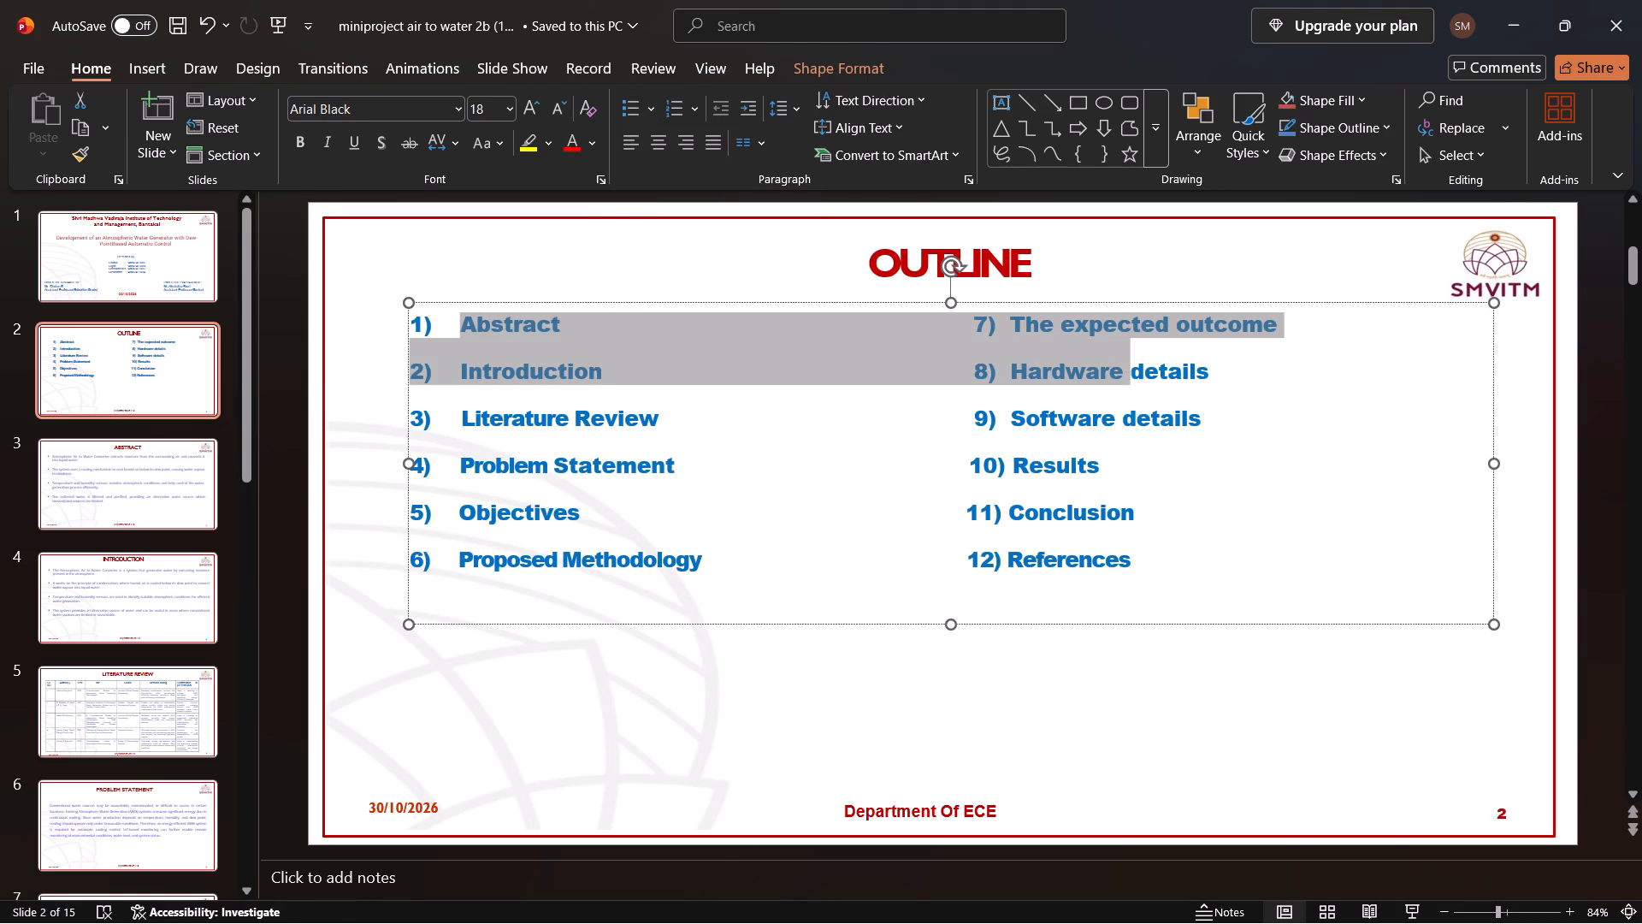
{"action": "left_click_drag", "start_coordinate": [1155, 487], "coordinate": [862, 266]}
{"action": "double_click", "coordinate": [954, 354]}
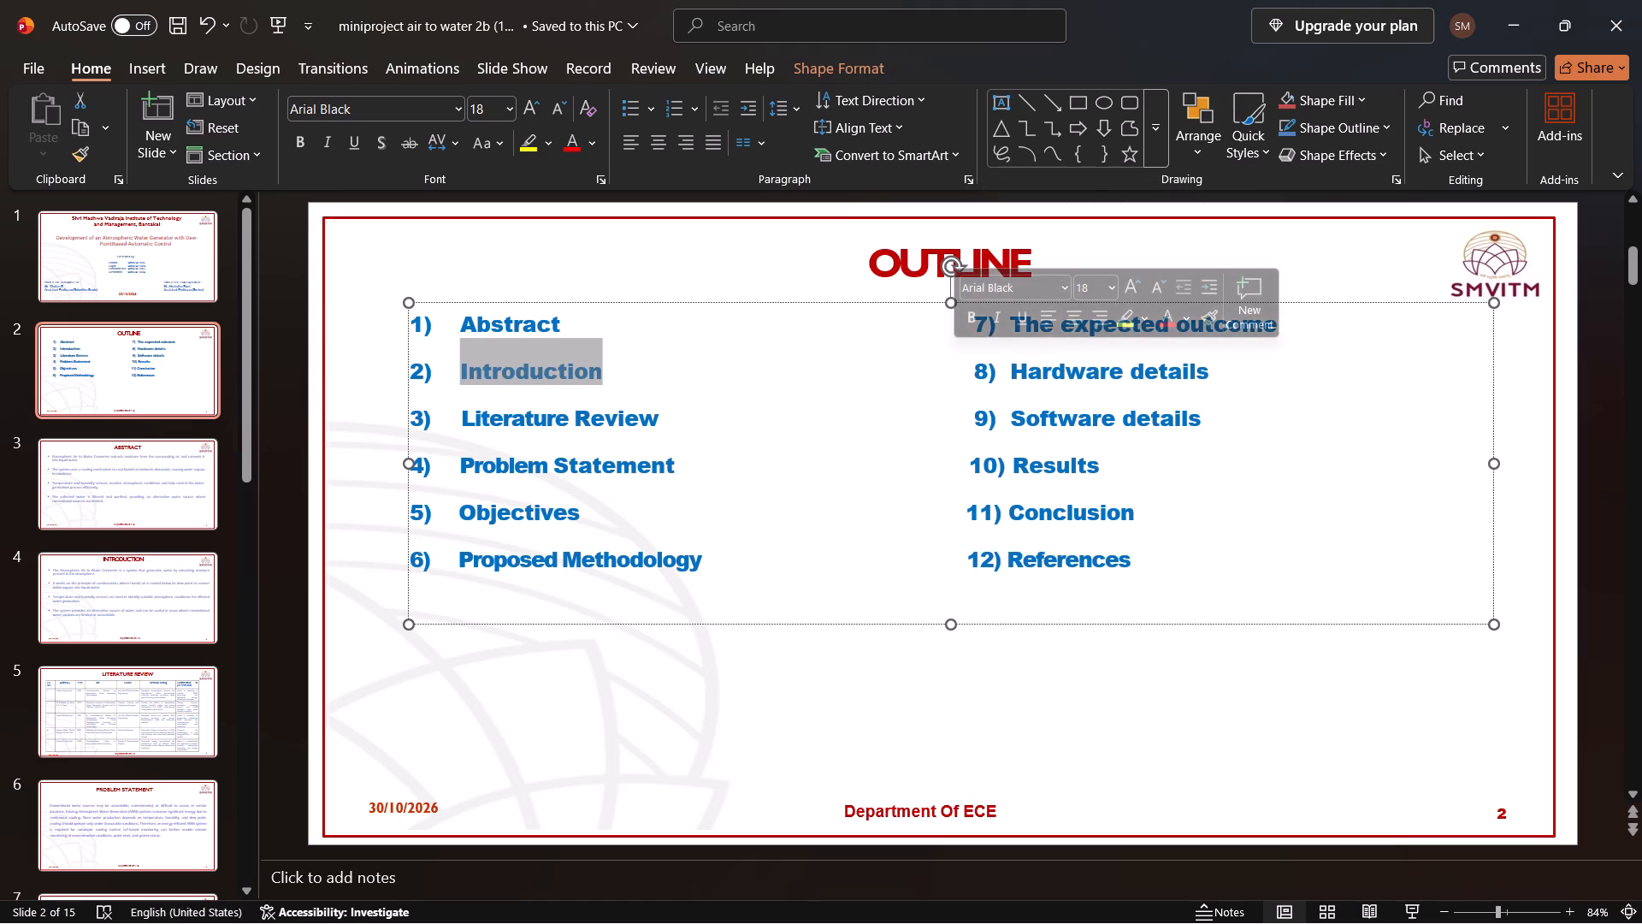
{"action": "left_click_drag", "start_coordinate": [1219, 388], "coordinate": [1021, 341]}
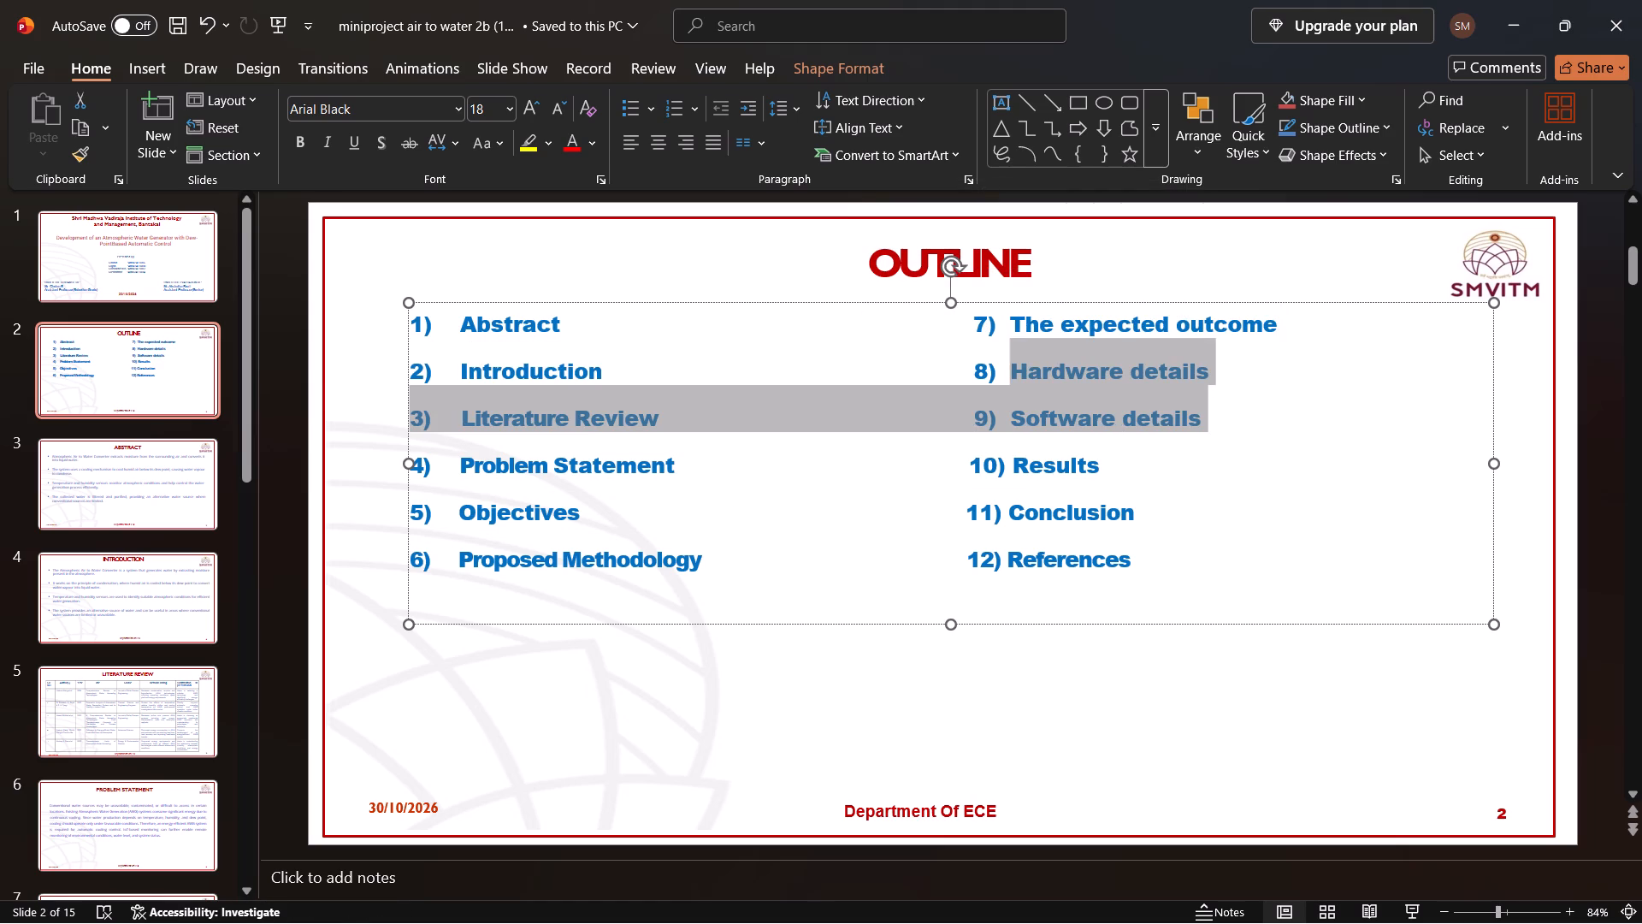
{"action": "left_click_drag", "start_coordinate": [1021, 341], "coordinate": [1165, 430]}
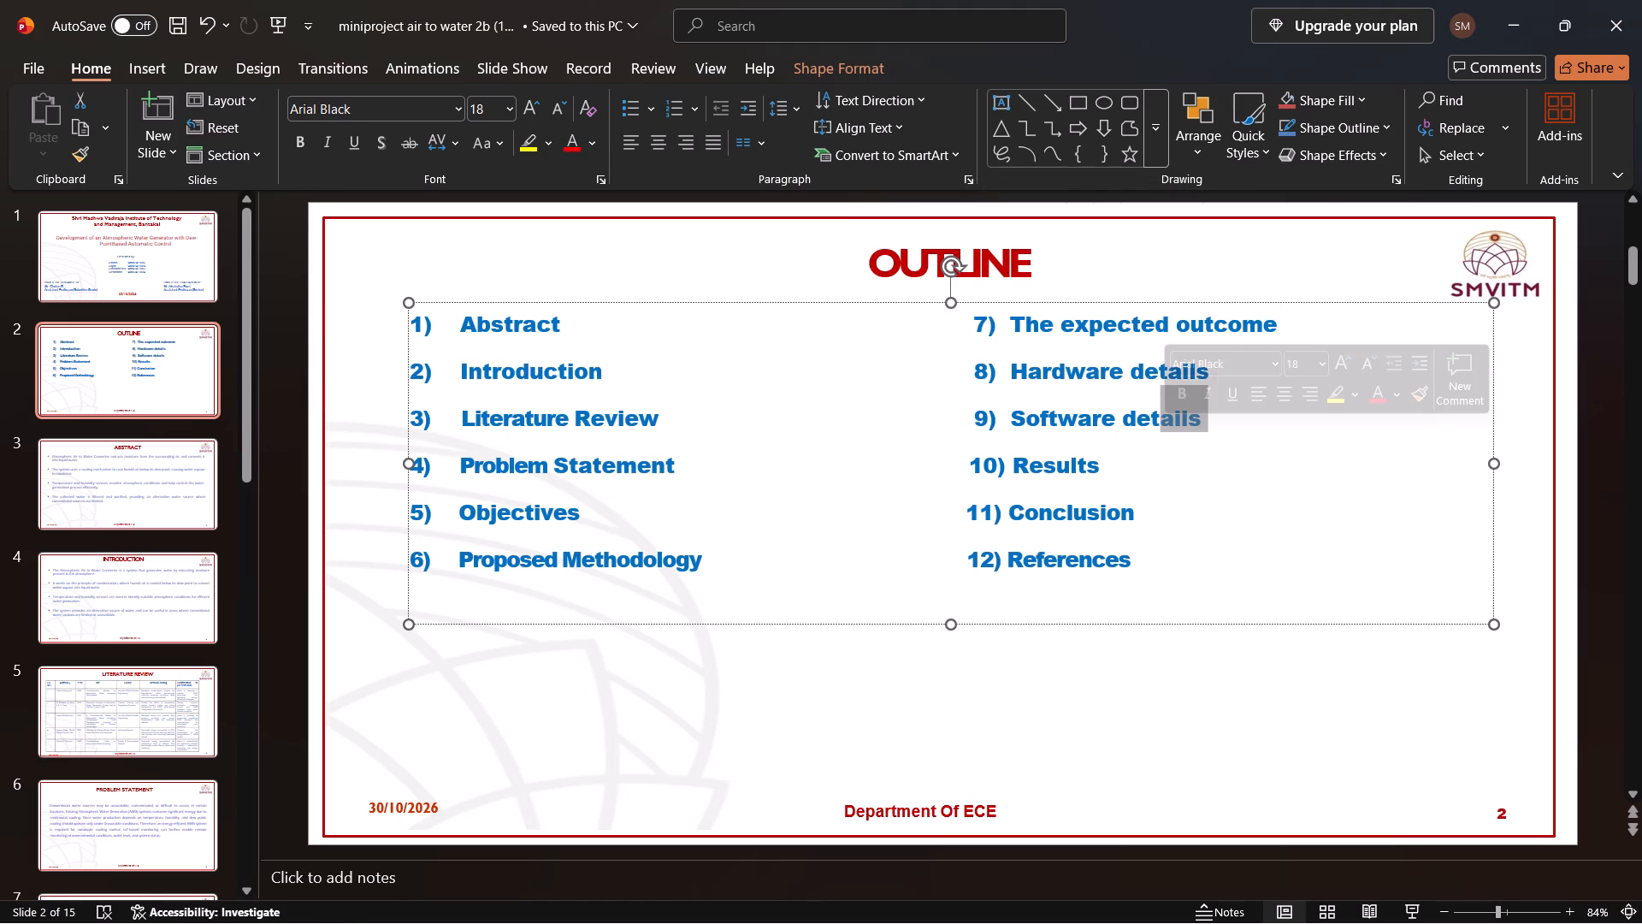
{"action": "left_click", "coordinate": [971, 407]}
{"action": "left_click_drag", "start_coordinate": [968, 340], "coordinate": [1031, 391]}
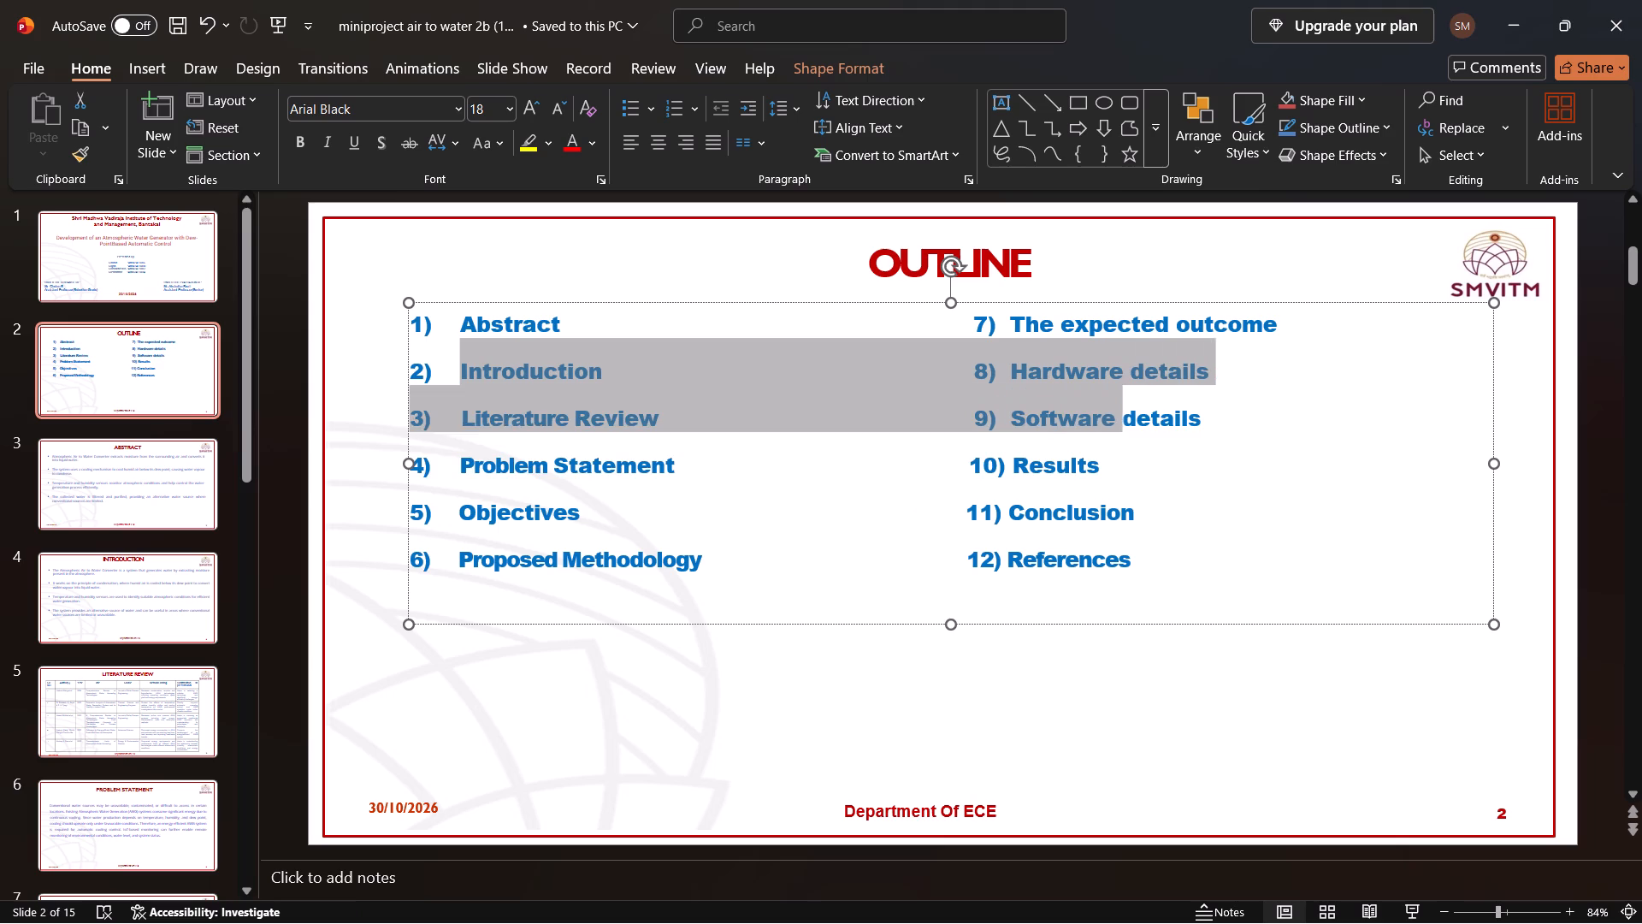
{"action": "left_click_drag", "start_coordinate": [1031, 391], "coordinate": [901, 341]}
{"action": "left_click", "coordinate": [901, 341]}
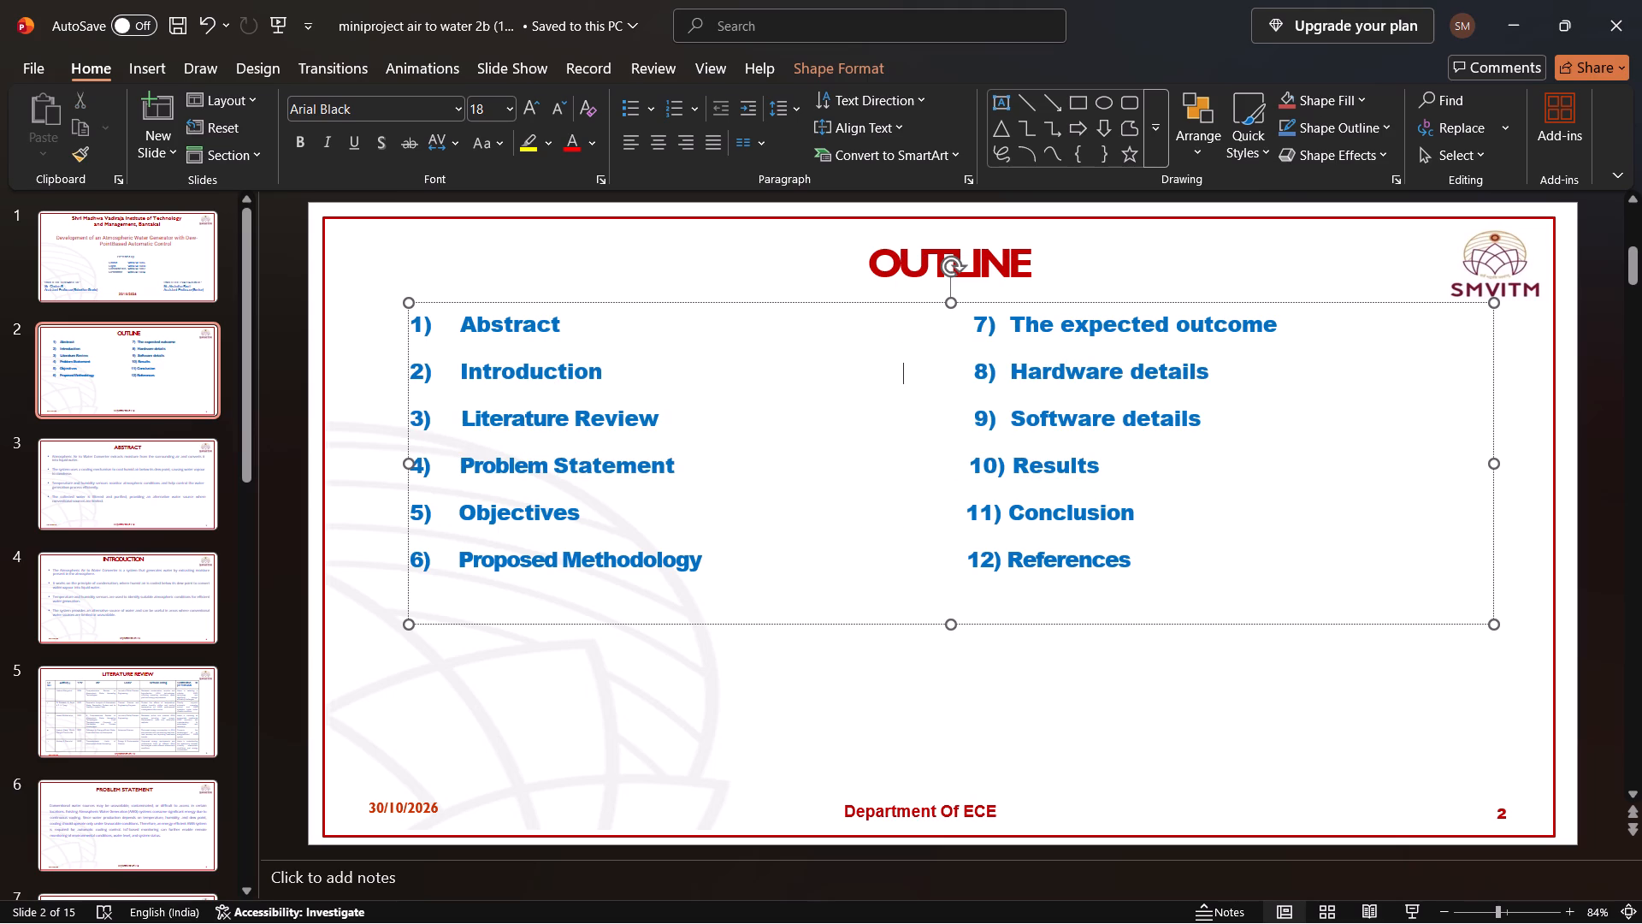
Copy "7) The expected outcome" onto the empty line below Proposed Methodology, removing that line's bullet.
{"action": "left_click_drag", "start_coordinate": [975, 333], "coordinate": [1222, 323]}
{"action": "key", "text": "ctrl+c"}
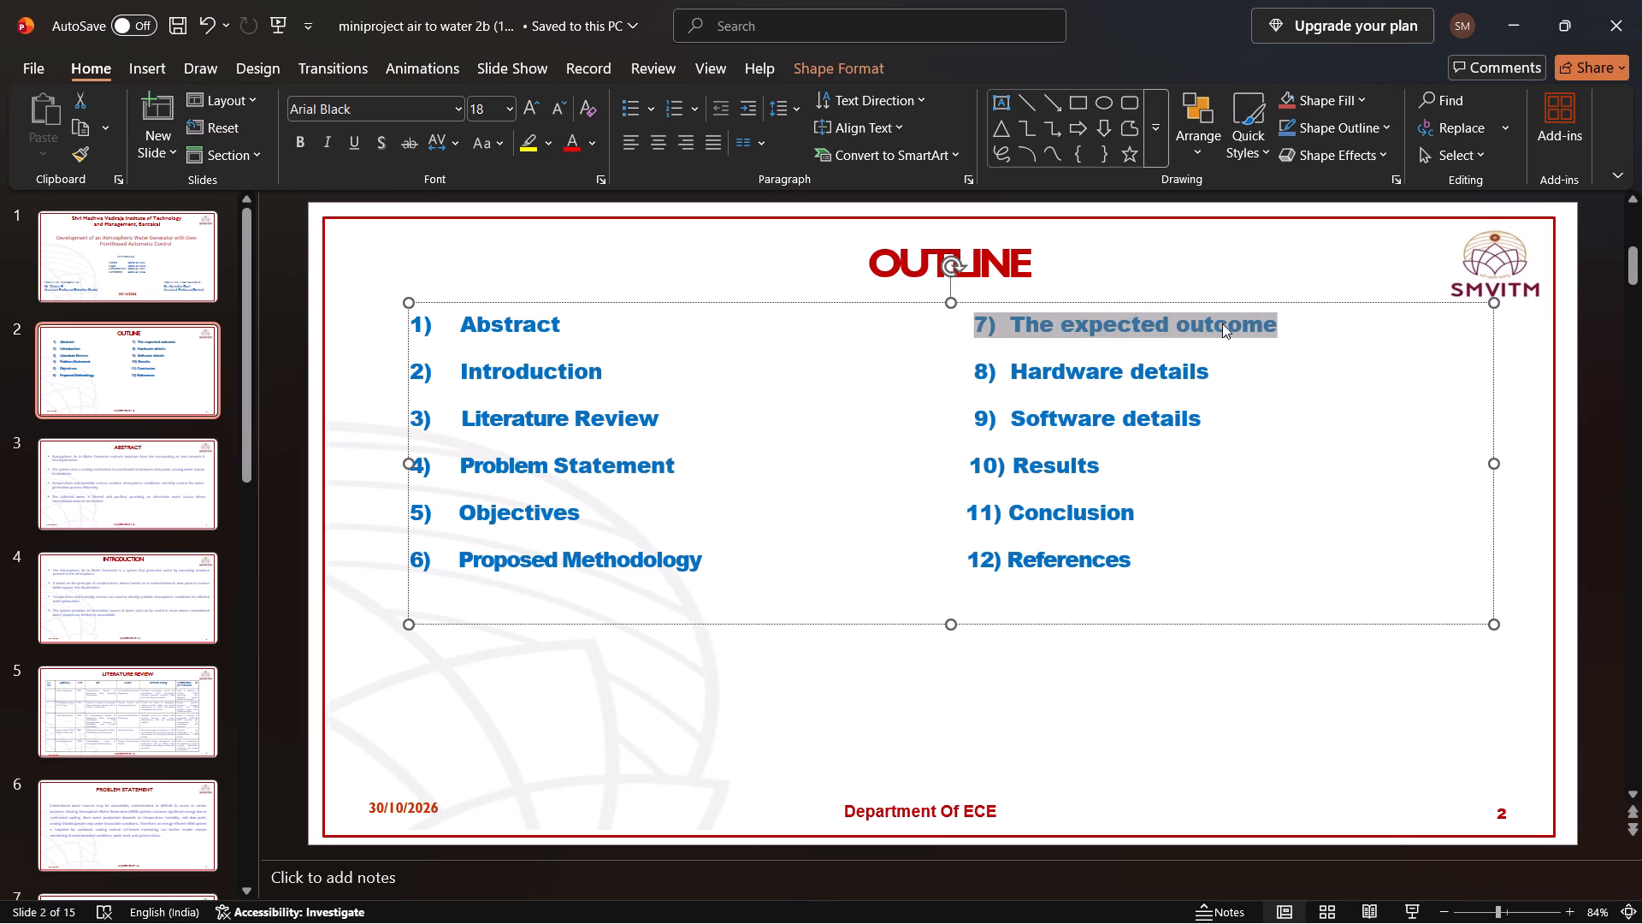
{"action": "left_click", "coordinate": [414, 597]}
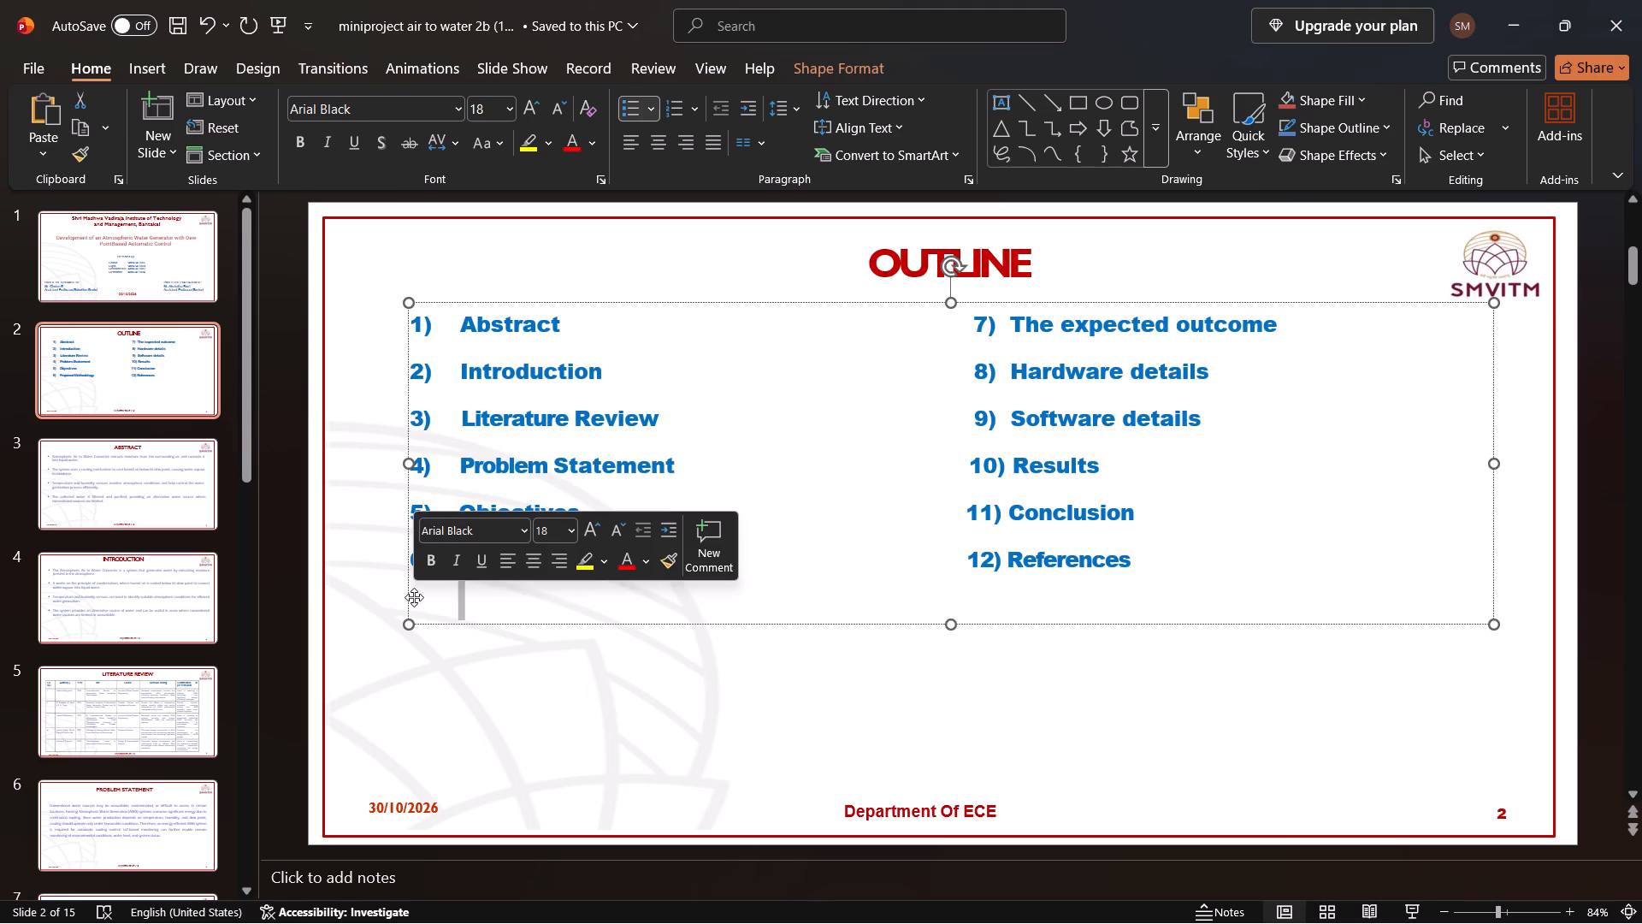
{"action": "left_click", "coordinate": [422, 603]}
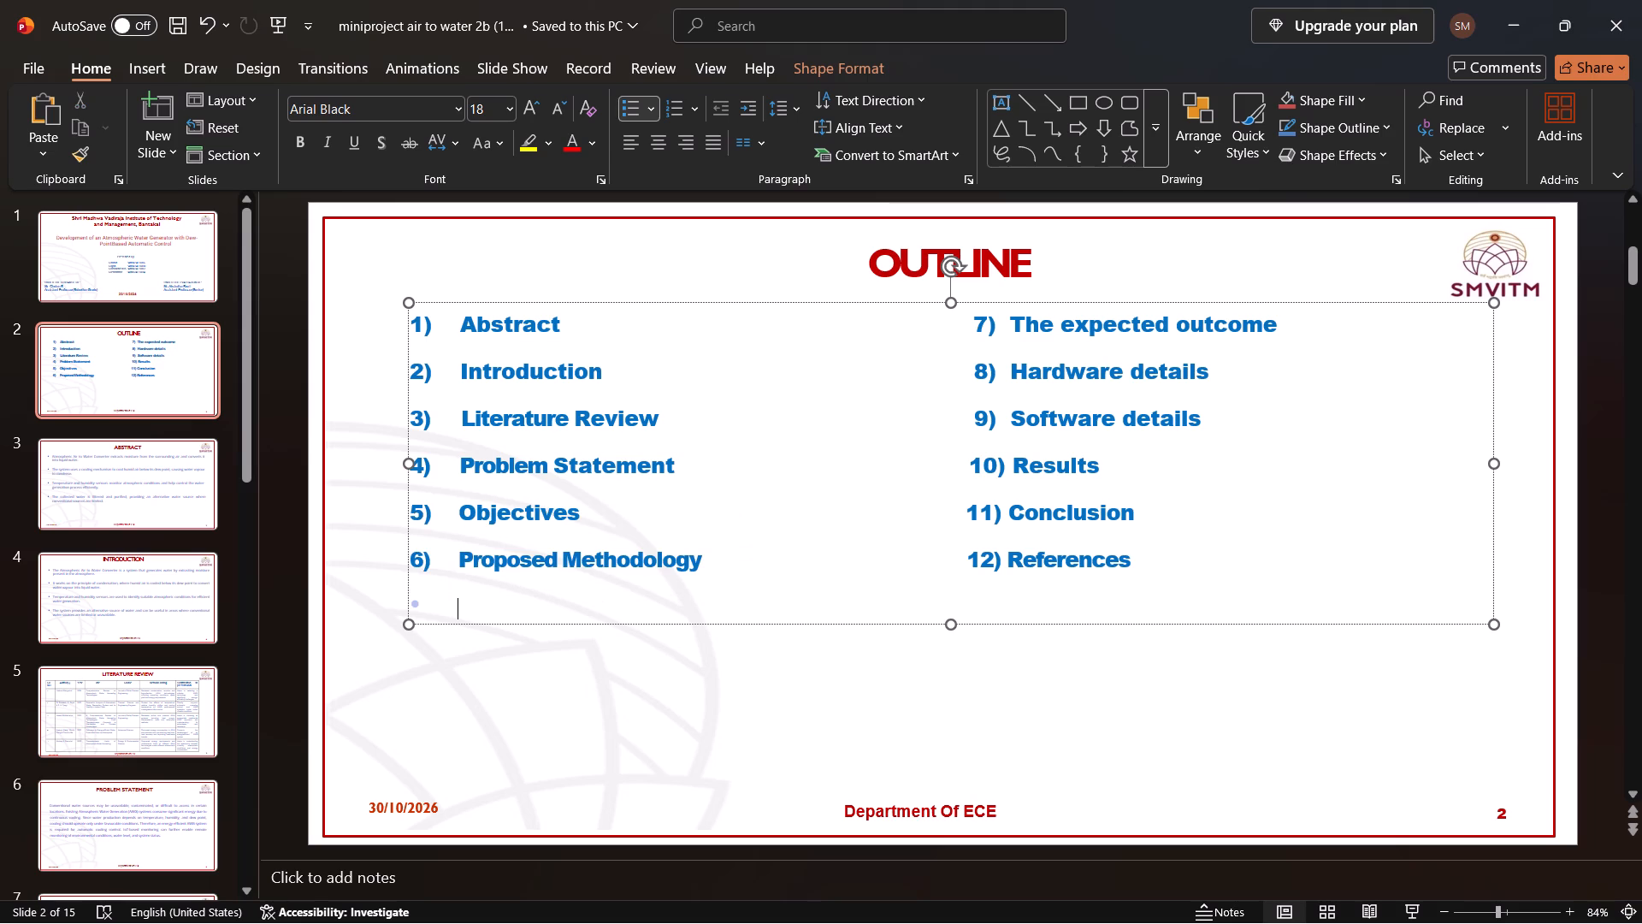
{"action": "key", "text": "BackSpace"}
{"action": "key", "text": "ctrl+v"}
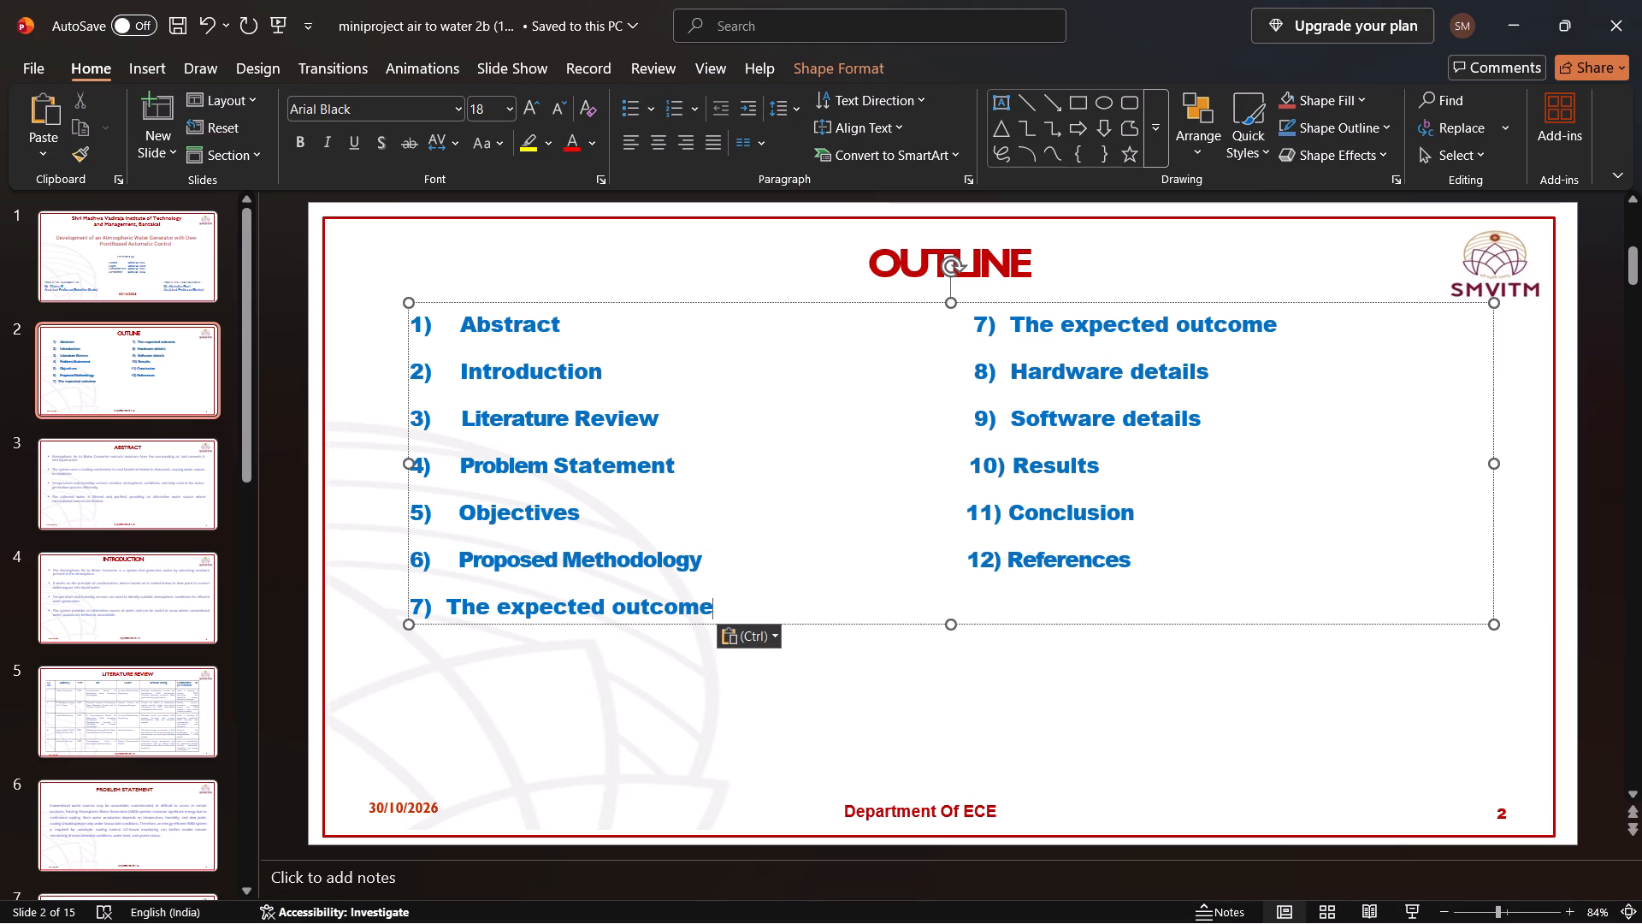
Copy "8) Hardware details" from the second column onto a new line below the copied The expected outcome item.
{"action": "key", "text": "Return"}
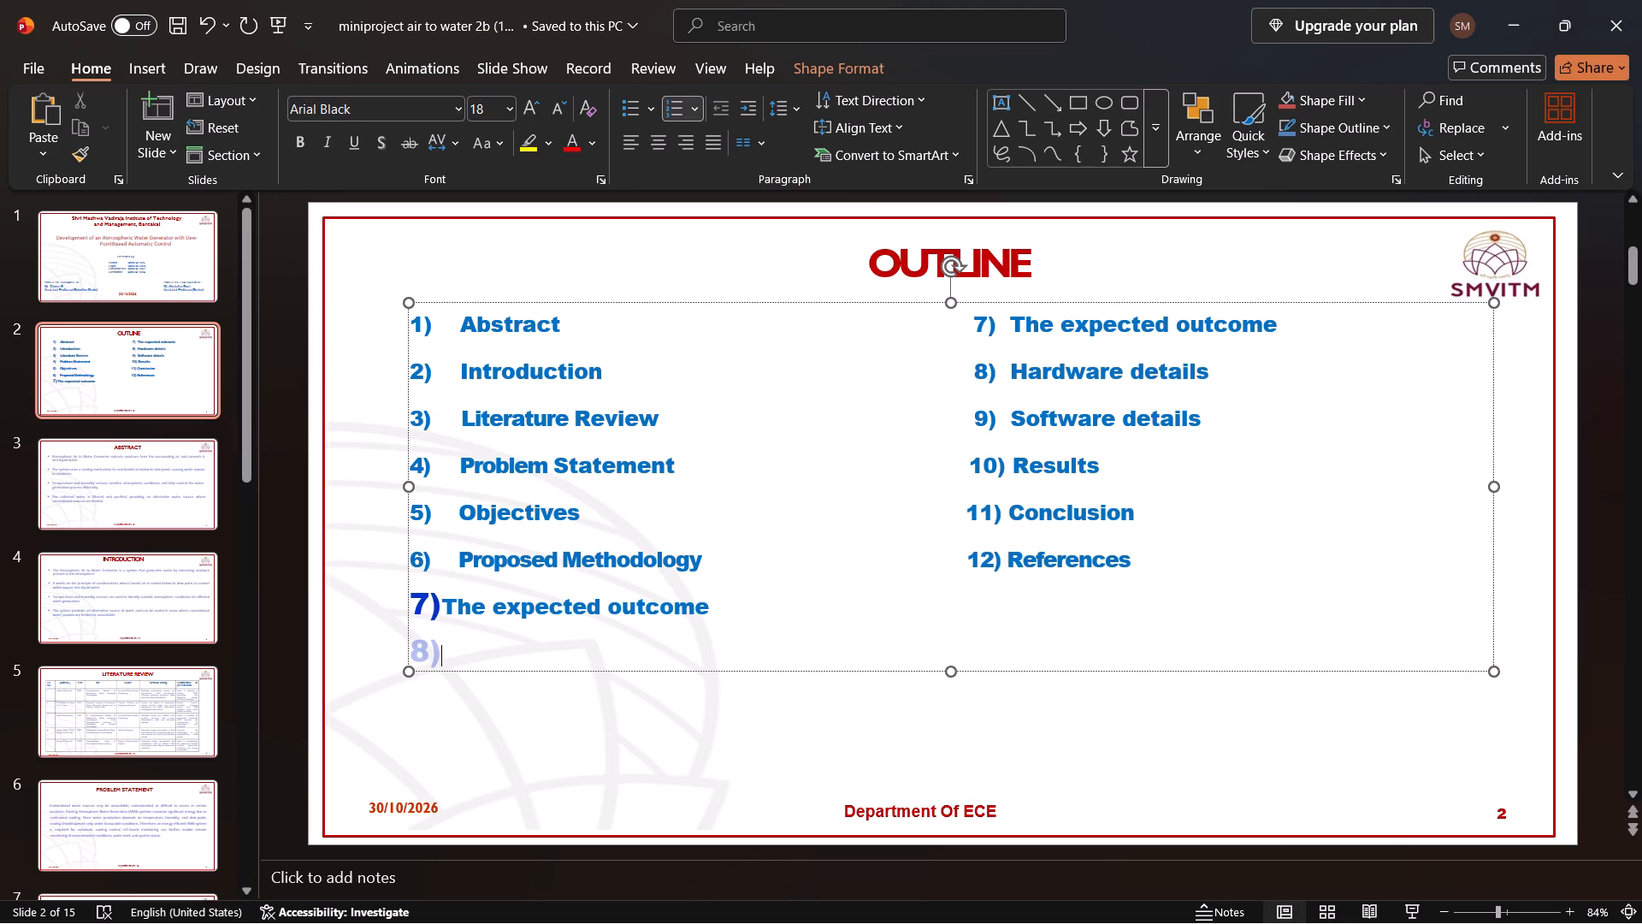
{"action": "left_click_drag", "start_coordinate": [970, 372], "coordinate": [1107, 390]}
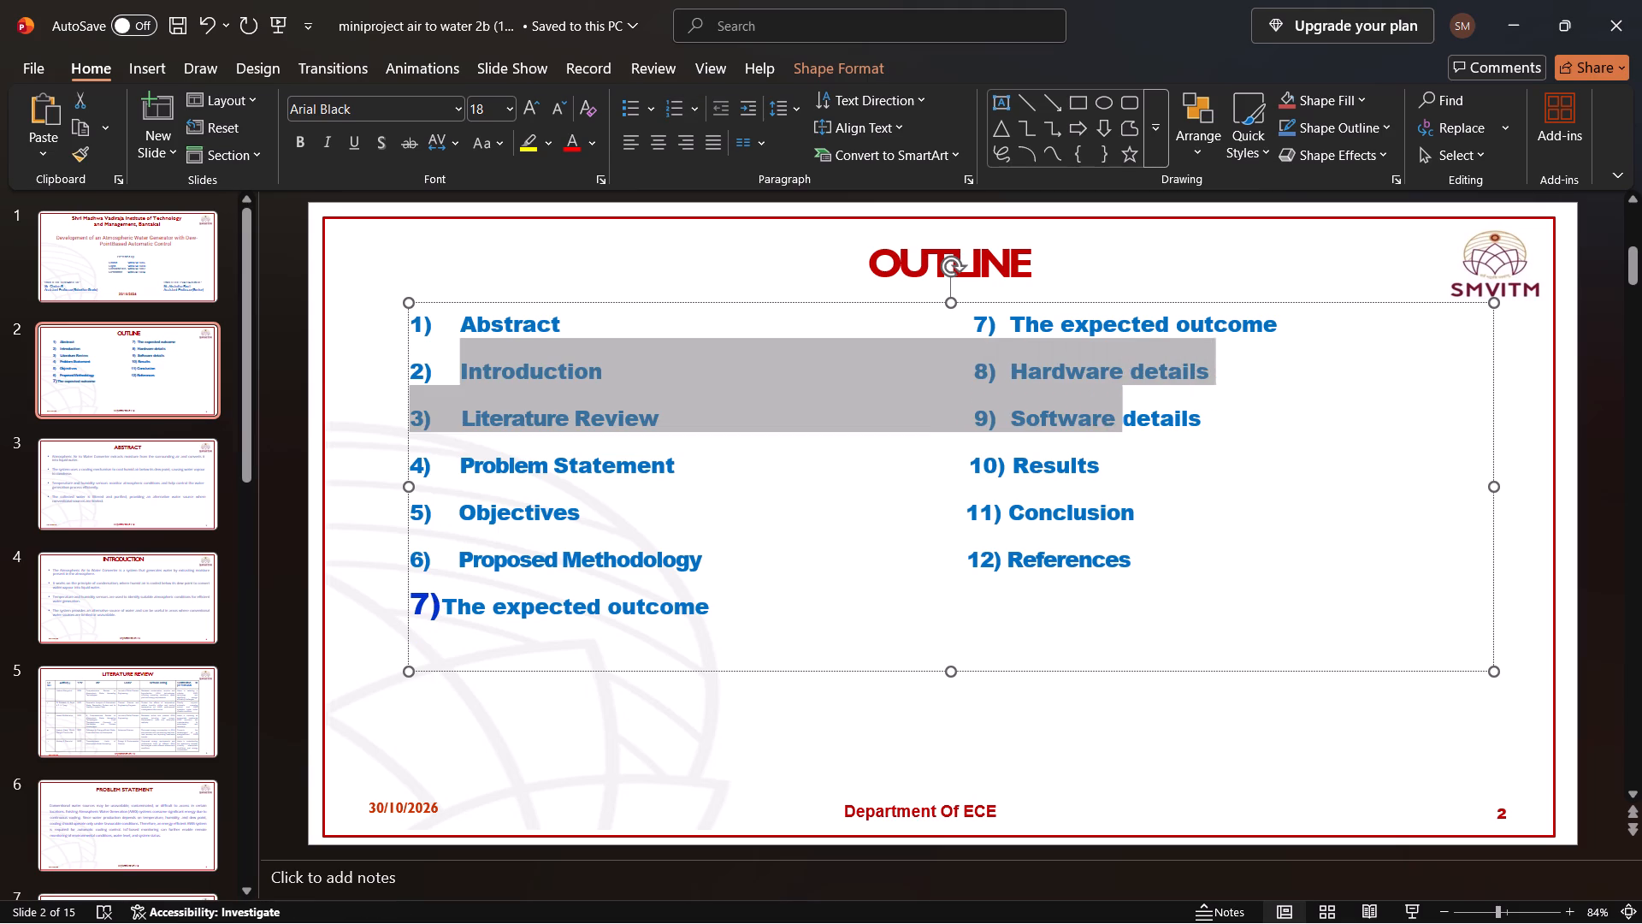
{"action": "left_click_drag", "start_coordinate": [1107, 390], "coordinate": [1086, 376]}
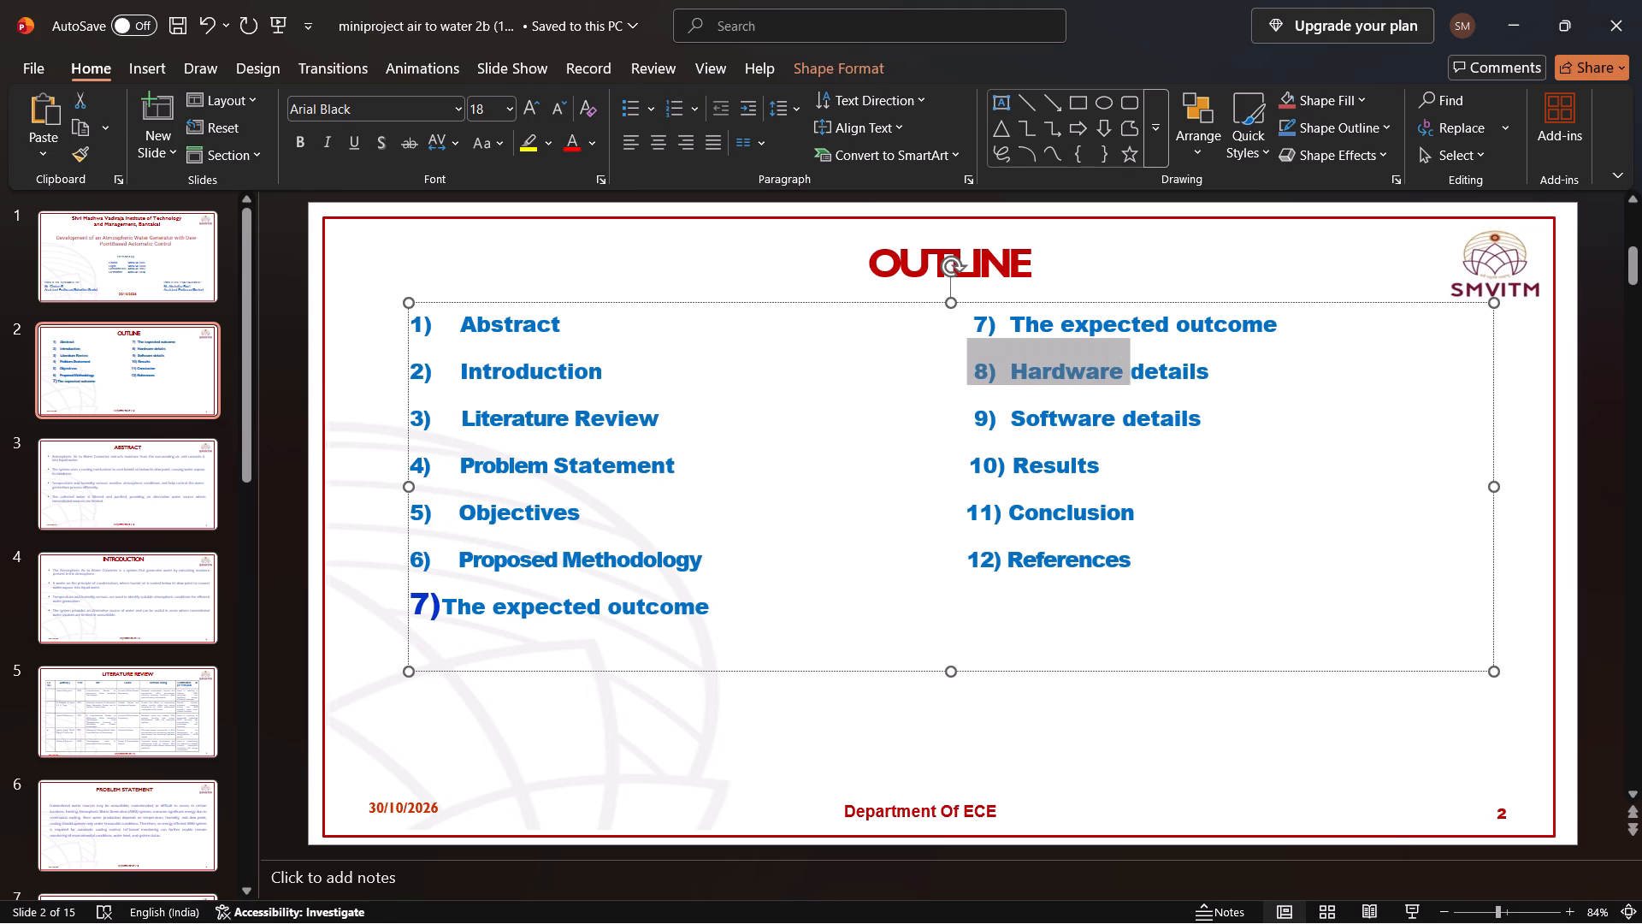
{"action": "left_click_drag", "start_coordinate": [1086, 376], "coordinate": [1216, 377]}
{"action": "key", "text": "ctrl+c"}
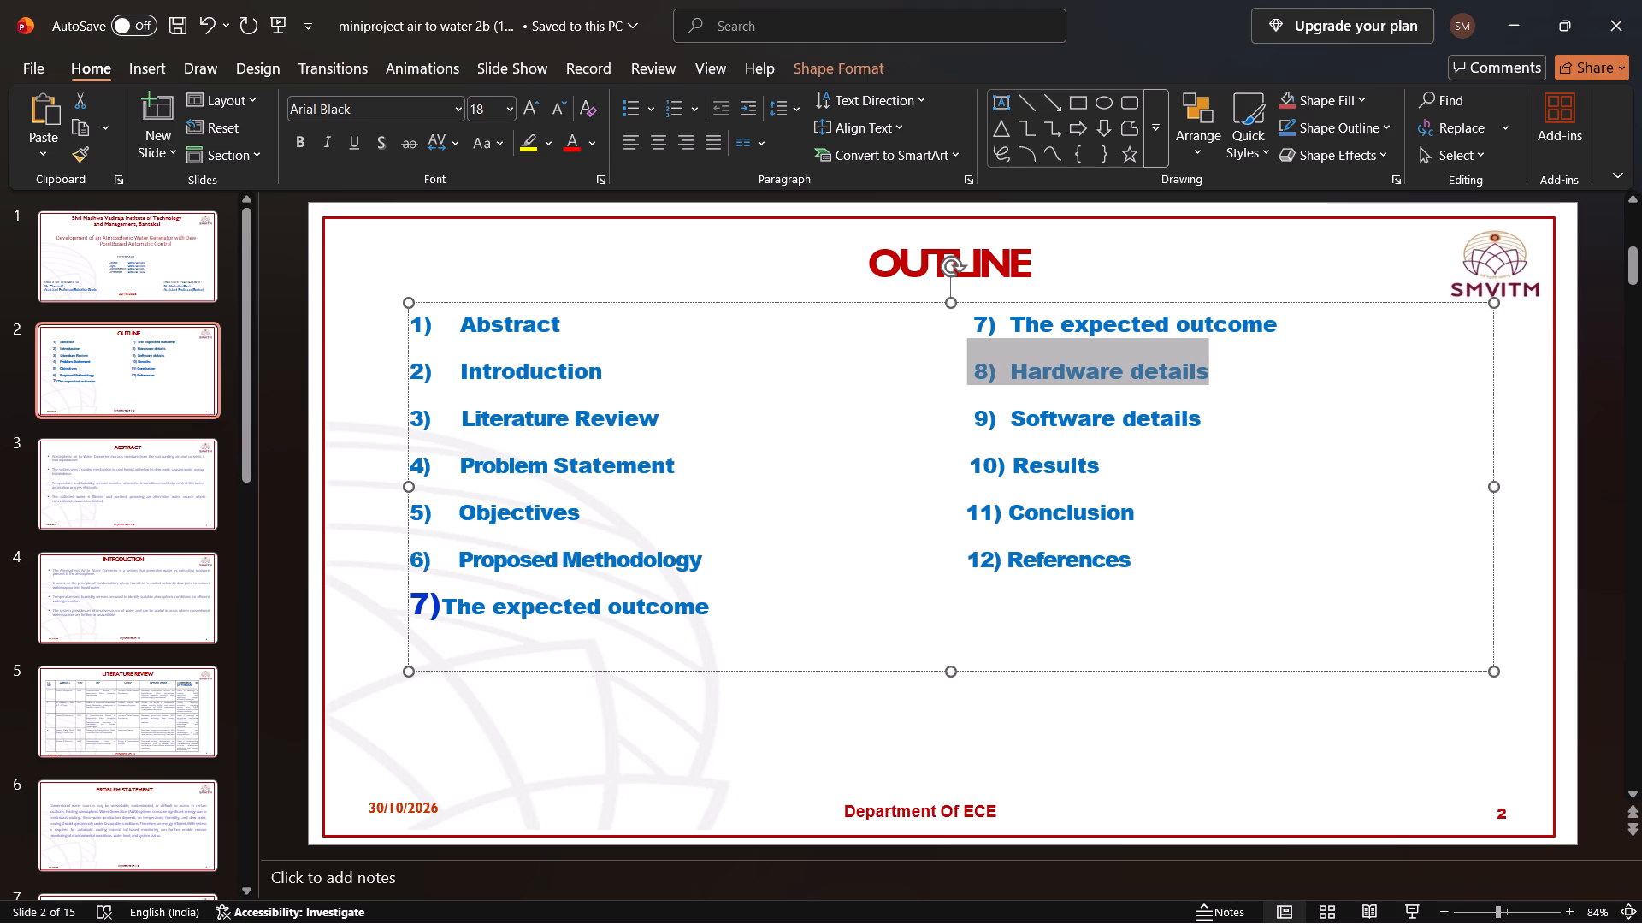
{"action": "left_click", "coordinate": [433, 652]}
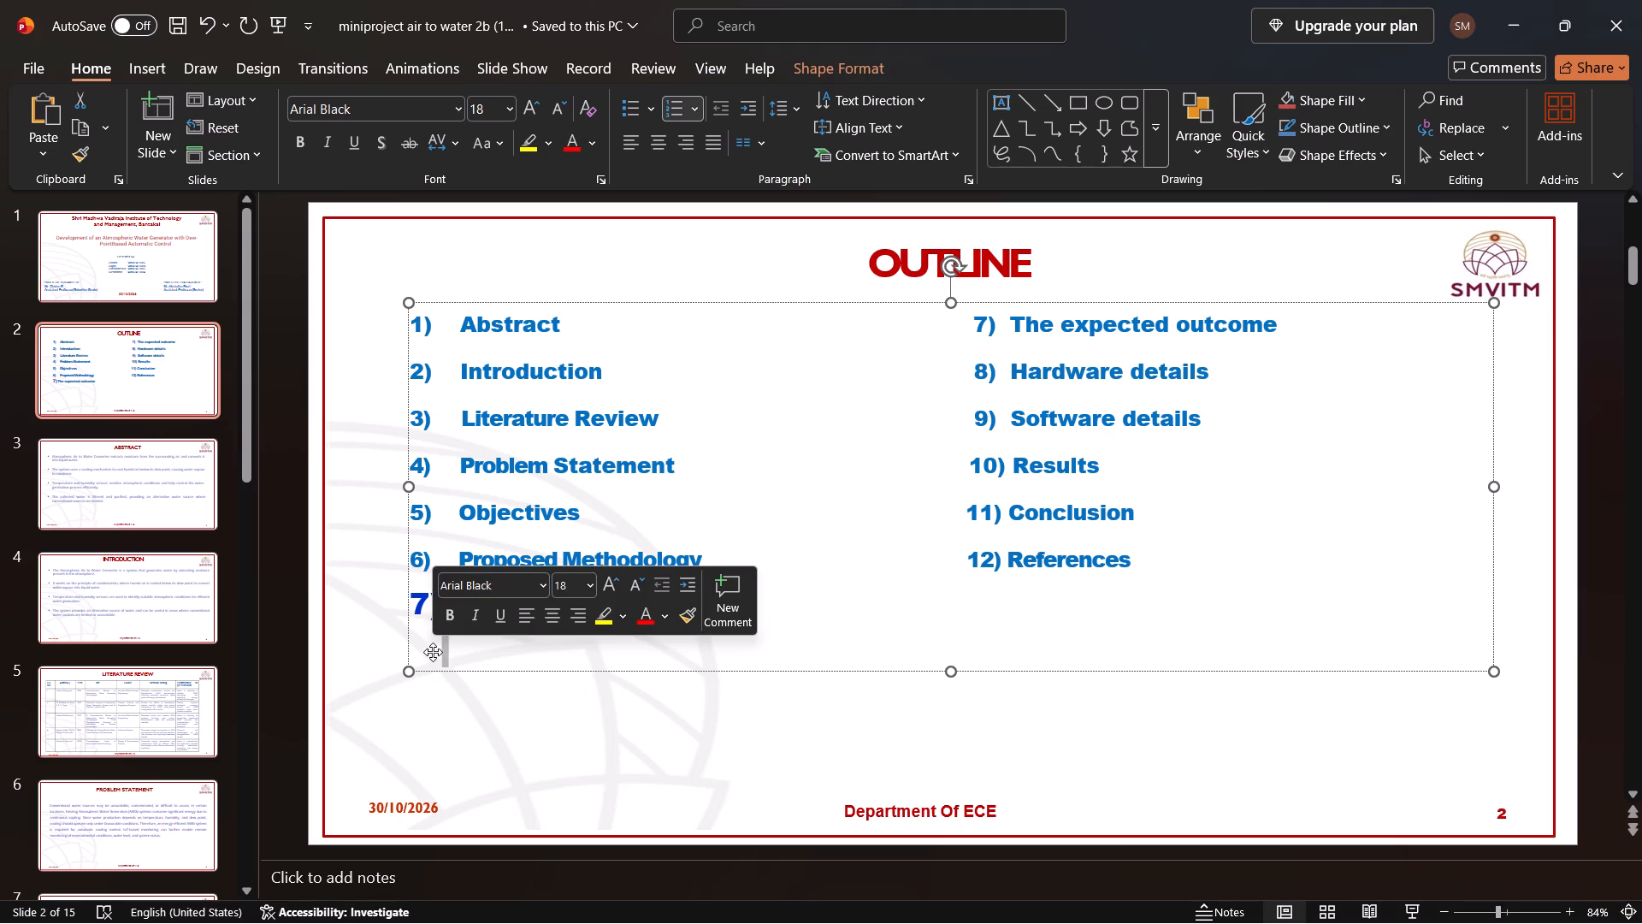
{"action": "left_click", "coordinate": [433, 652]}
{"action": "double_click", "coordinate": [427, 652]}
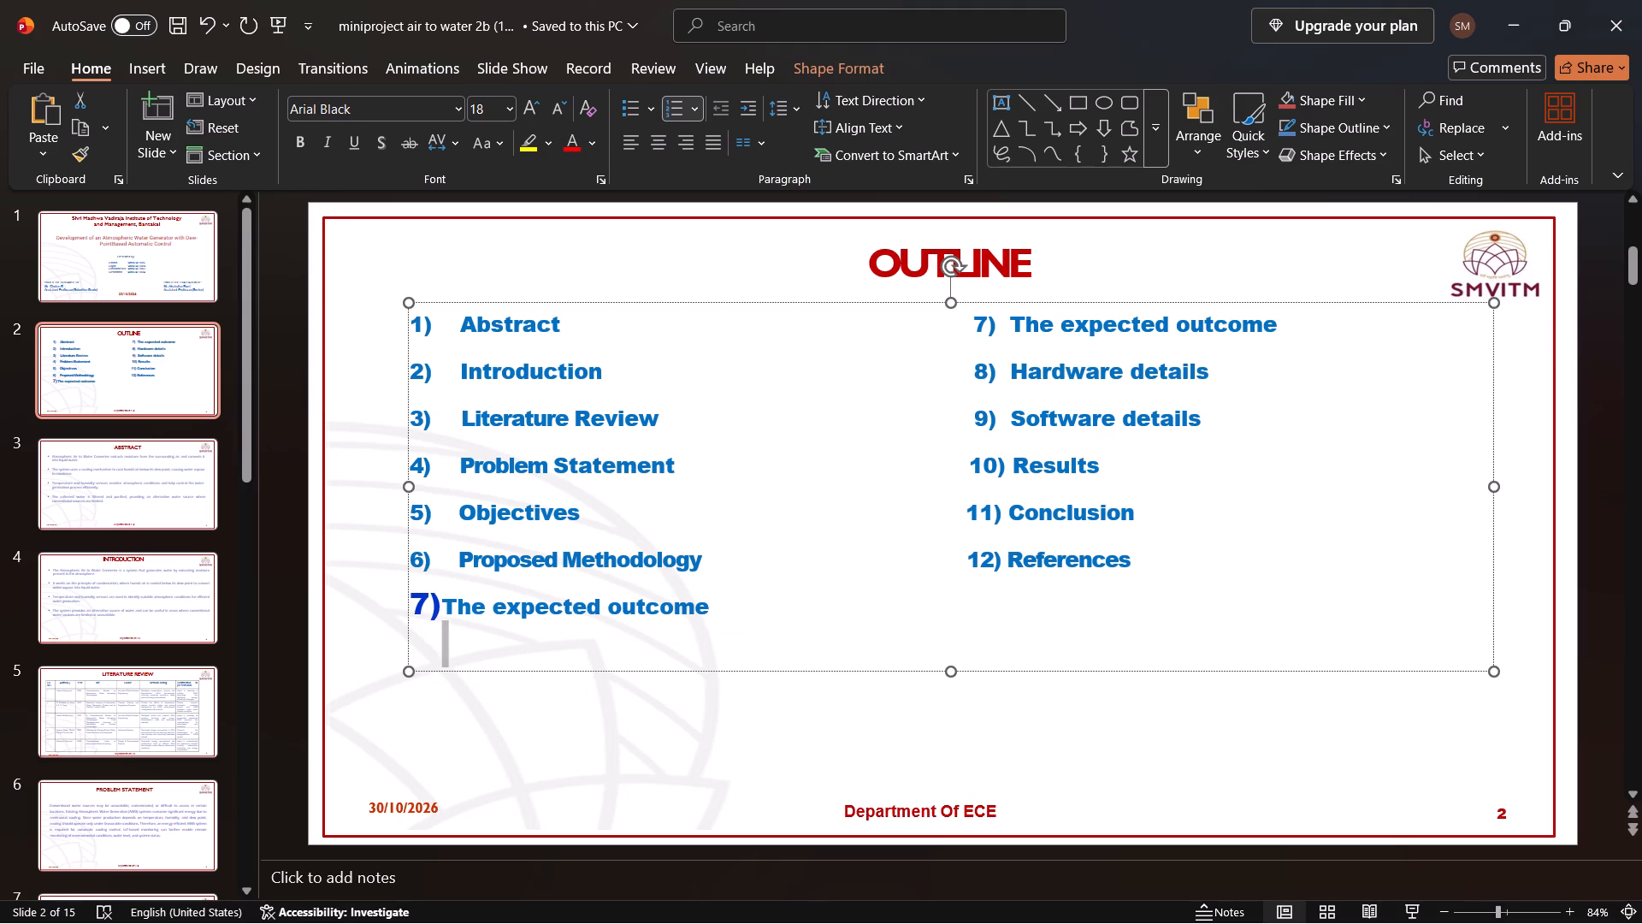
{"action": "double_click", "coordinate": [492, 653]}
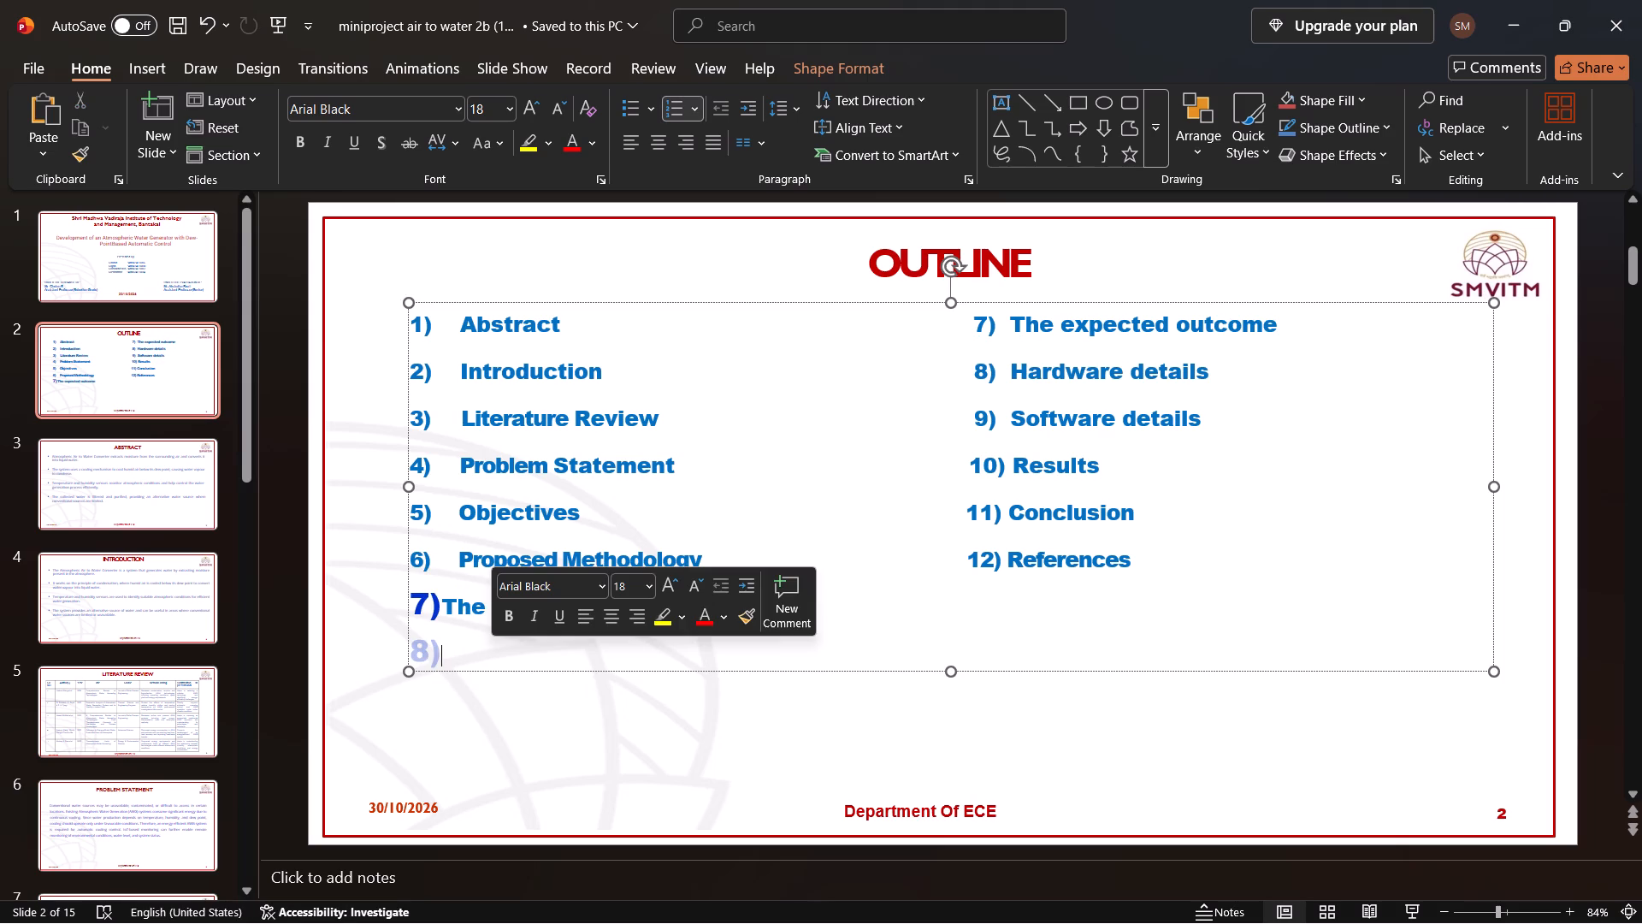
{"action": "key", "text": "ctrl+v"}
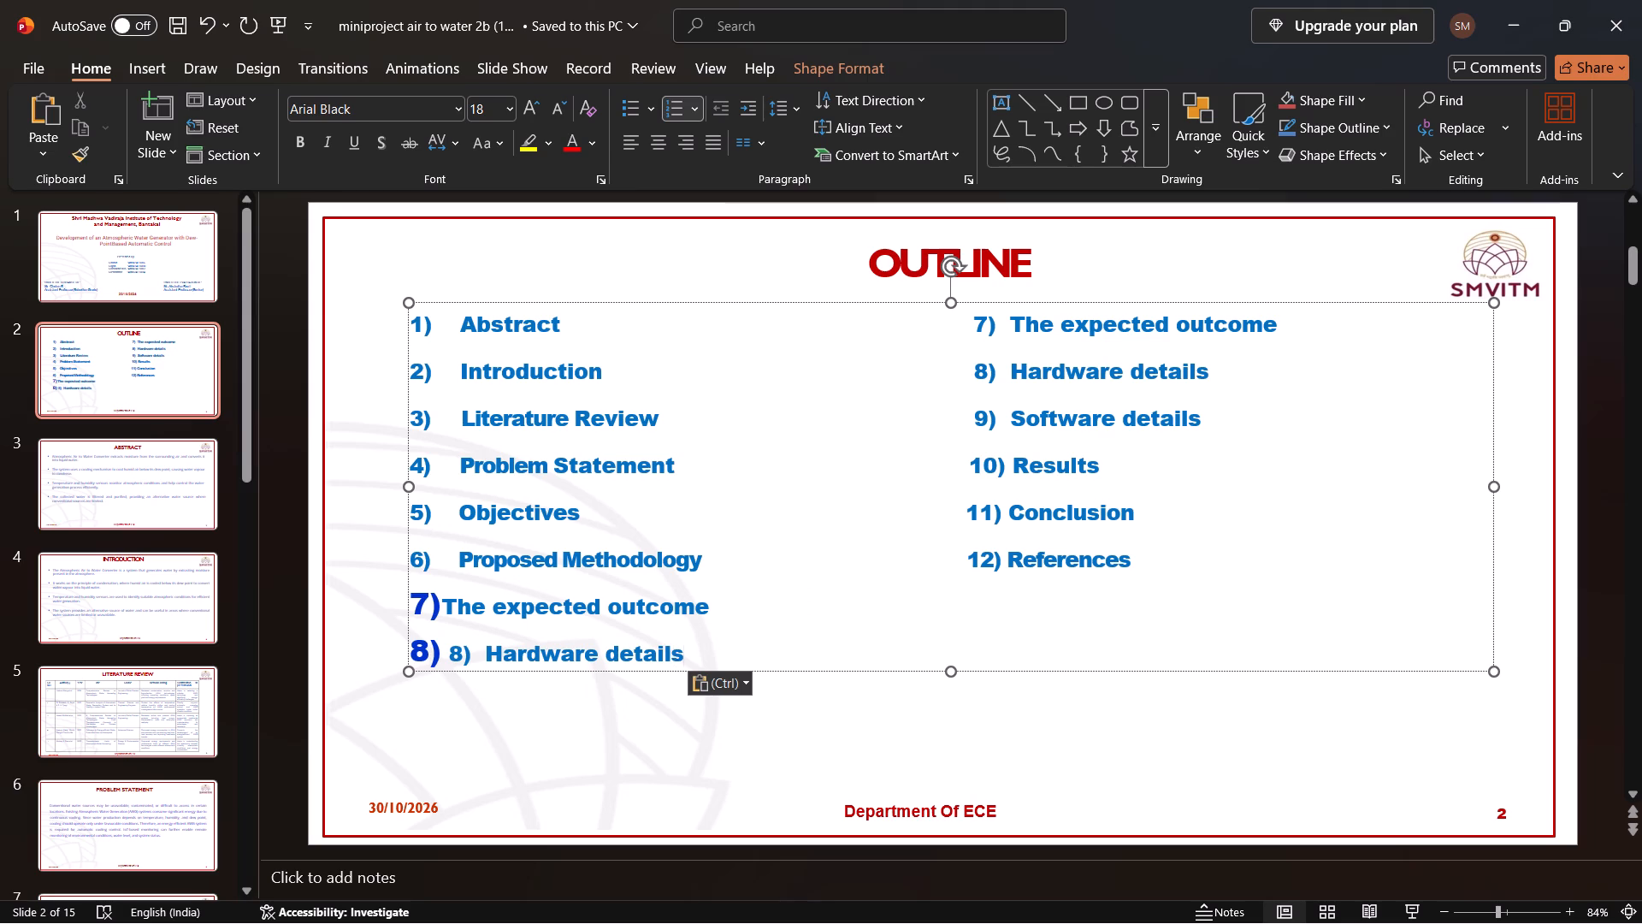
Insert an empty line between the copied The expected outcome and Hardware details items.
{"action": "left_click", "coordinate": [734, 606]}
{"action": "key", "text": "Return"}
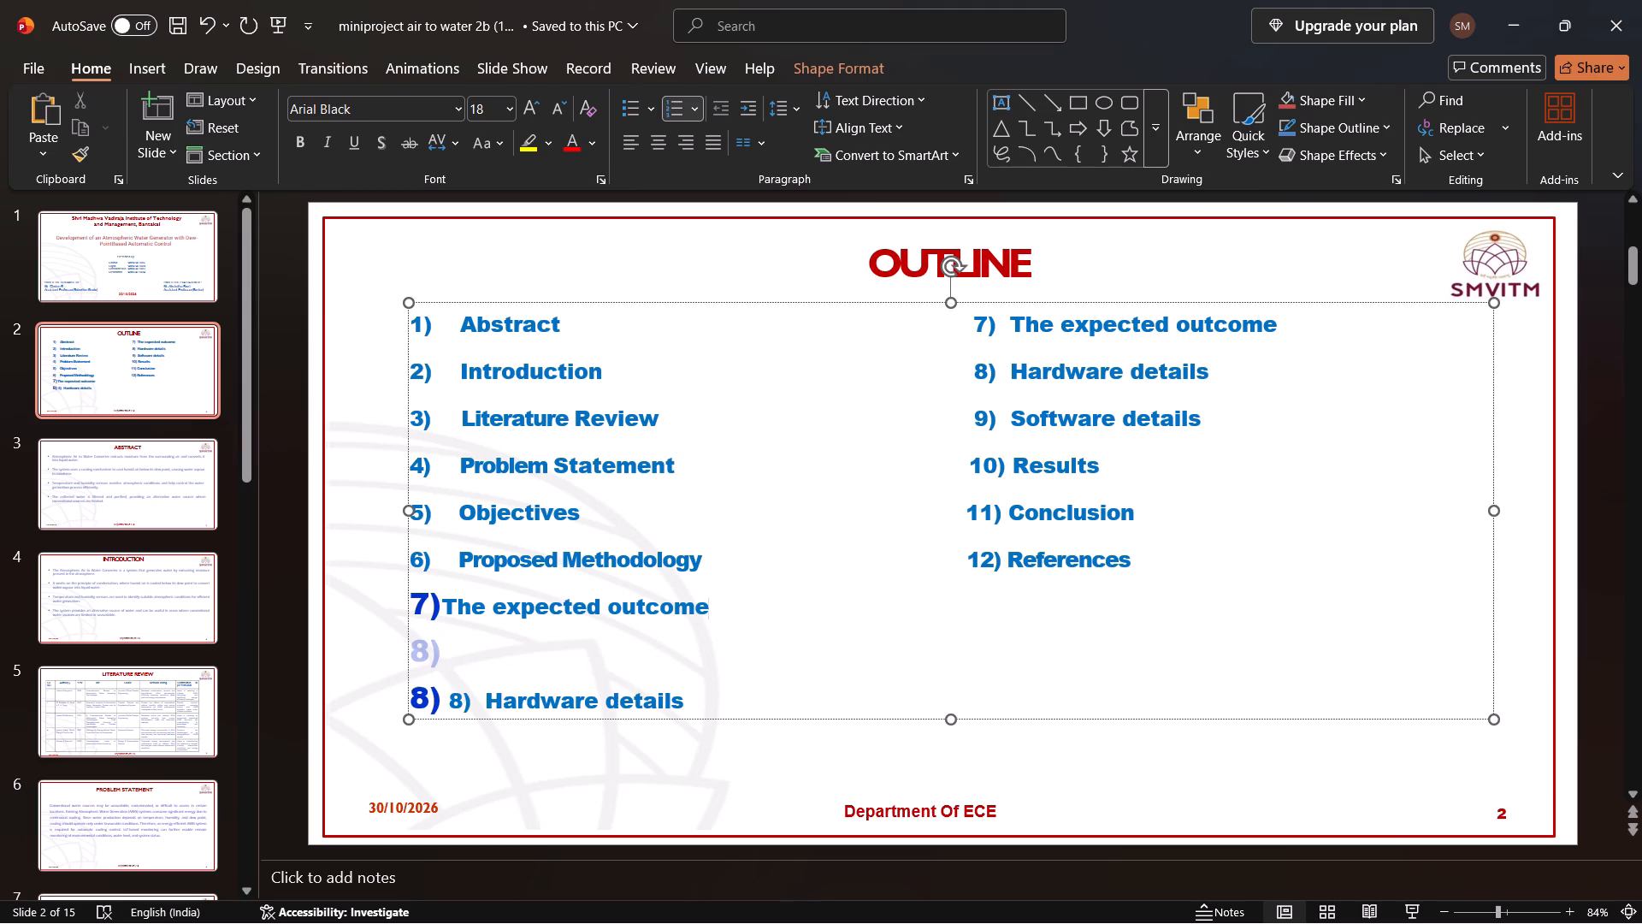
Remove the automatic list numbering from the copied Hardware details and The expected outcome lines.
{"action": "left_click", "coordinate": [441, 702]}
{"action": "key", "text": "BackSpace"}
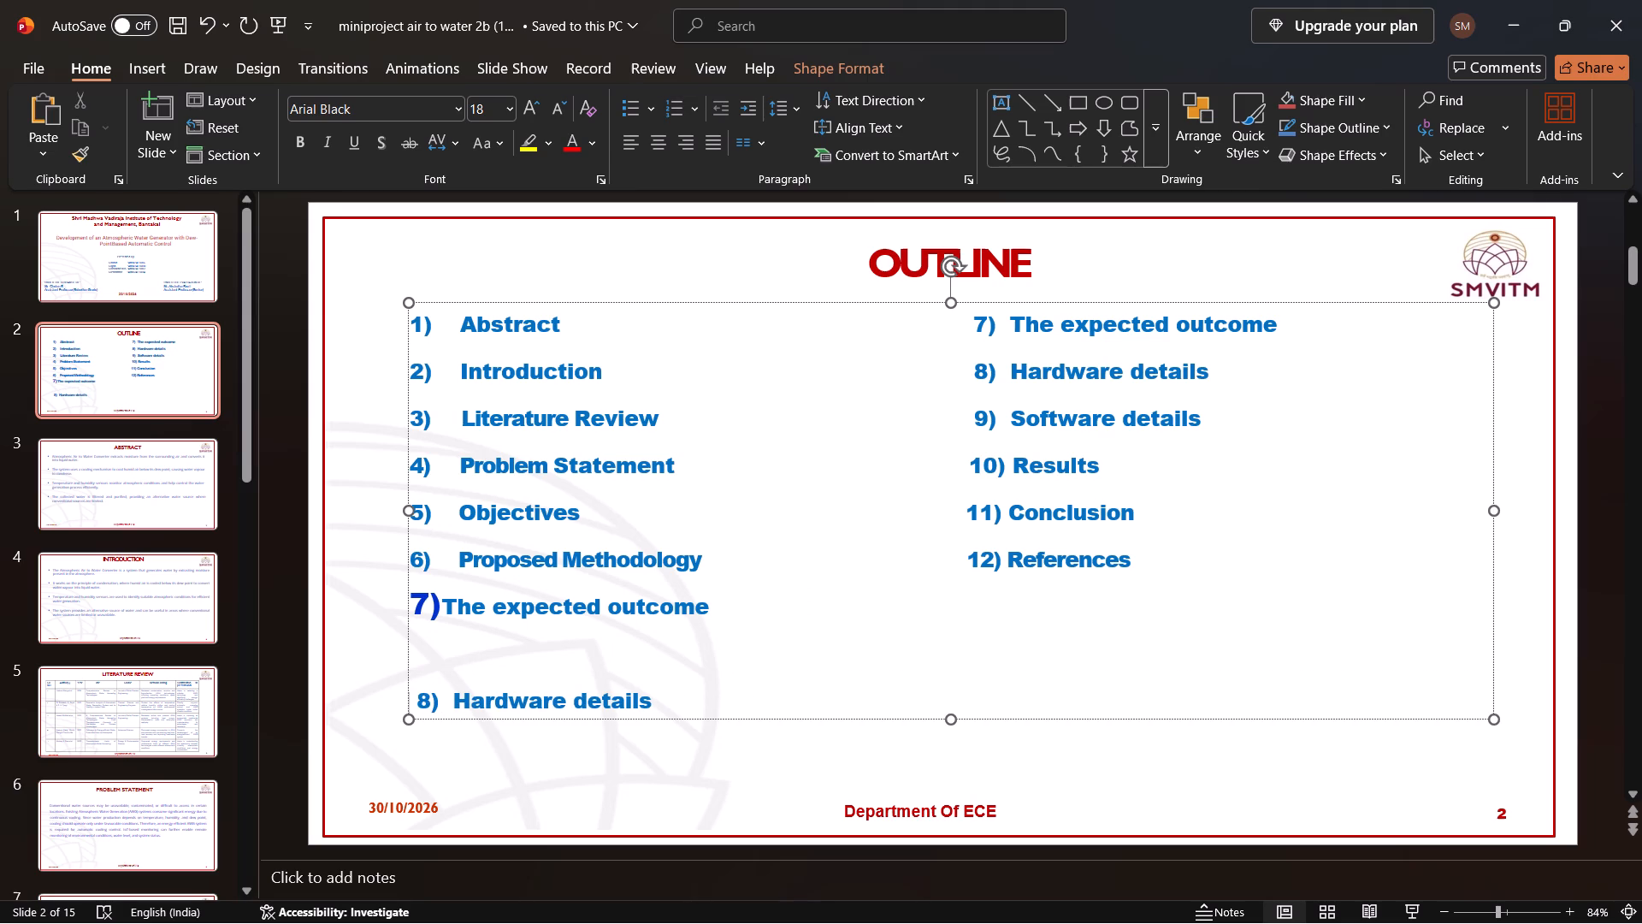
{"action": "left_click", "coordinate": [440, 596]}
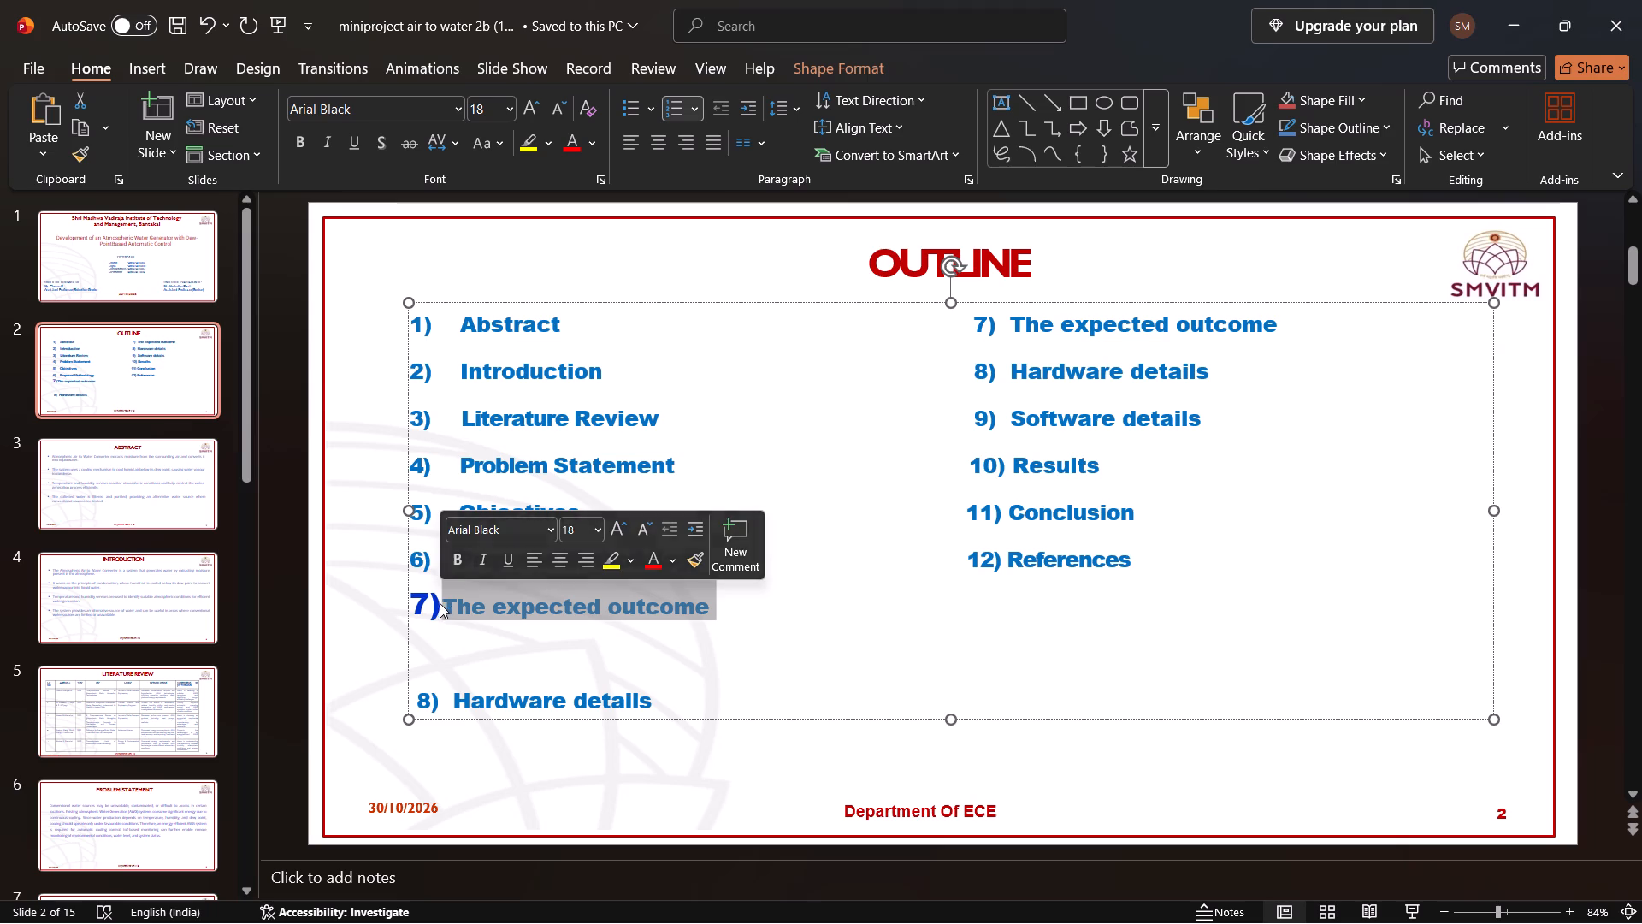
{"action": "left_click", "coordinate": [440, 608]}
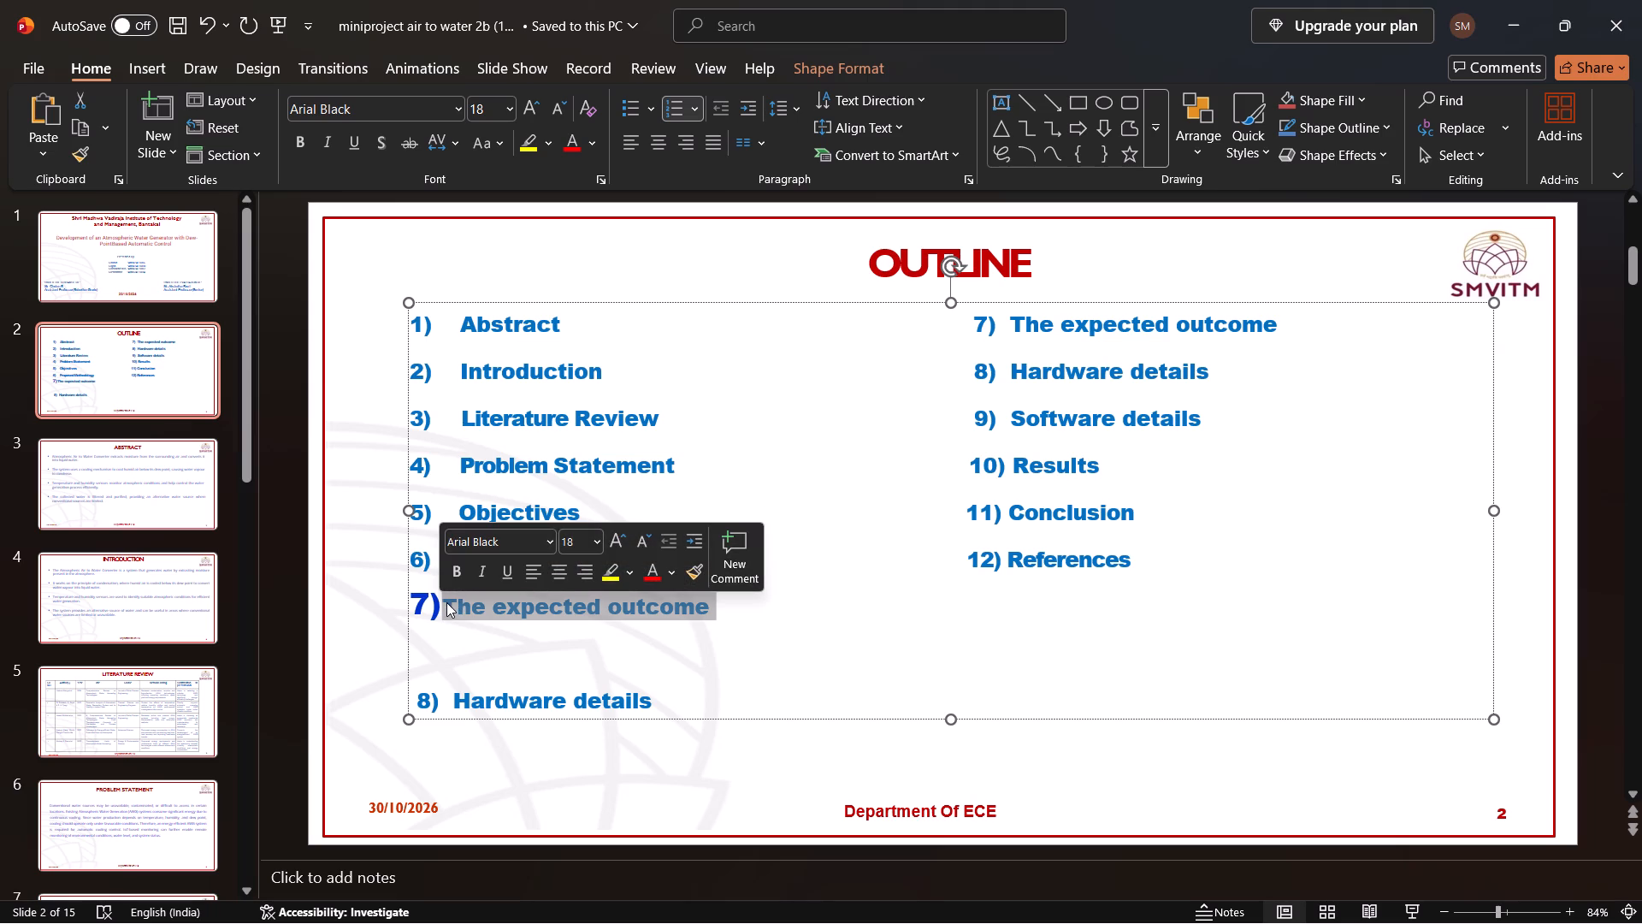
{"action": "left_click", "coordinate": [446, 602]}
{"action": "key", "text": "BackSpace"}
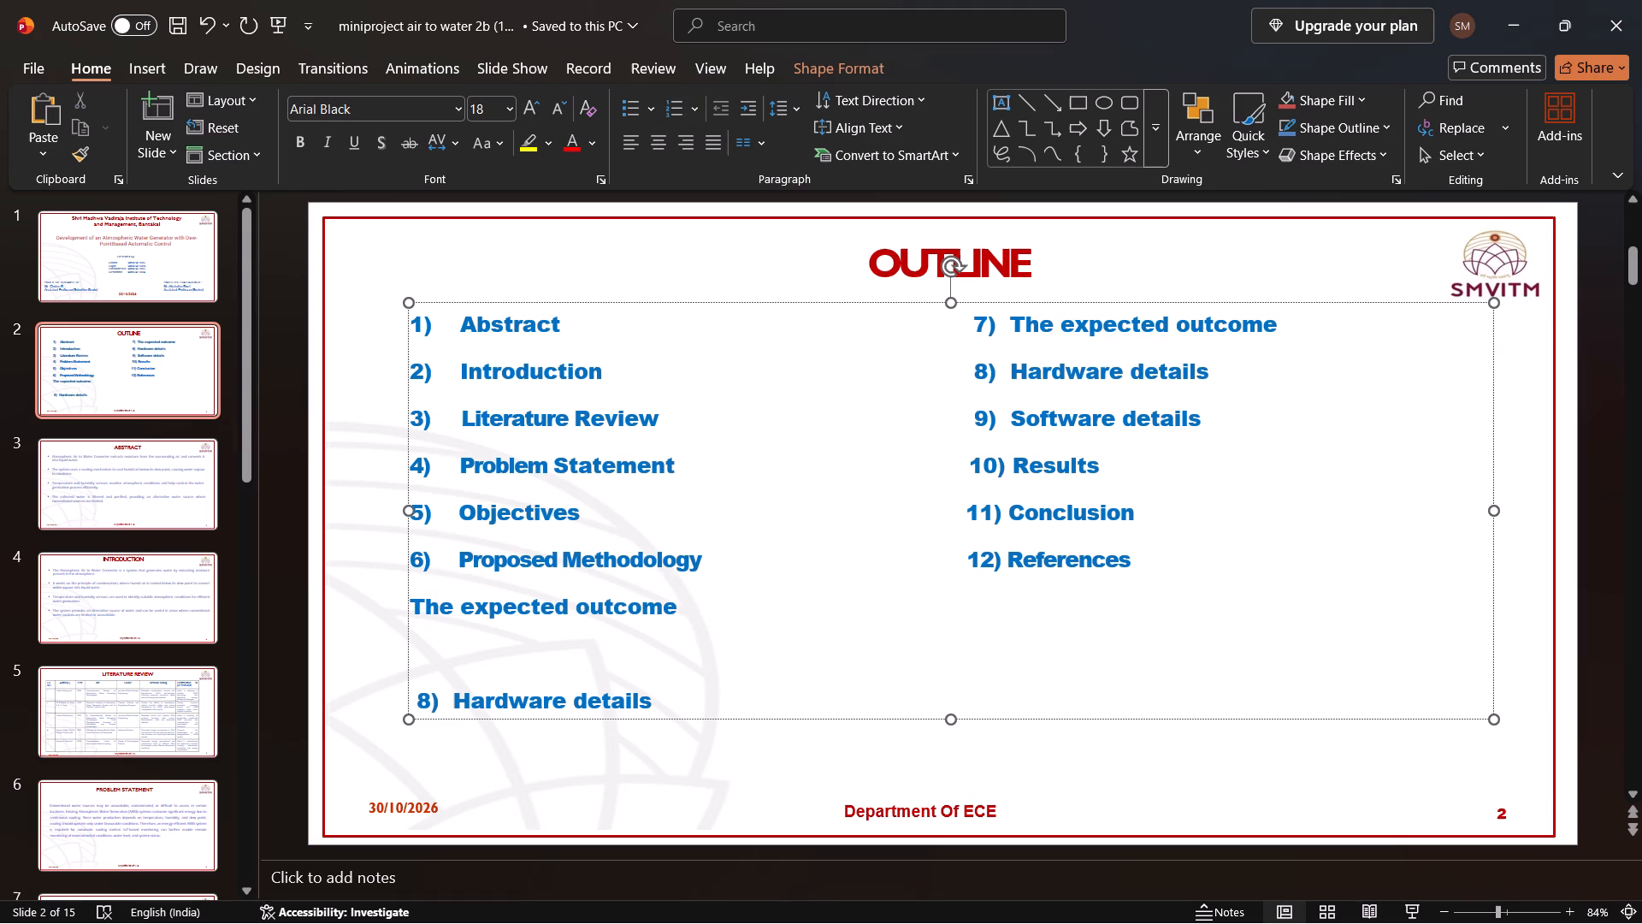
Number the copied The expected outcome line with a manual "7)" followed by three spaces.
{"action": "key", "text": "7"}
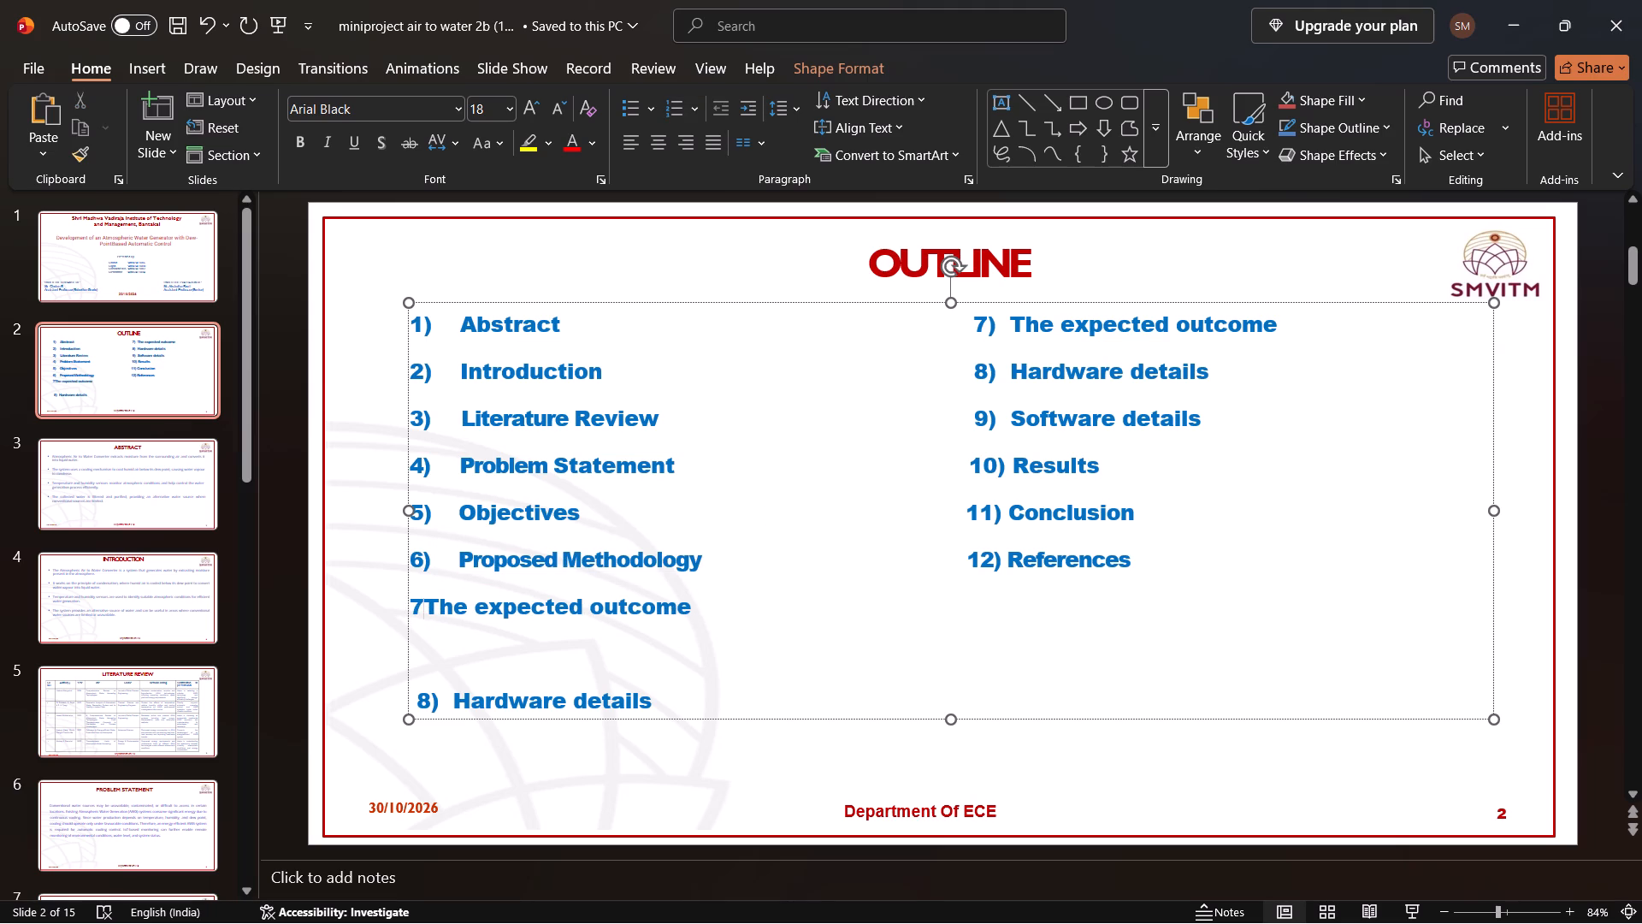
{"action": "type", "text": ")"}
{"action": "key", "text": "space"}
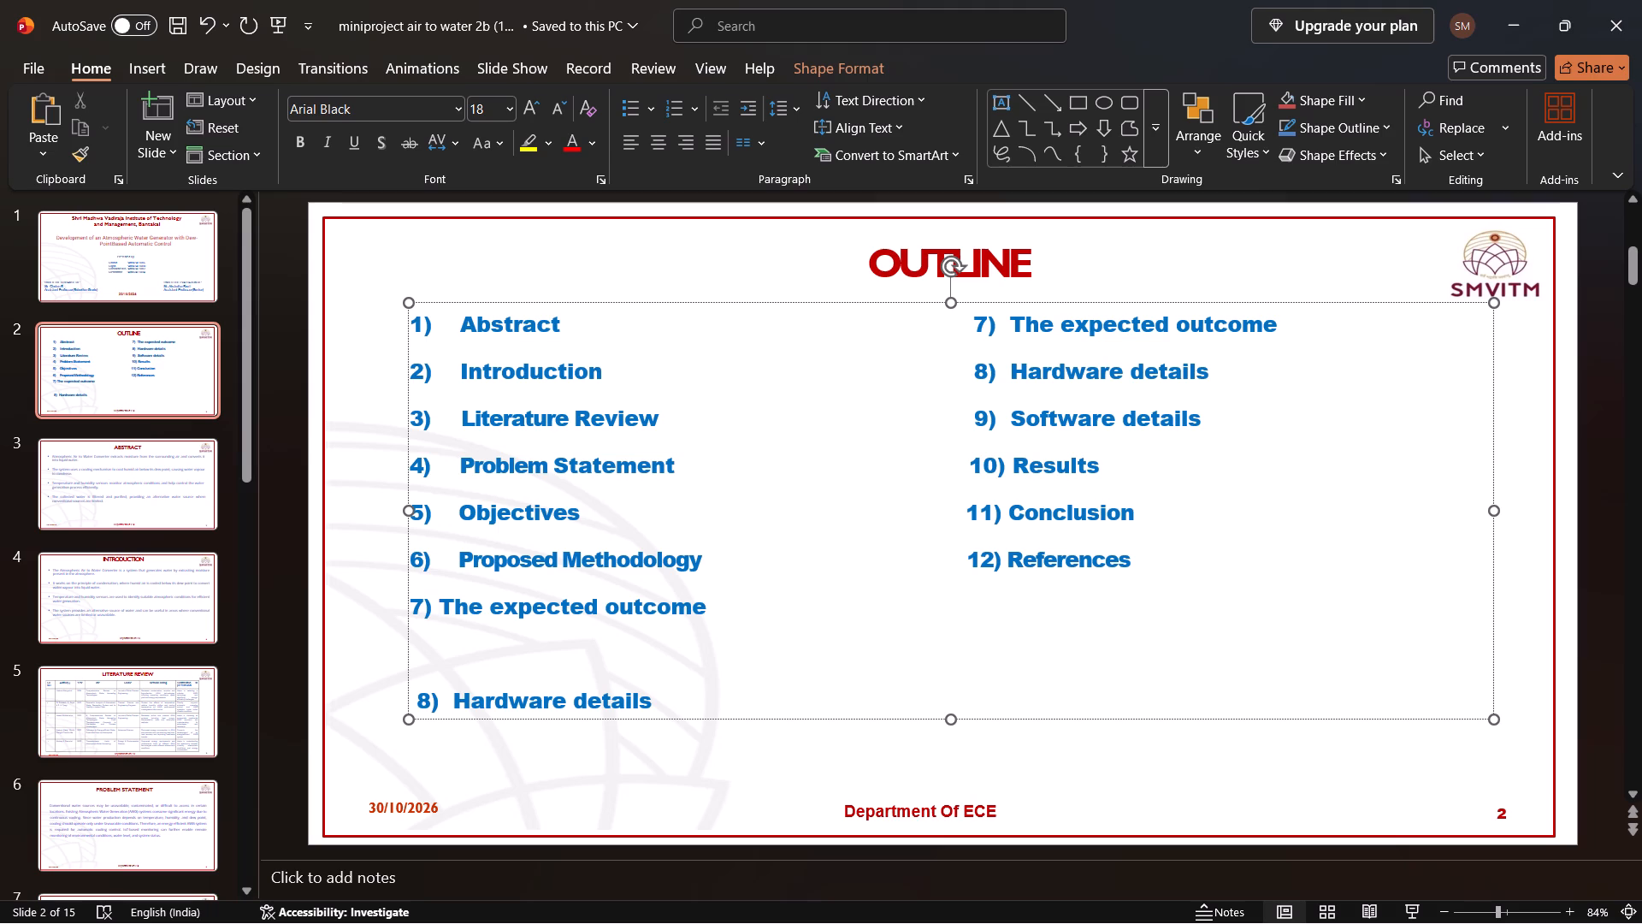
{"action": "key", "text": "space"}
{"action": "key", "text": "space"}
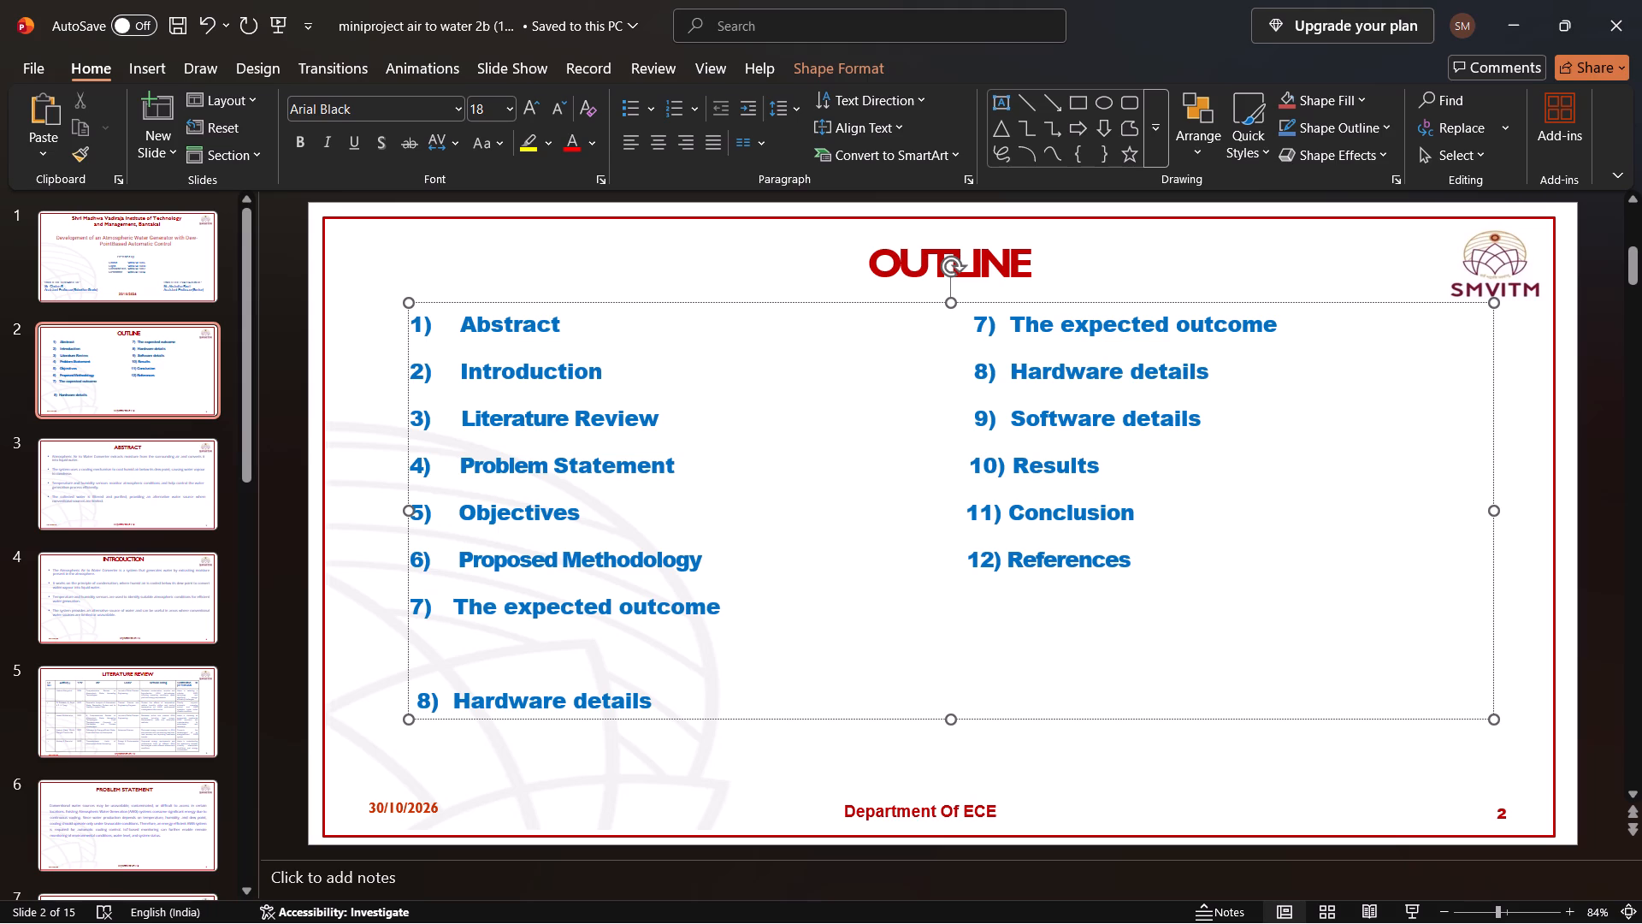
Remove the leading space before "8)" on the copied Hardware details line.
{"action": "left_click", "coordinate": [420, 702]}
{"action": "key", "text": "BackSpace"}
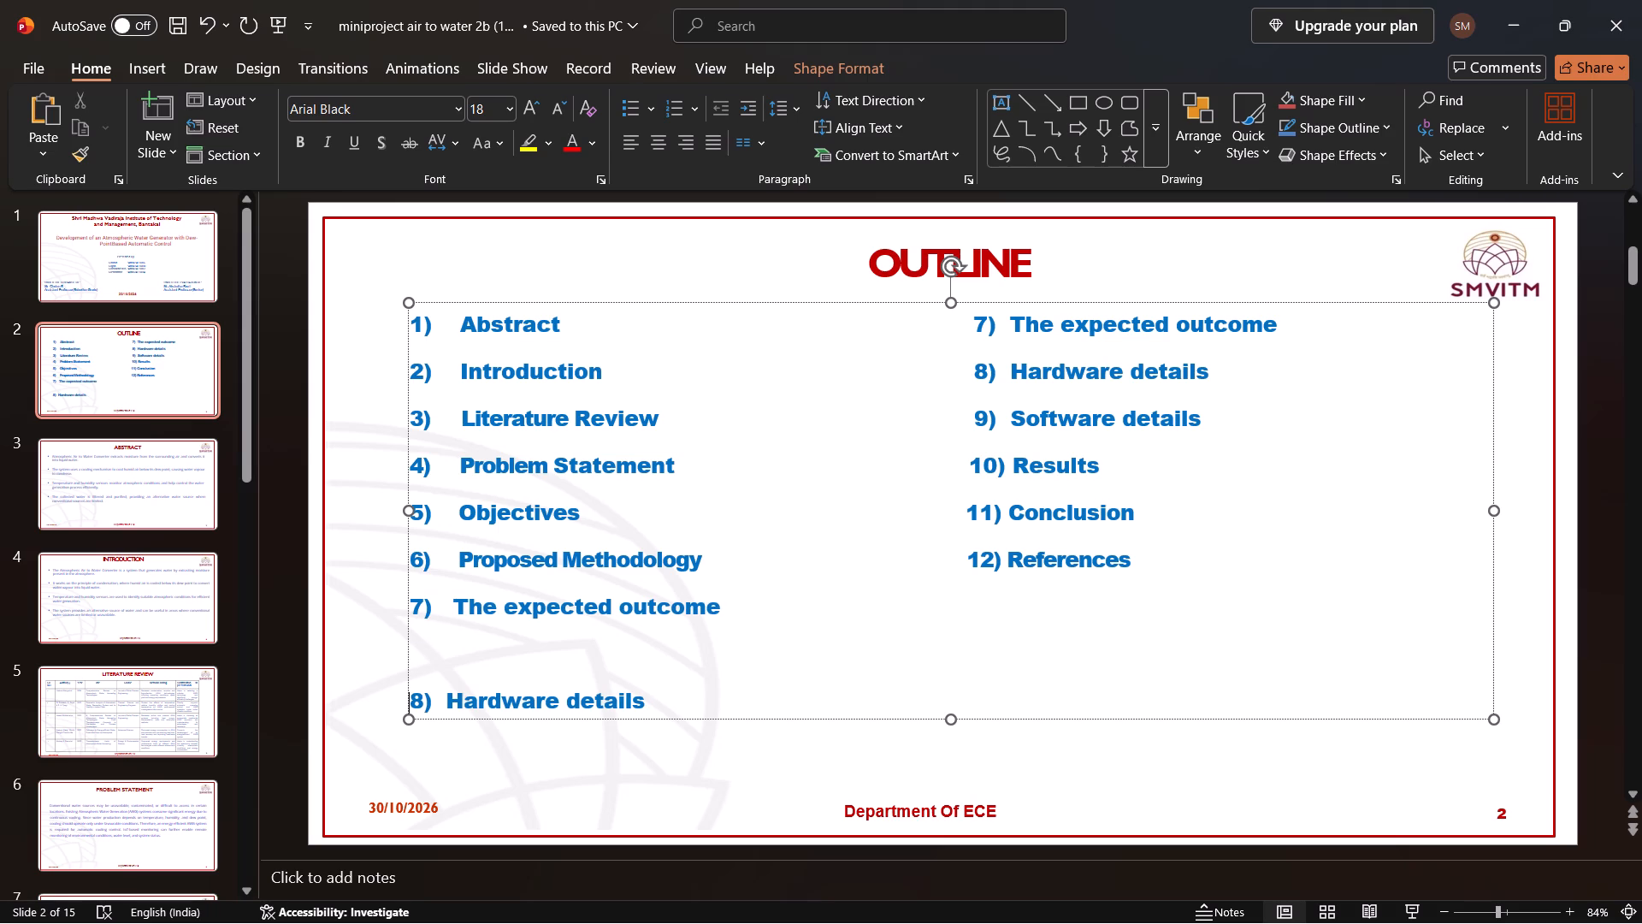
Delete the original "7) The expected outcome" from the second column, beside Abstract.
{"action": "left_click", "coordinate": [1279, 319]}
{"action": "double_click", "coordinate": [1279, 319]}
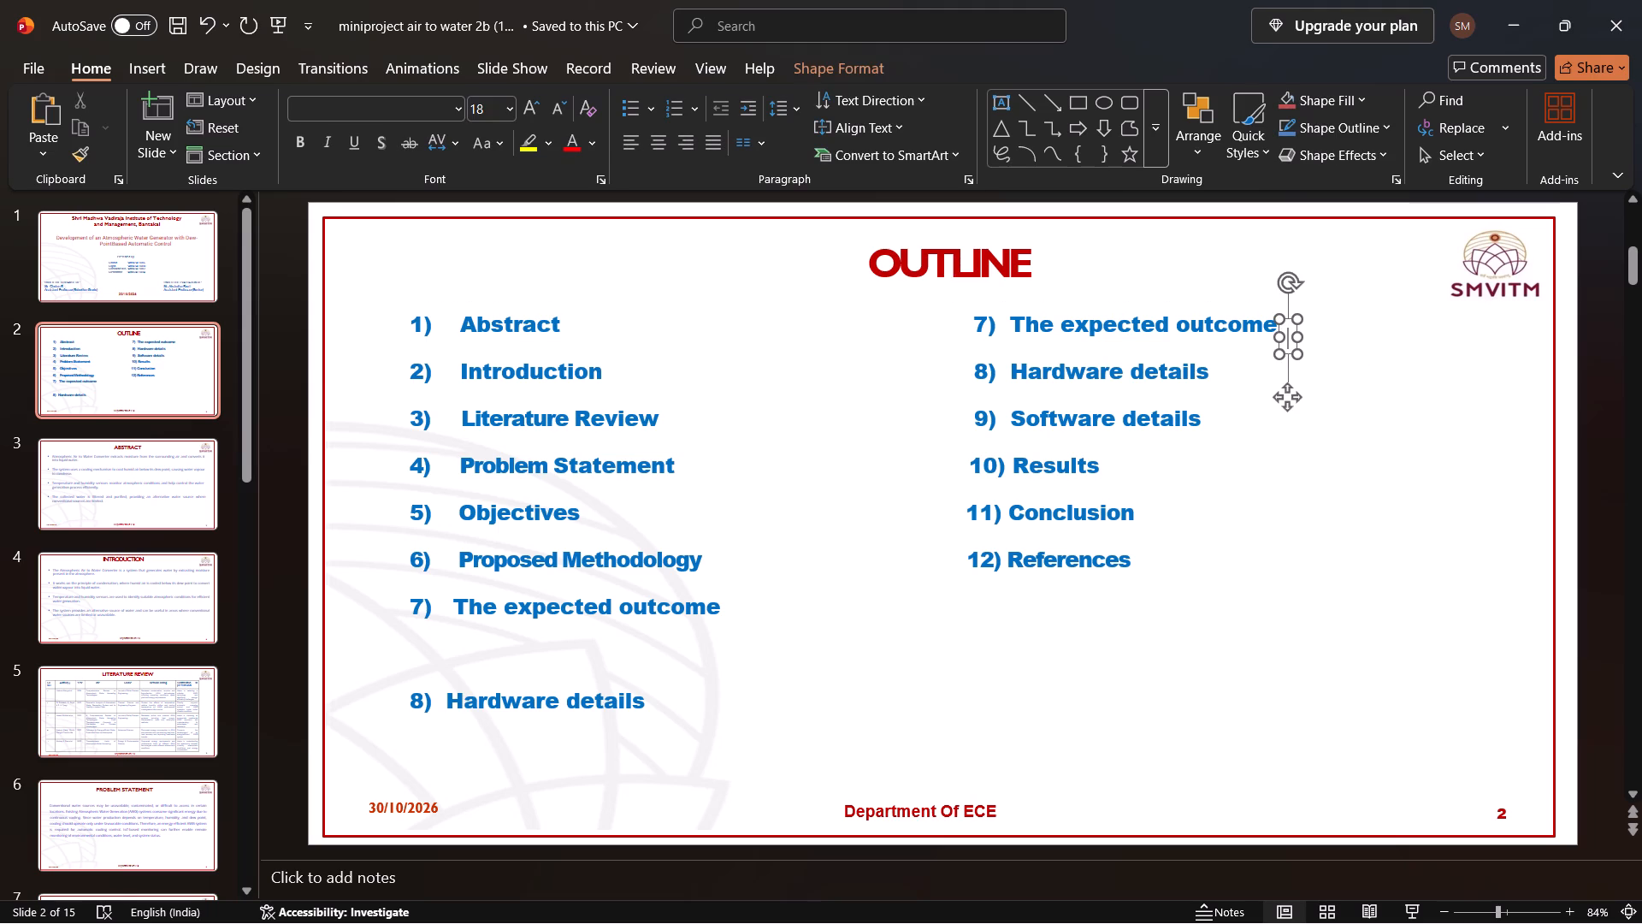
{"action": "double_click", "coordinate": [1237, 323]}
{"action": "key", "text": "BackSpace"}
{"action": "key", "text": "BackSpace"}
{"action": "key", "text": "BackSpace"}
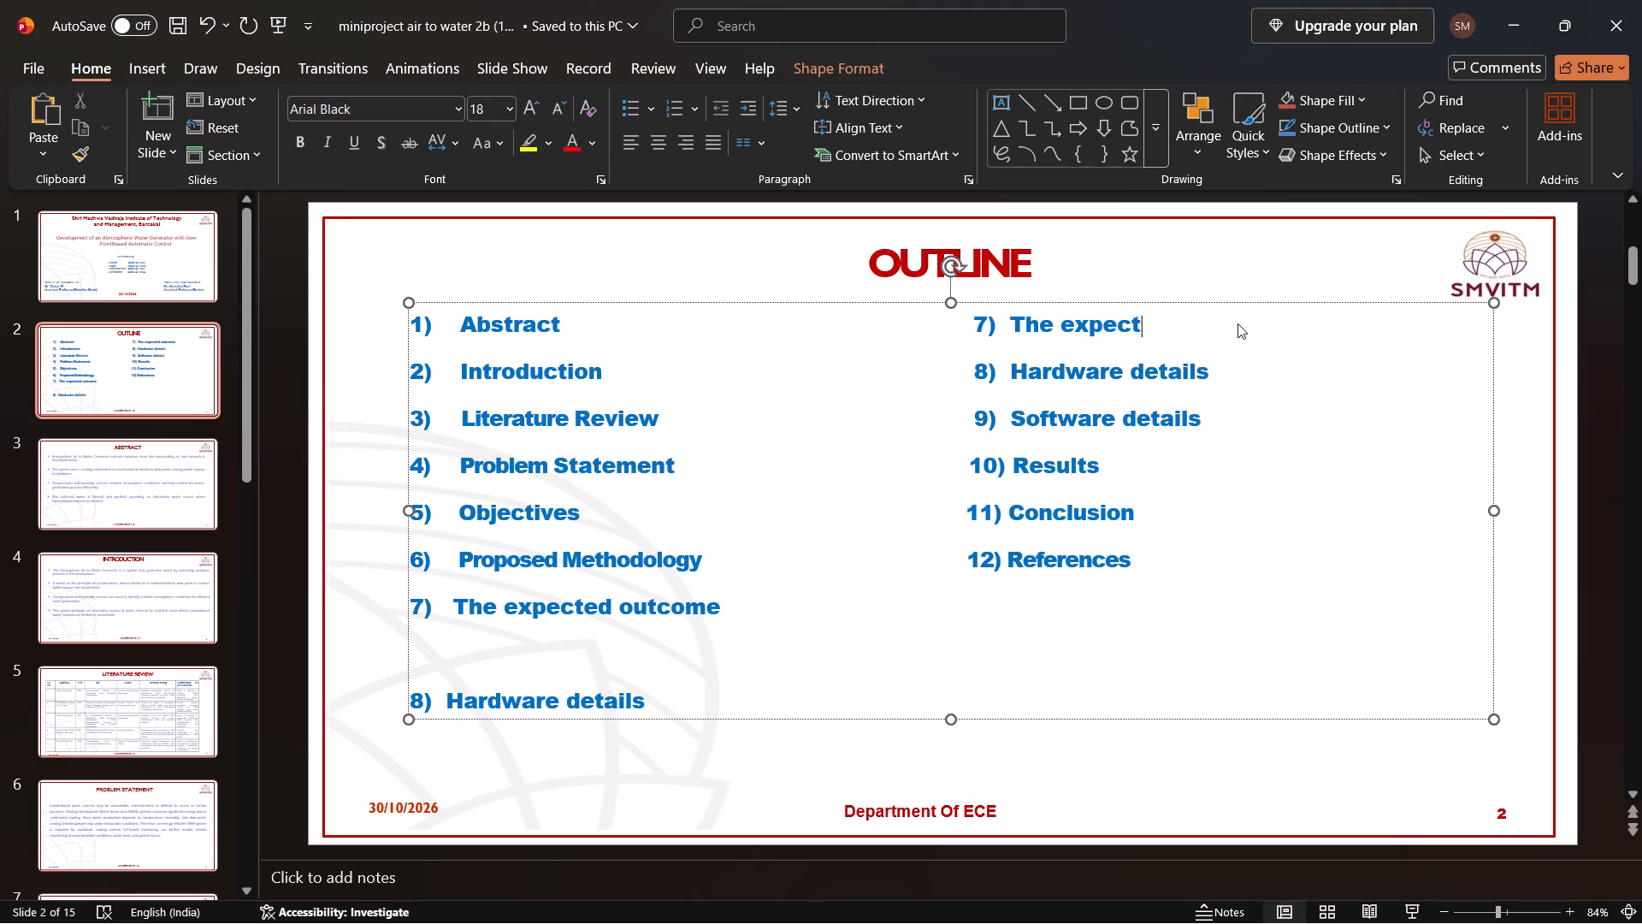
{"action": "key", "text": "BackSpace"}
{"action": "key", "text": "BackSpace"}
{"action": "key", "text": "BackSpace"}
{"action": "key", "text": "BackSpace"}
{"action": "key", "text": "BackSpace"}
{"action": "key", "text": "BackSpace"}
{"action": "key", "text": "BackSpace"}
{"action": "key", "text": "BackSpace"}
{"action": "key", "text": "BackSpace"}
{"action": "key", "text": "BackSpace"}
{"action": "key", "text": "BackSpace"}
{"action": "key", "text": "BackSpace"}
{"action": "key", "text": "BackSpace"}
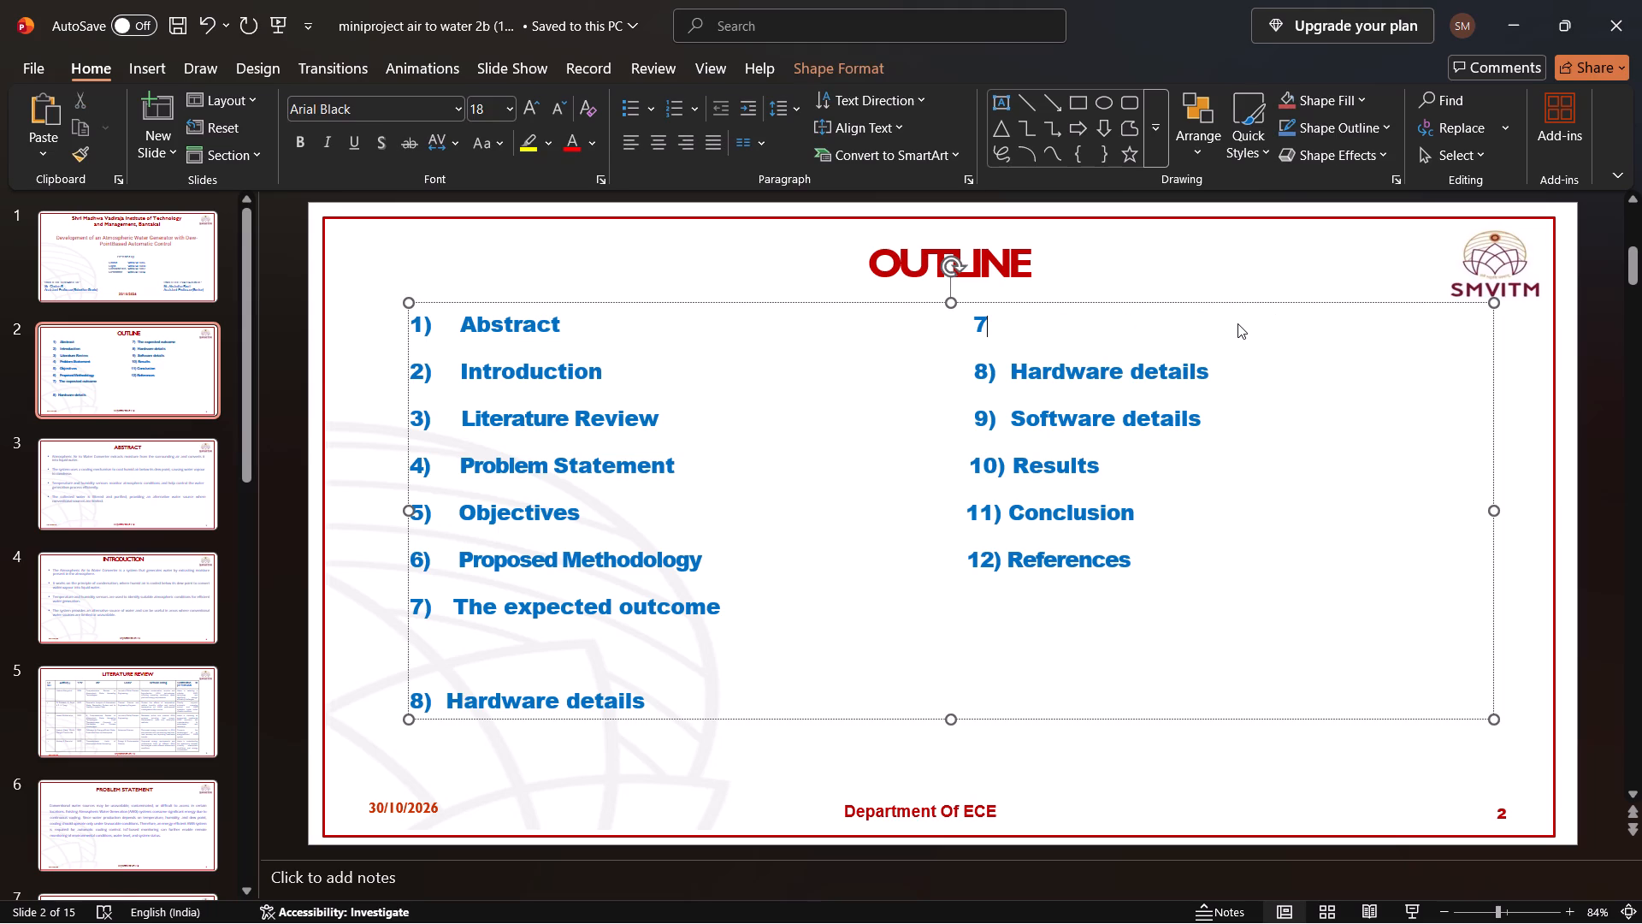
{"action": "key", "text": "BackSpace"}
{"action": "key", "text": "BackSpace"}
{"action": "key", "text": "BackSpace"}
Delete the original "8) Hardware details" from the second column, beside Introduction.
{"action": "key", "text": "Down"}
{"action": "key", "text": "Right"}
{"action": "key", "text": "Right"}
{"action": "key", "text": "Right"}
{"action": "key", "text": "Right"}
{"action": "key", "text": "Right"}
{"action": "key", "text": "Right"}
{"action": "key", "text": "Right"}
{"action": "key", "text": "Right"}
{"action": "key", "text": "Right"}
{"action": "key", "text": "Right"}
{"action": "key", "text": "Right"}
{"action": "key", "text": "Right"}
{"action": "key", "text": "Right"}
{"action": "key", "text": "Right"}
{"action": "key", "text": "Right"}
{"action": "key", "text": "Right"}
{"action": "key", "text": "Right"}
{"action": "key", "text": "Right"}
{"action": "key", "text": "Right"}
{"action": "key", "text": "Right"}
{"action": "key", "text": "Right"}
{"action": "key", "text": "Right"}
{"action": "key", "text": "Right"}
{"action": "key", "text": "Left"}
{"action": "key", "text": "BackSpace"}
{"action": "key", "text": "BackSpace"}
{"action": "key", "text": "BackSpace"}
{"action": "key", "text": "BackSpace"}
{"action": "key", "text": "BackSpace"}
{"action": "key", "text": "BackSpace"}
{"action": "key", "text": "BackSpace"}
{"action": "key", "text": "BackSpace"}
{"action": "key", "text": "BackSpace"}
{"action": "key", "text": "BackSpace"}
{"action": "key", "text": "BackSpace"}
{"action": "key", "text": "BackSpace"}
{"action": "key", "text": "BackSpace"}
{"action": "key", "text": "BackSpace"}
{"action": "key", "text": "BackSpace"}
{"action": "key", "text": "BackSpace"}
{"action": "key", "text": "BackSpace"}
{"action": "key", "text": "BackSpace"}
{"action": "key", "text": "BackSpace"}
{"action": "key", "text": "BackSpace"}
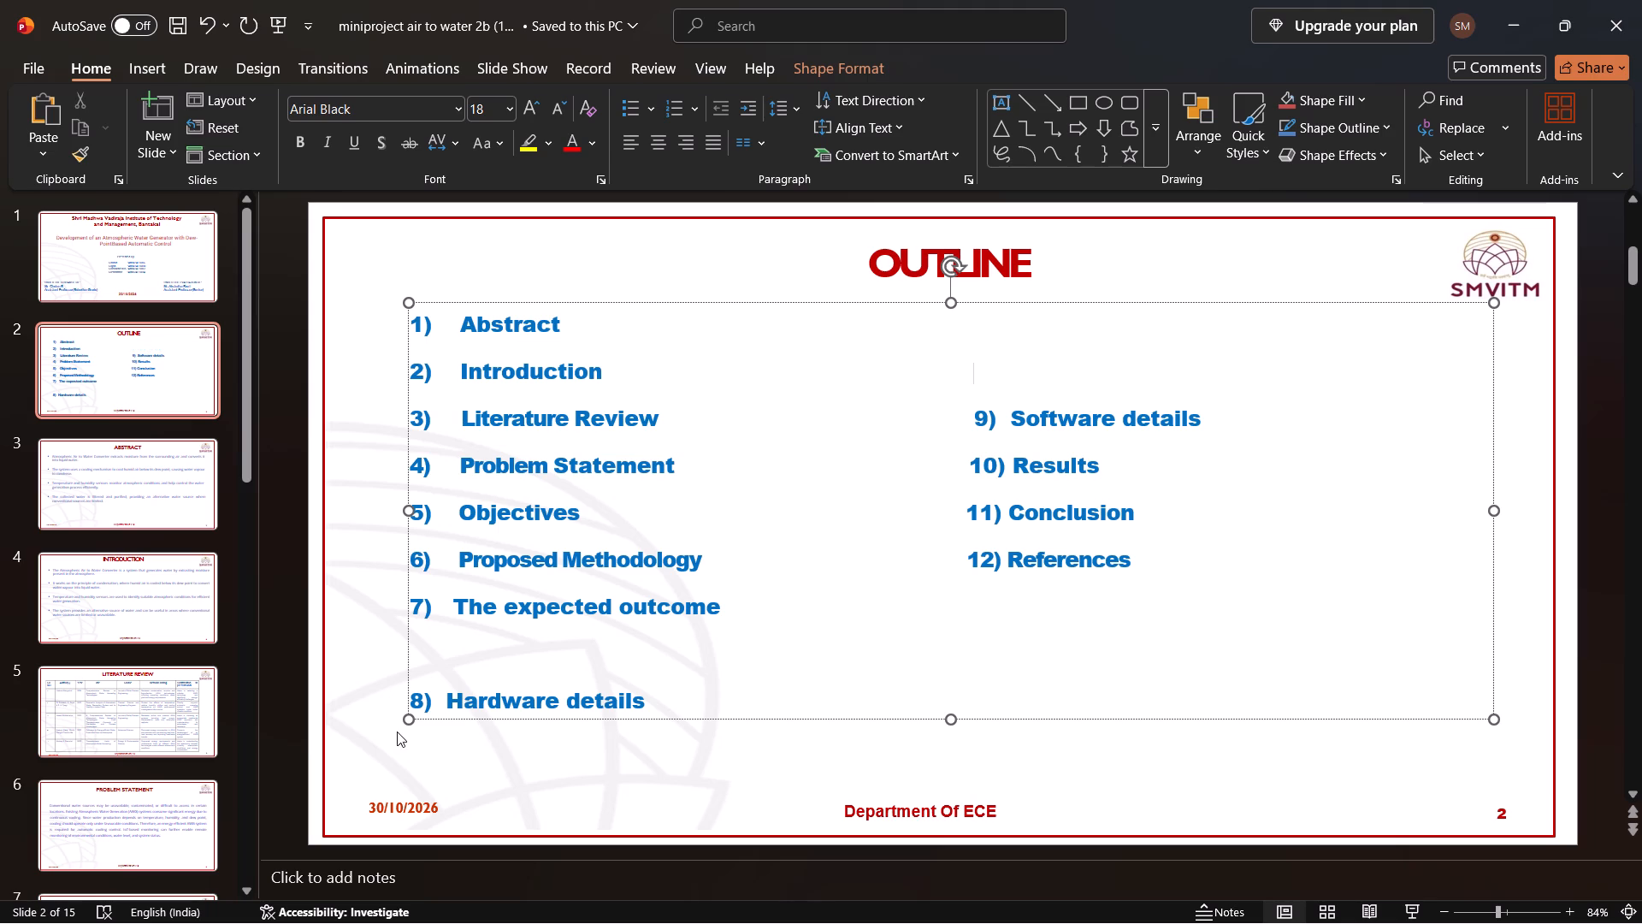
Remove the empty line between The expected outcome and the copied Hardware details item.
{"action": "left_click", "coordinate": [411, 708]}
{"action": "key", "text": "BackSpace"}
Add "Software details" on a new line below Hardware details in the first column, followed by one empty line.
{"action": "key", "text": "Right"}
{"action": "key", "text": "Right"}
{"action": "key", "text": "Right"}
{"action": "key", "text": "Right"}
{"action": "key", "text": "Right"}
{"action": "key", "text": "Right"}
{"action": "key", "text": "Right"}
{"action": "key", "text": "Right"}
{"action": "key", "text": "Right"}
{"action": "key", "text": "Right"}
{"action": "key", "text": "Right"}
{"action": "key", "text": "Right"}
{"action": "key", "text": "Right"}
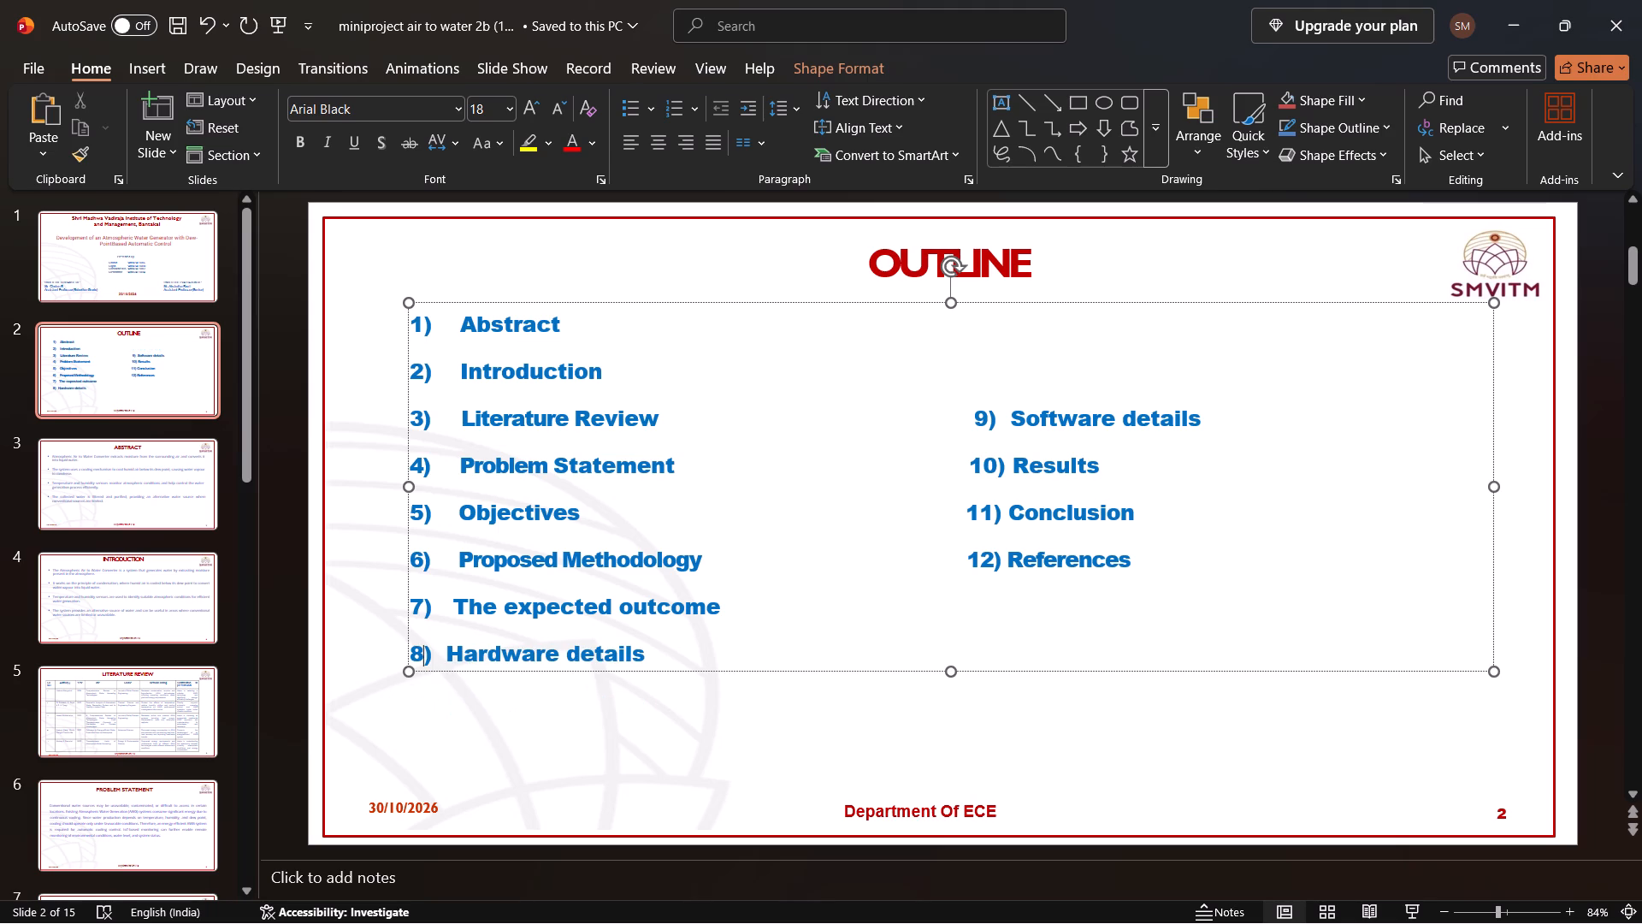
{"action": "key", "text": "Right"}
{"action": "key", "text": "Right"}
{"action": "key", "text": "Right"}
{"action": "key", "text": "Right"}
{"action": "key", "text": "Right"}
{"action": "key", "text": "Right"}
{"action": "key", "text": "Right"}
{"action": "key", "text": "Return"}
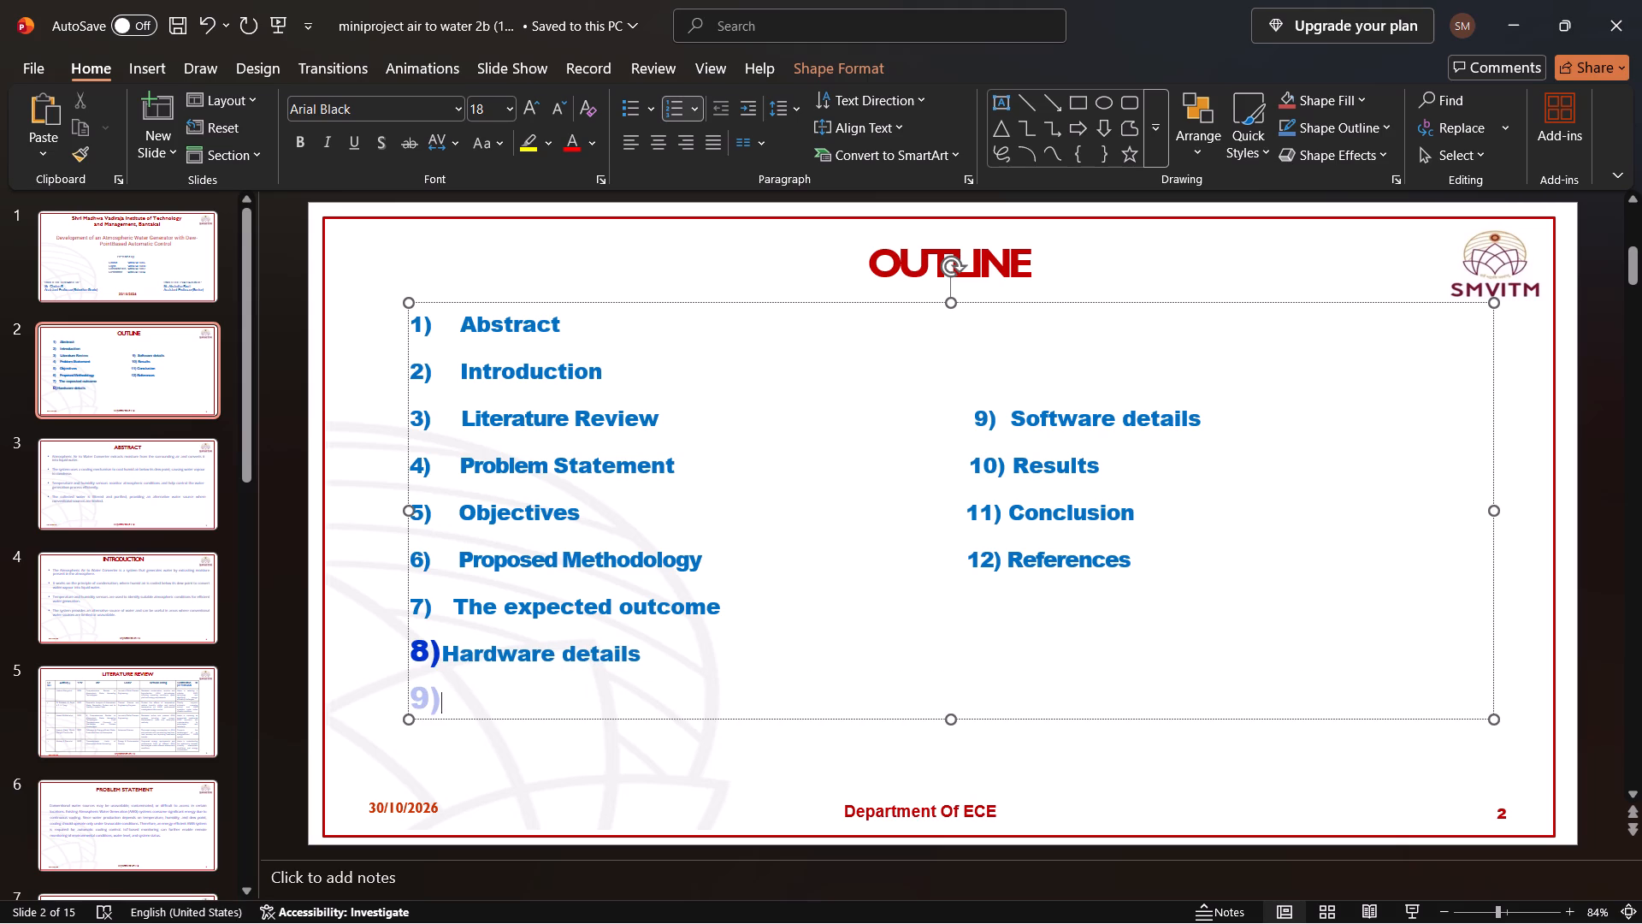
{"action": "key", "text": "shift+s"}
{"action": "key", "text": "0"}
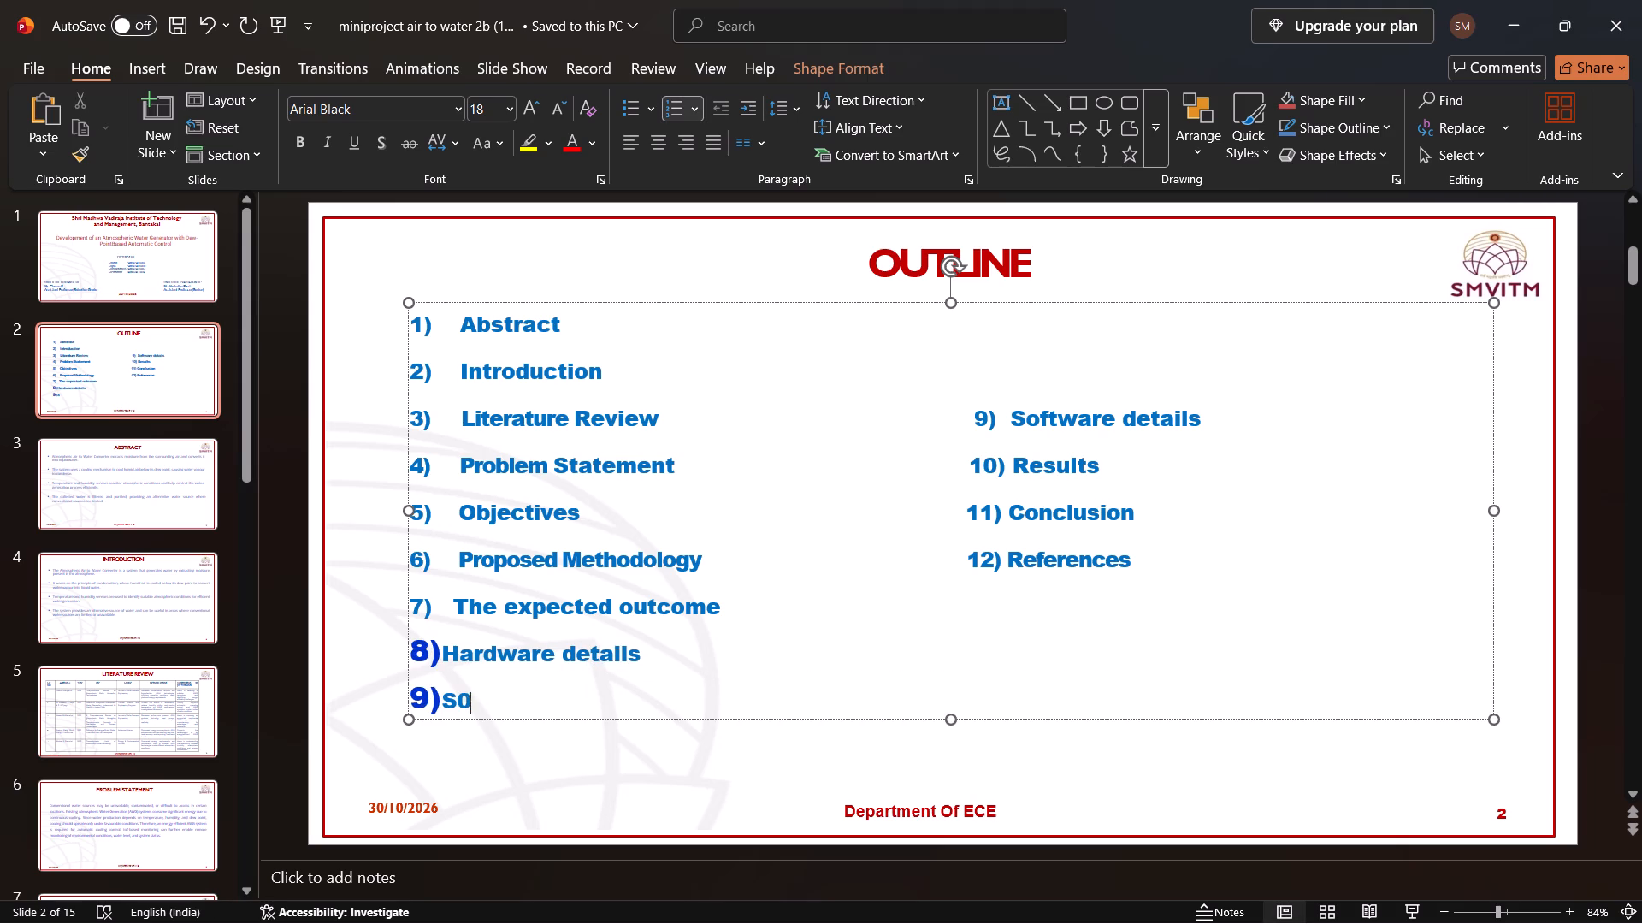
{"action": "key", "text": "BackSpace"}
{"action": "key", "text": "BackSpace"}
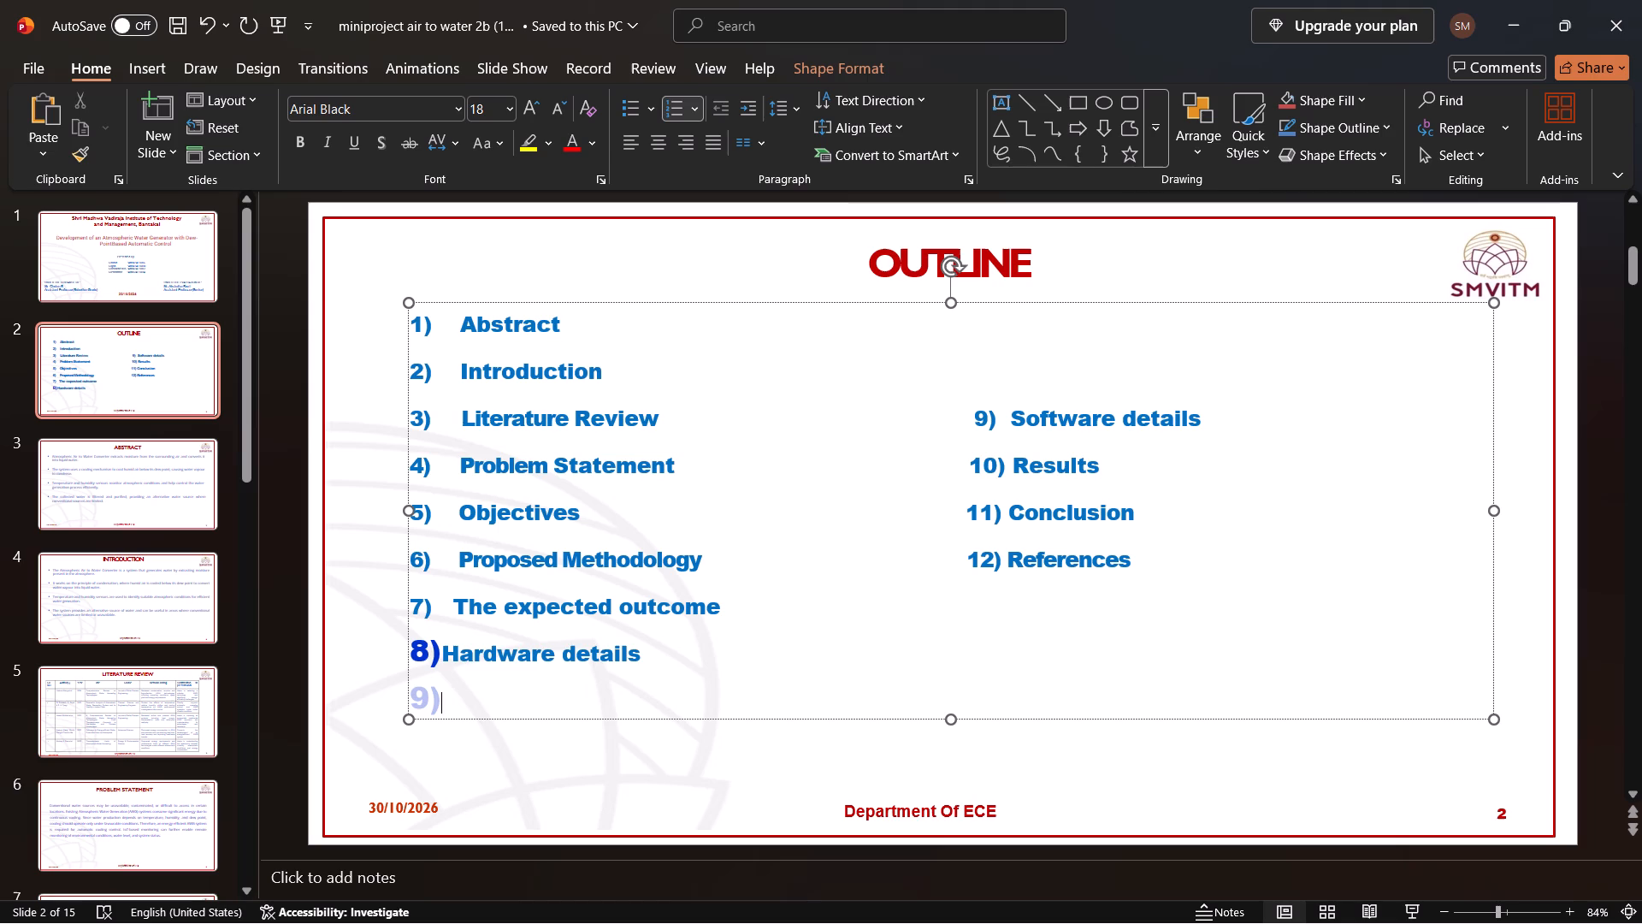
{"action": "key", "text": "shift+s"}
{"action": "type", "text": "oftware details"}
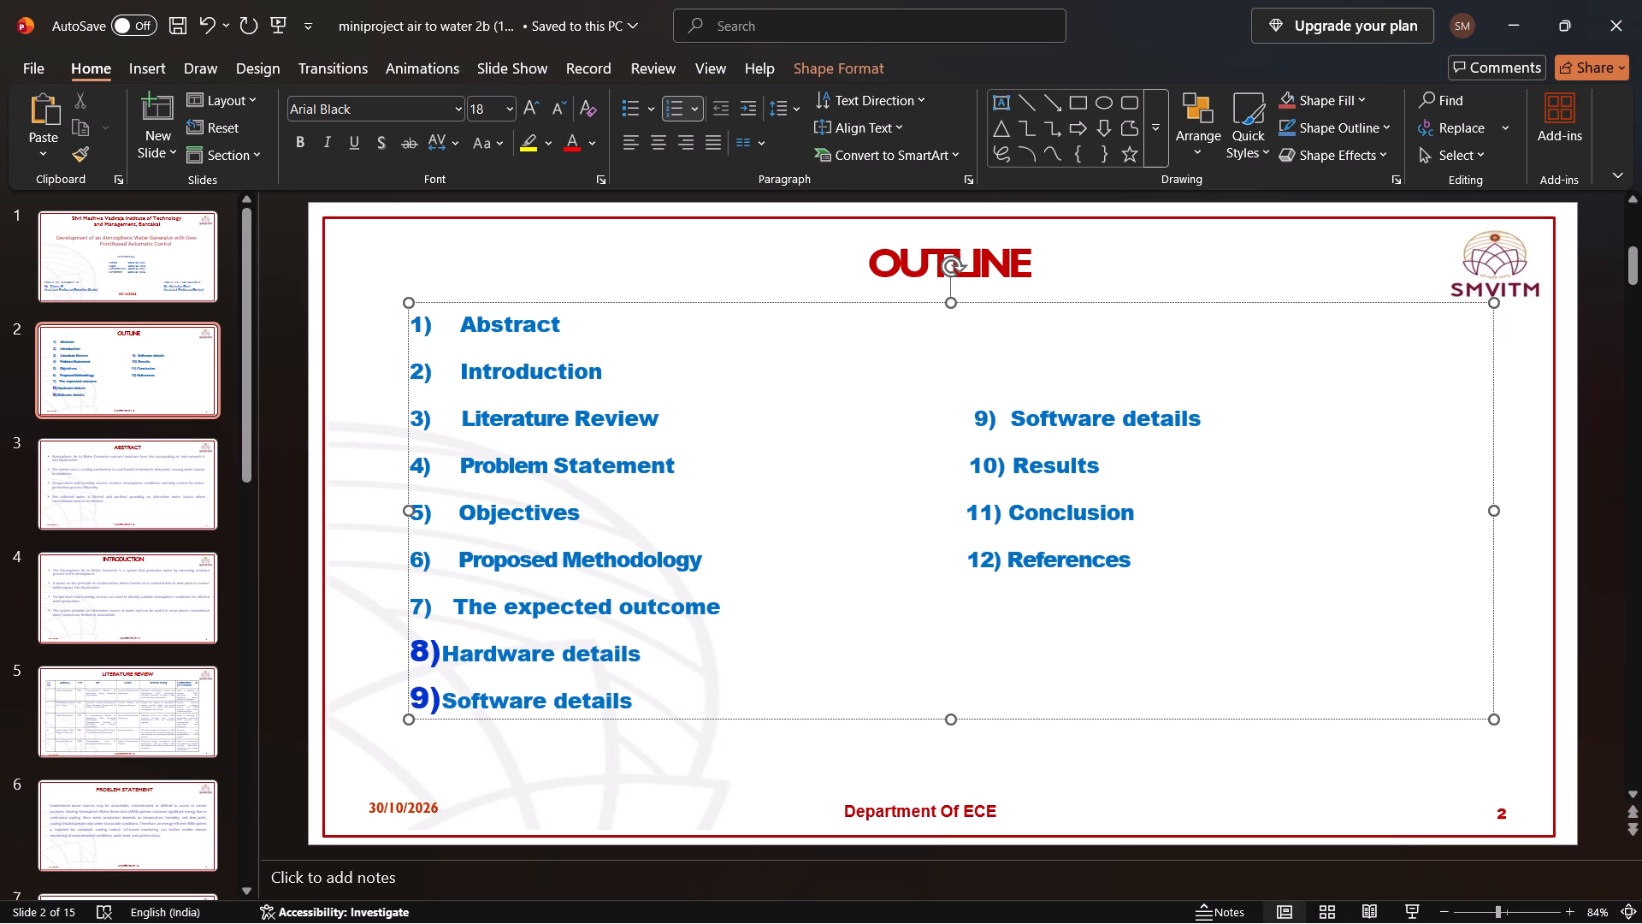
{"action": "key", "text": "Return"}
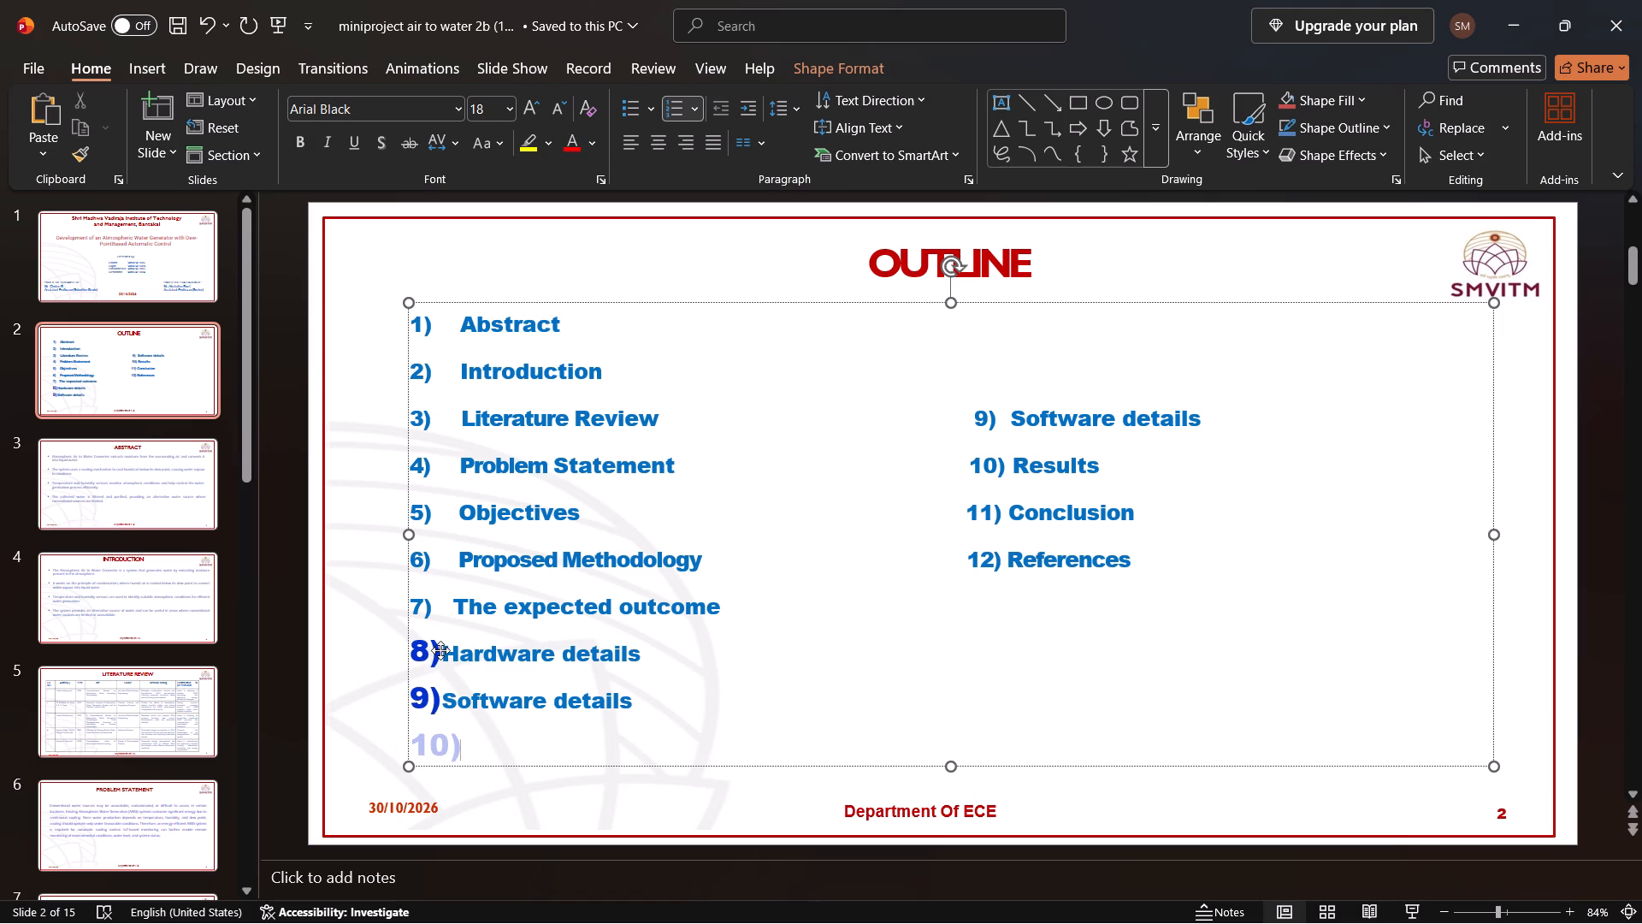
Replace the automatic number on the first column's Hardware details line with a manual "8)" followed by three spaces.
{"action": "left_click_drag", "start_coordinate": [446, 654], "coordinate": [422, 654]}
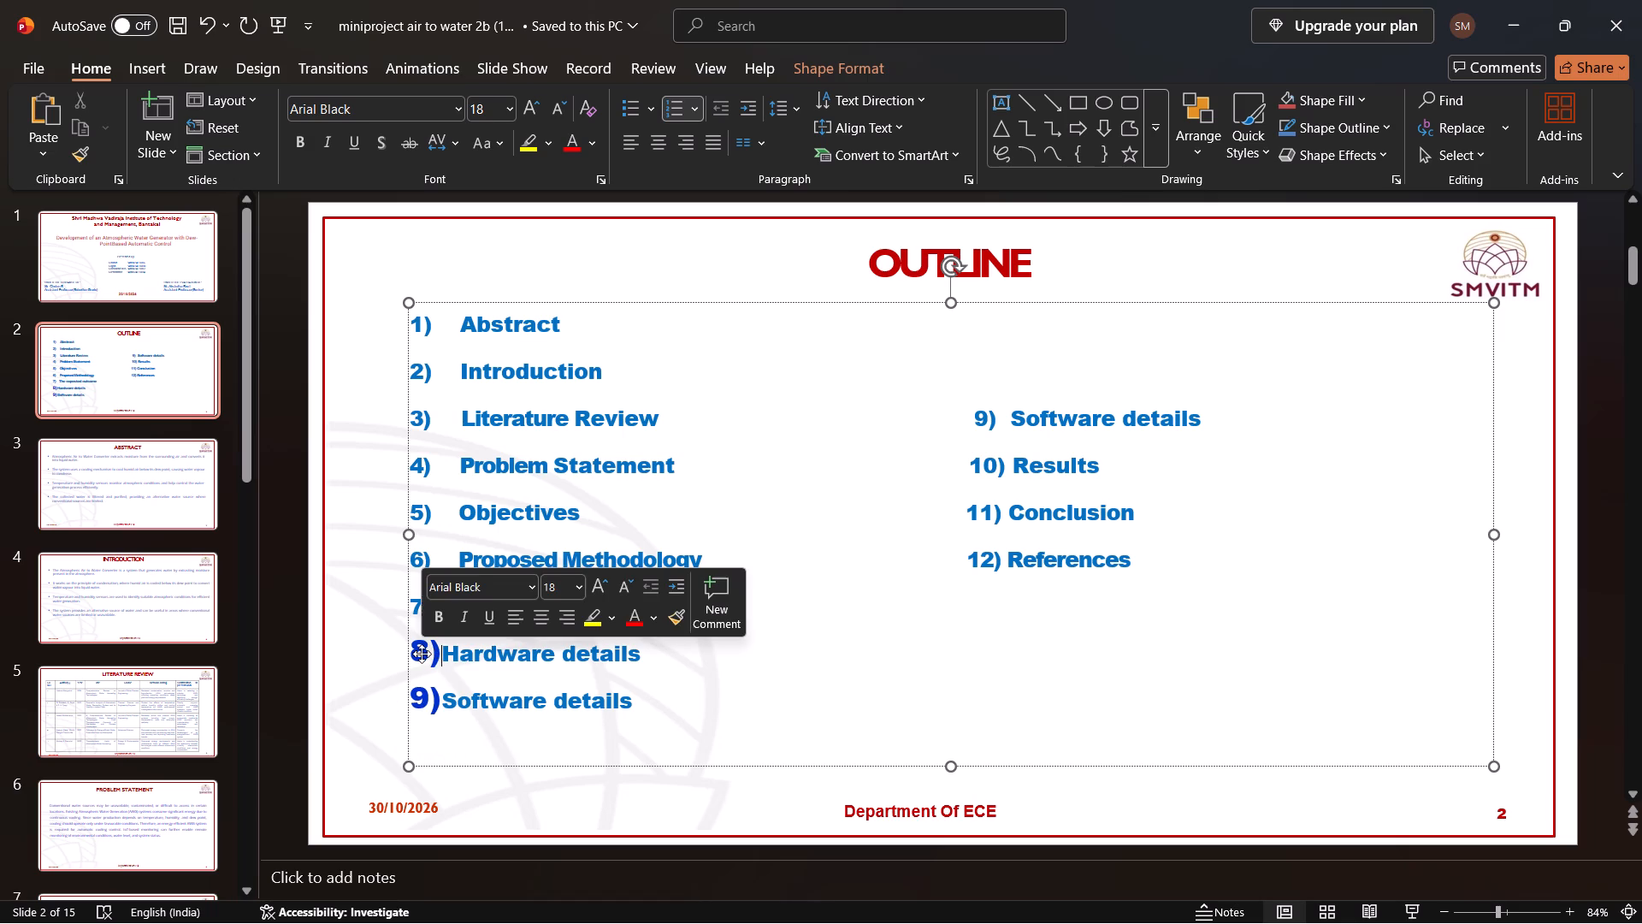
{"action": "key", "text": "BackSpace"}
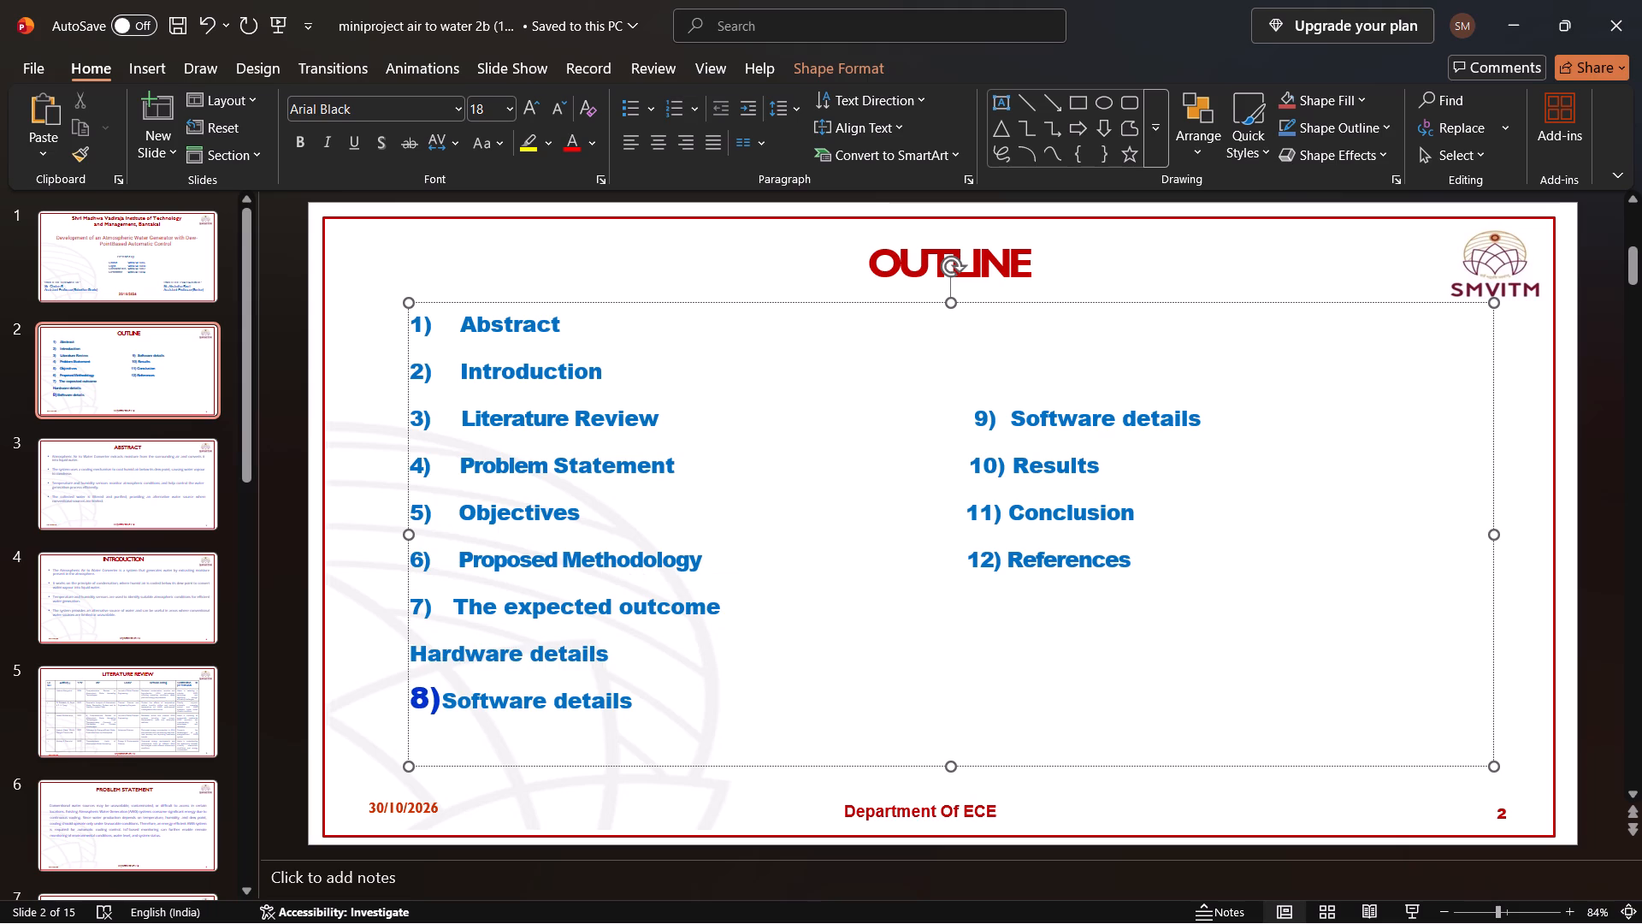
{"action": "key", "text": "8"}
{"action": "type", "text": ")"}
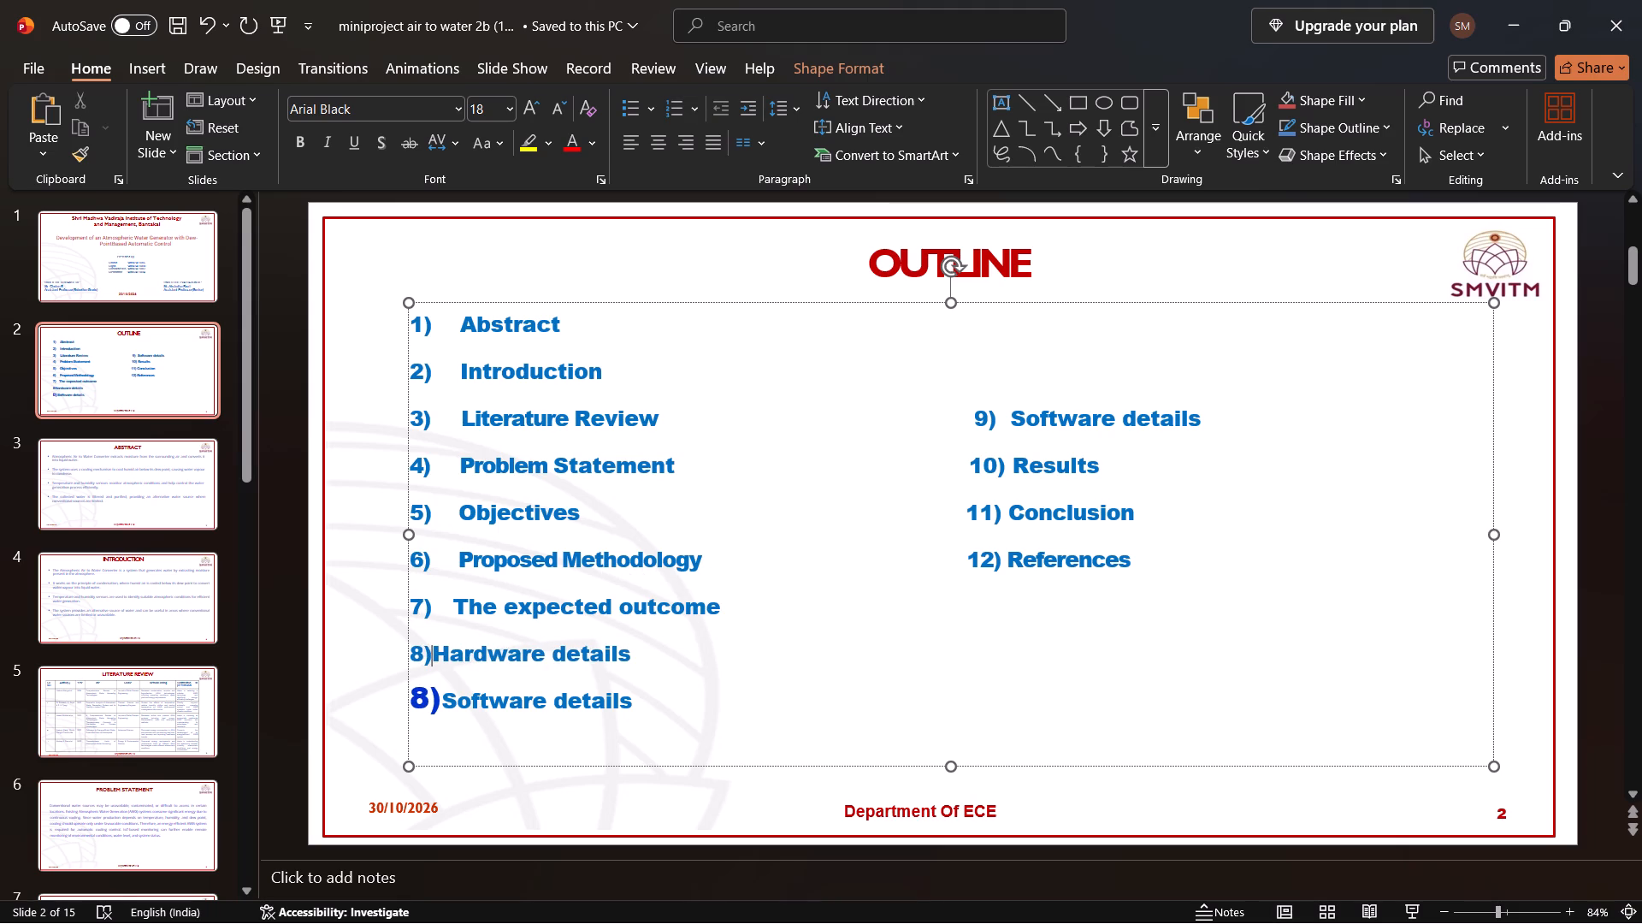
{"action": "key", "text": "space"}
{"action": "key", "text": "space"}
{"action": "key", "text": "space"}
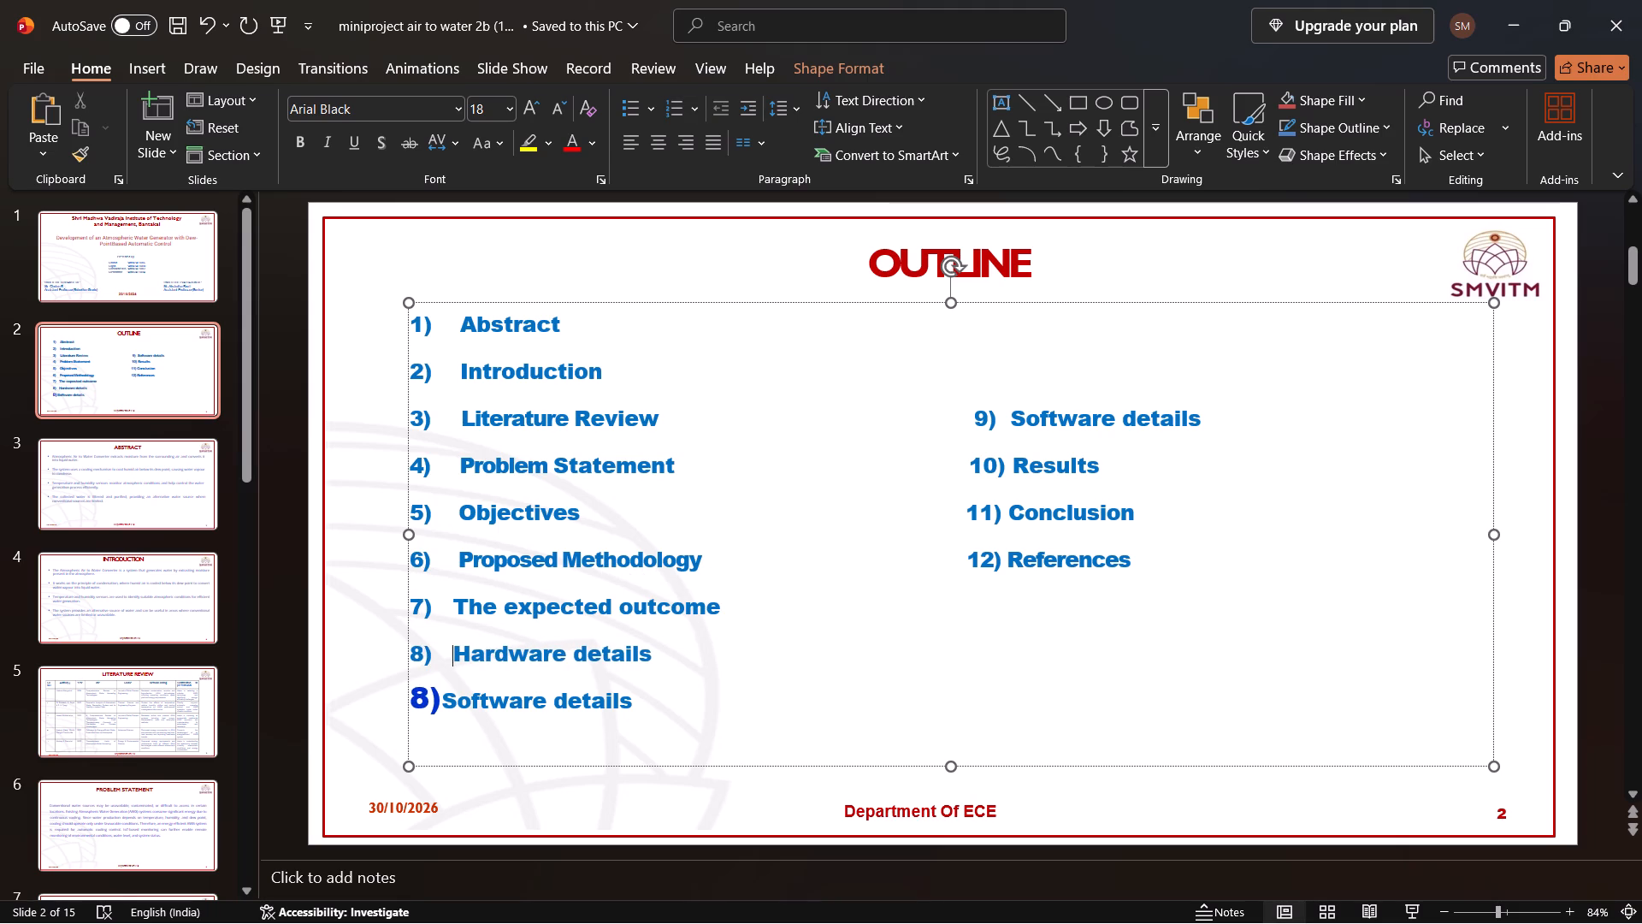
Replace the automatic number on the first column's Software details line with a manual "9)" followed by three spaces.
{"action": "left_click", "coordinate": [444, 696]}
{"action": "key", "text": "BackSpace"}
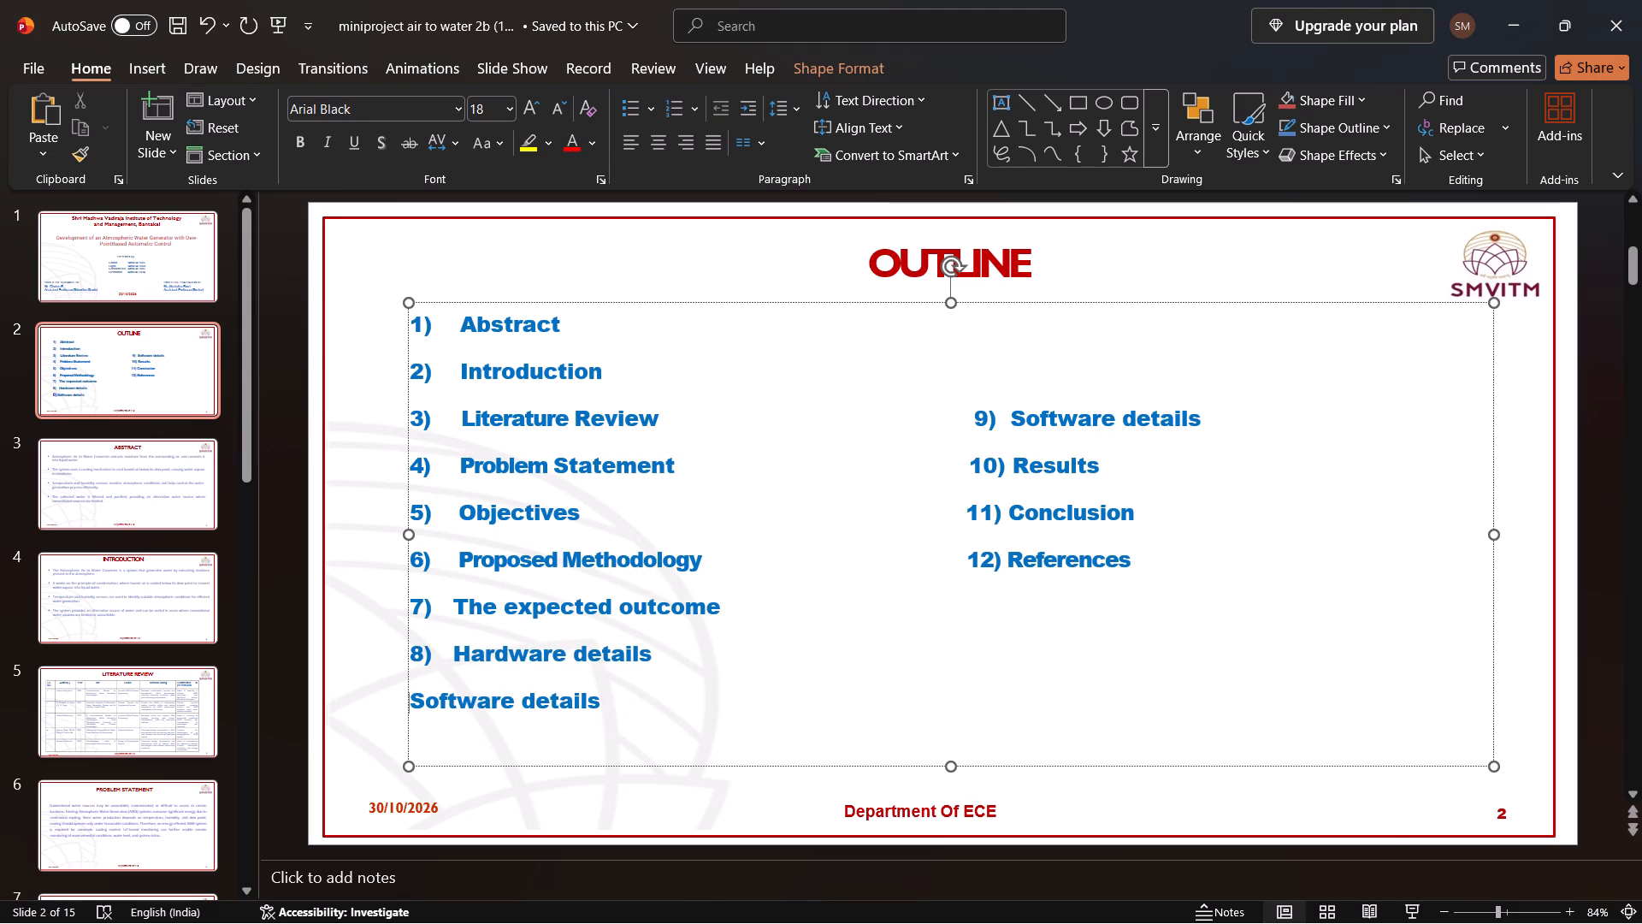
{"action": "key", "text": "9"}
{"action": "type", "text": ")"}
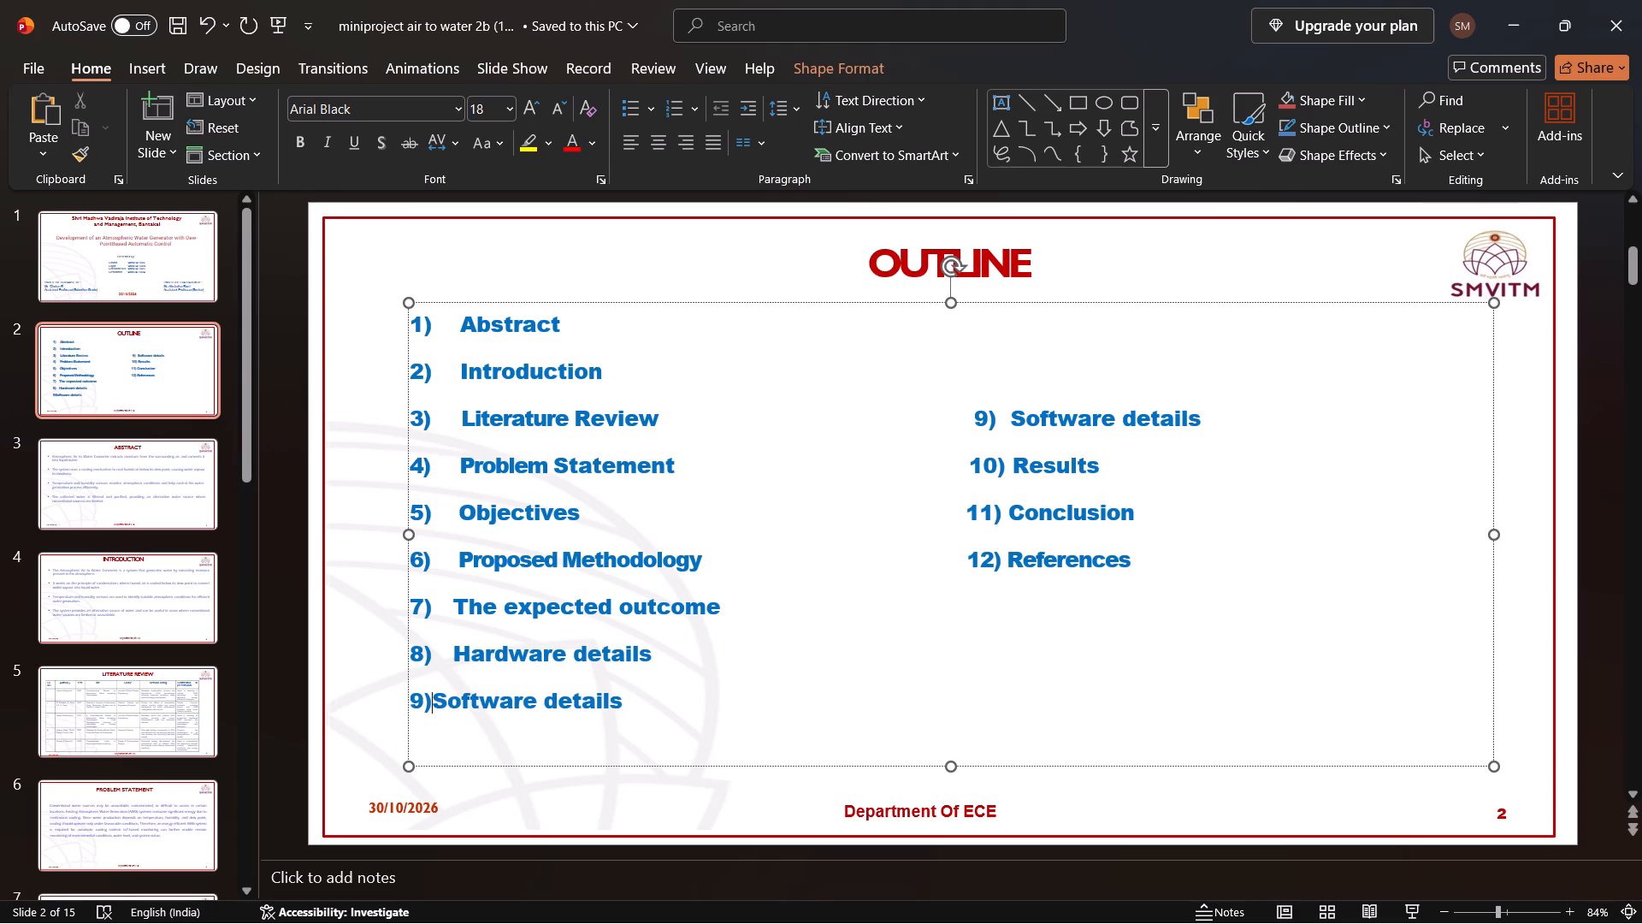
{"action": "key", "text": "space"}
{"action": "key", "text": "space"}
{"action": "key", "text": "space"}
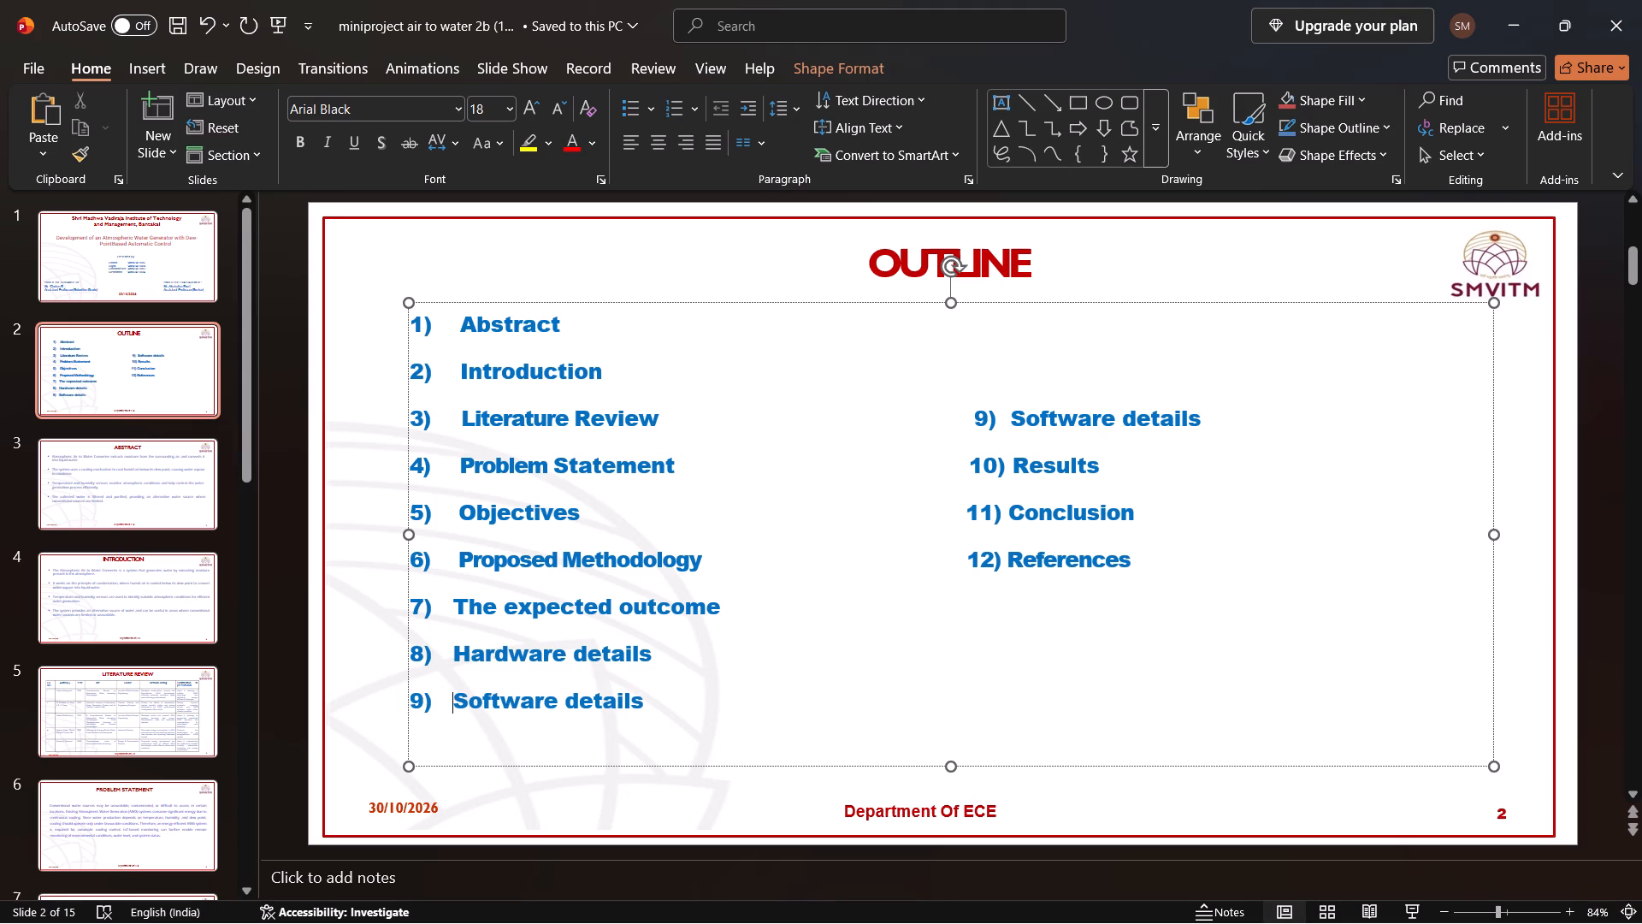
Add "Results" as a new item directly below Software details in the first column.
{"action": "left_click", "coordinate": [647, 695]}
{"action": "key", "text": "Return"}
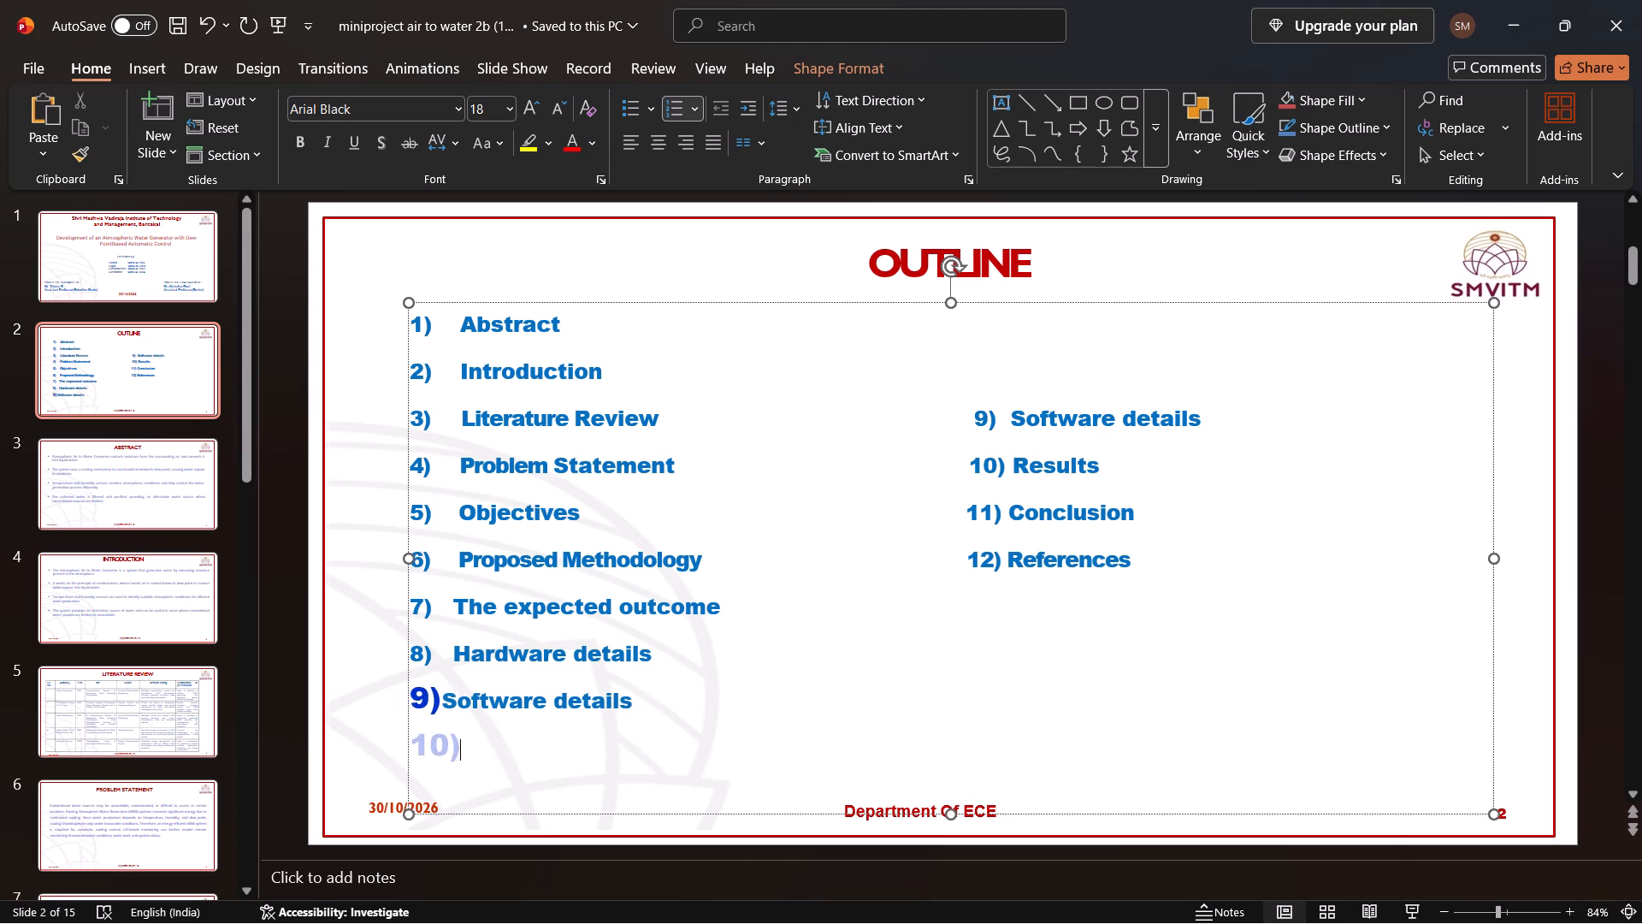
{"action": "key", "text": "shift+r"}
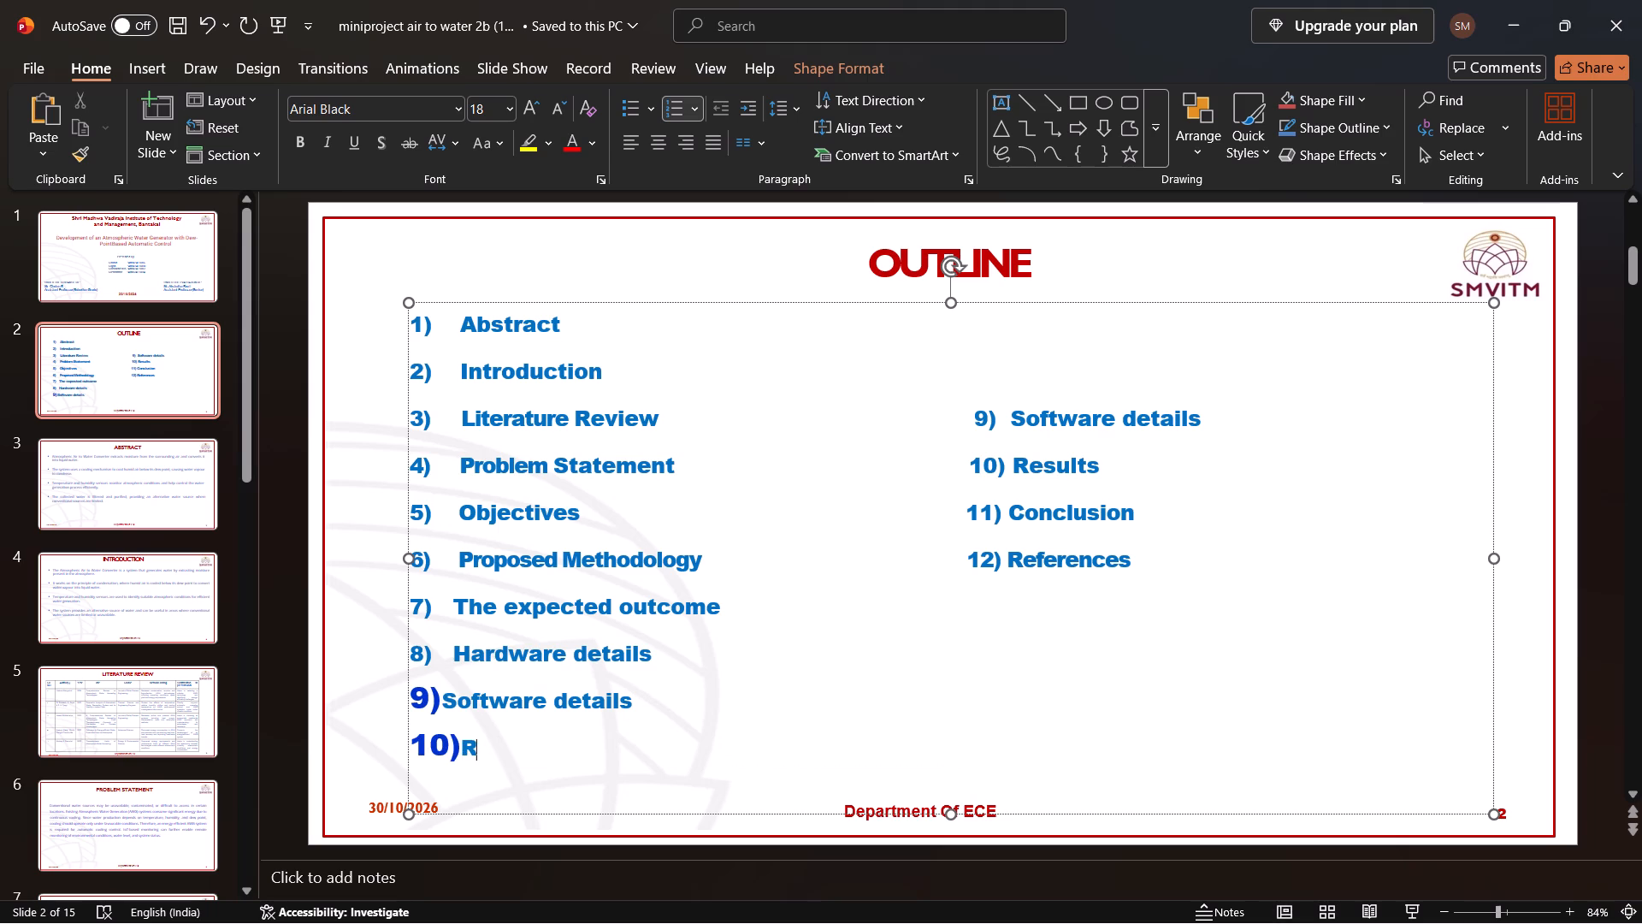
{"action": "type", "text": "esul"}
{"action": "type", "text": "ts"}
Add "Conclusion" as a new item directly below Results in the first column.
{"action": "key", "text": "Return"}
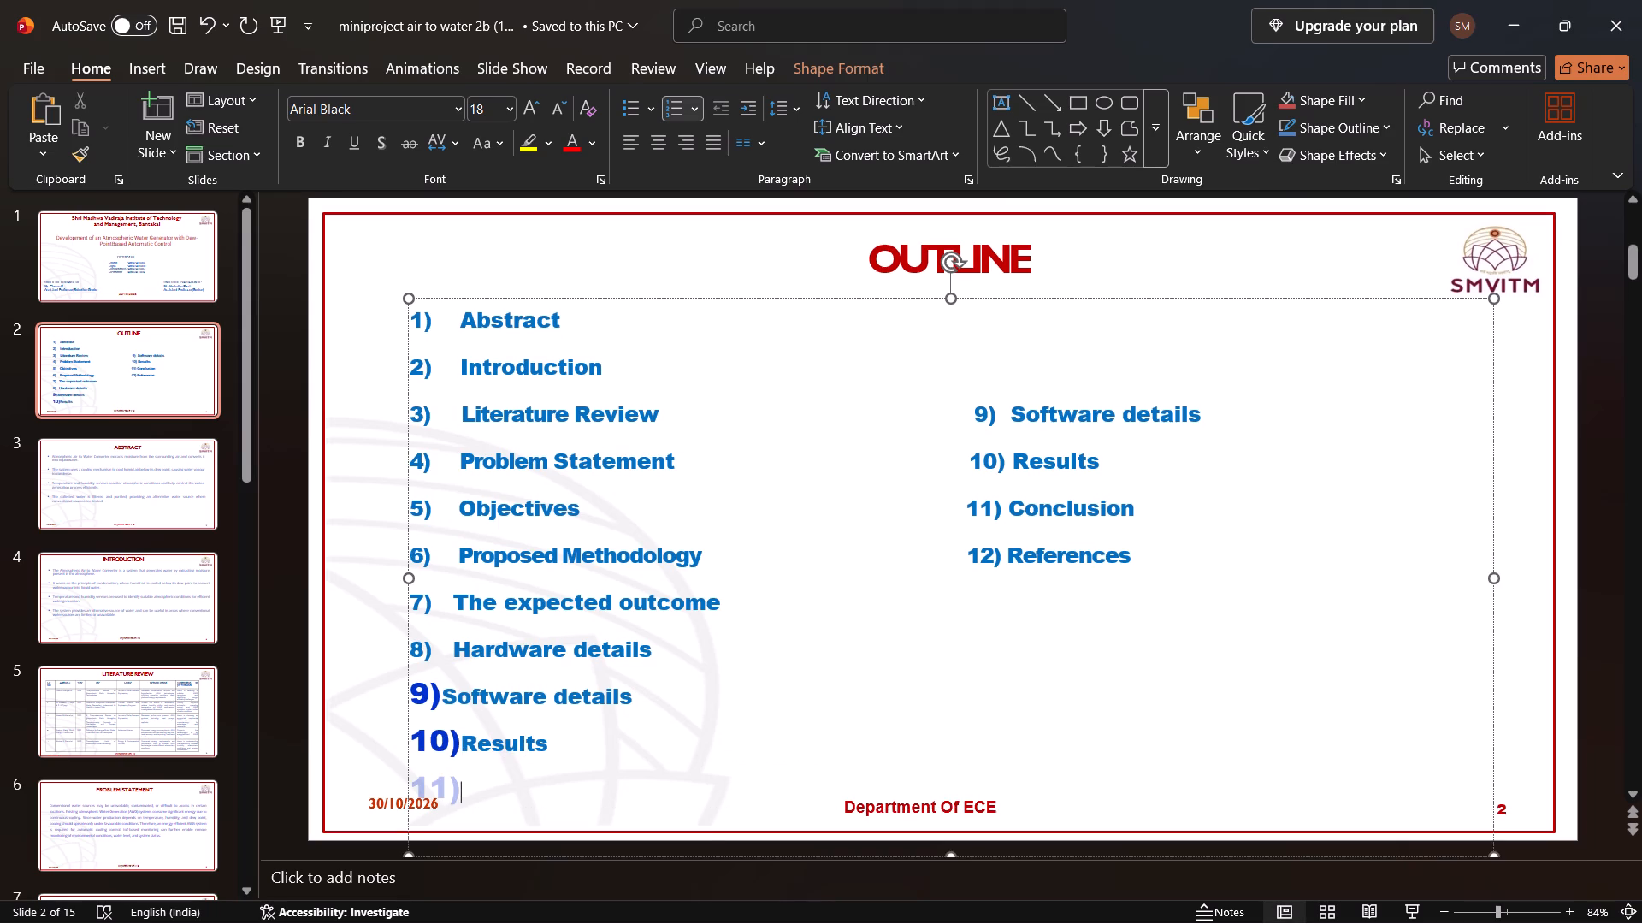
{"action": "type", "text": "co"}
{"action": "key", "text": "BackSpace"}
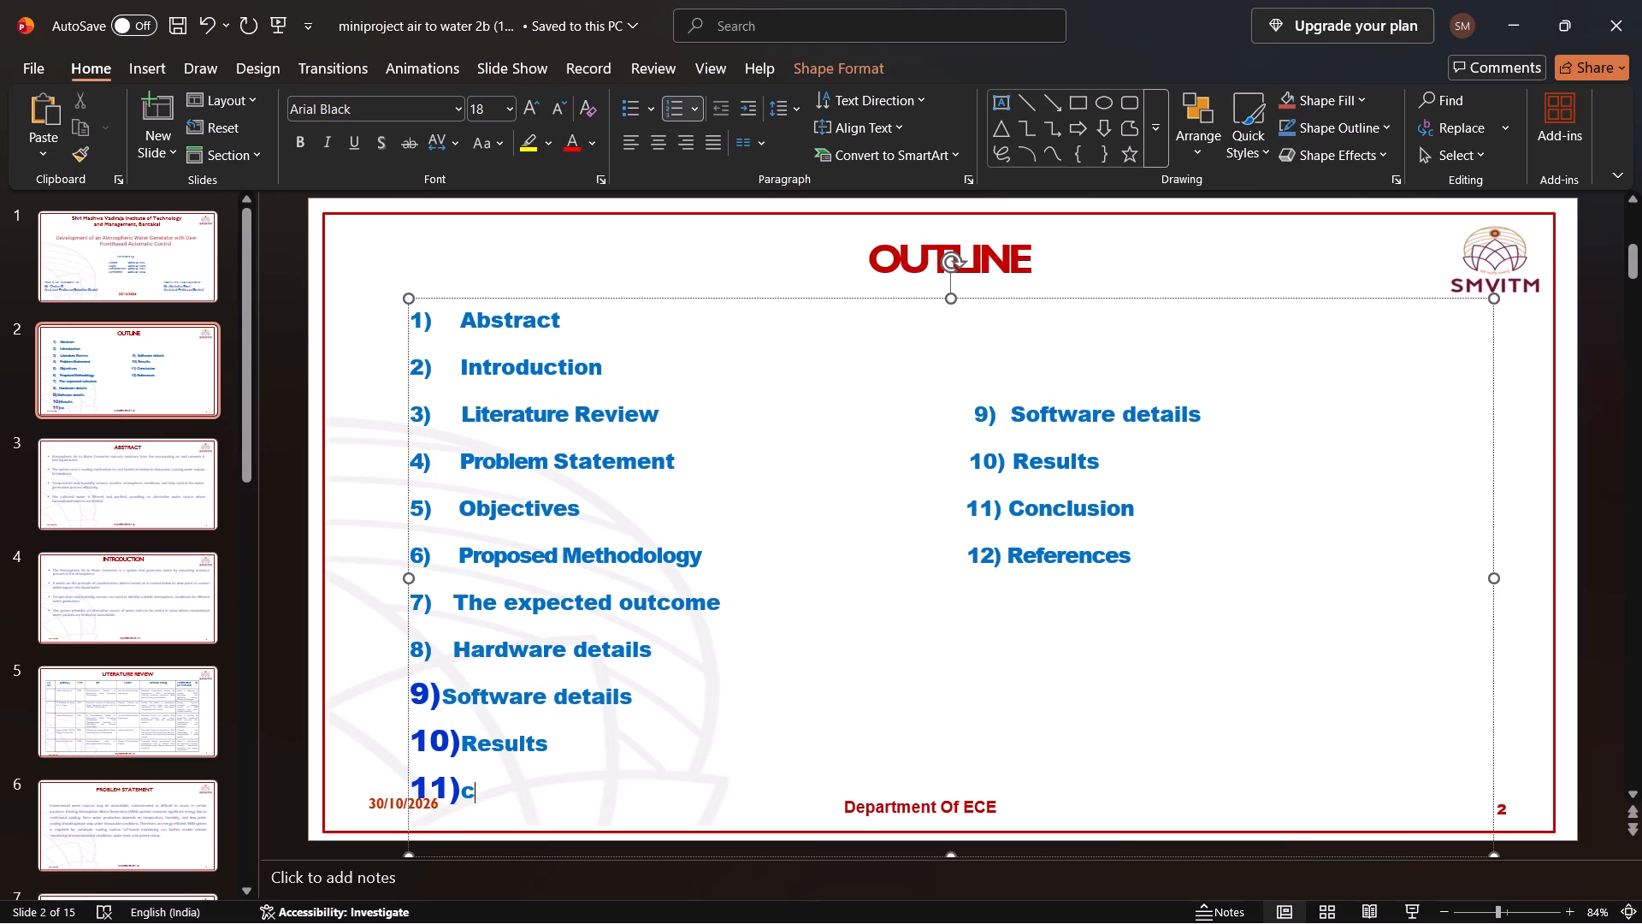
{"action": "key", "text": "BackSpace"}
{"action": "type", "text": "Conclu"}
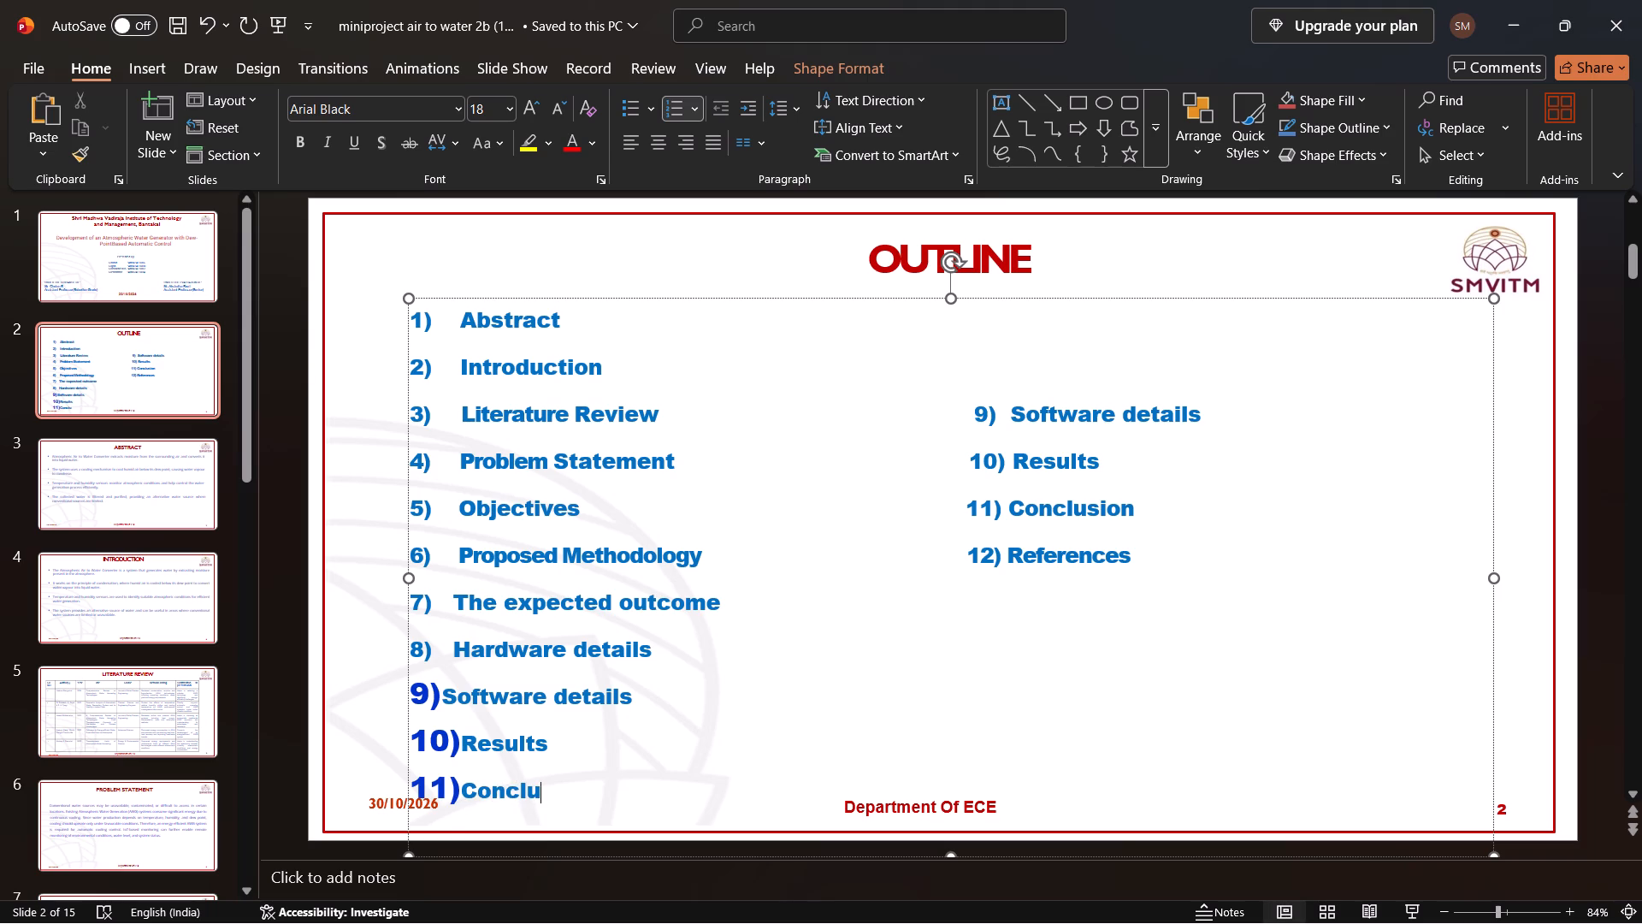
{"action": "type", "text": "sion"}
Add "References" as a new item directly below Conclusion in the first column.
{"action": "key", "text": "Return"}
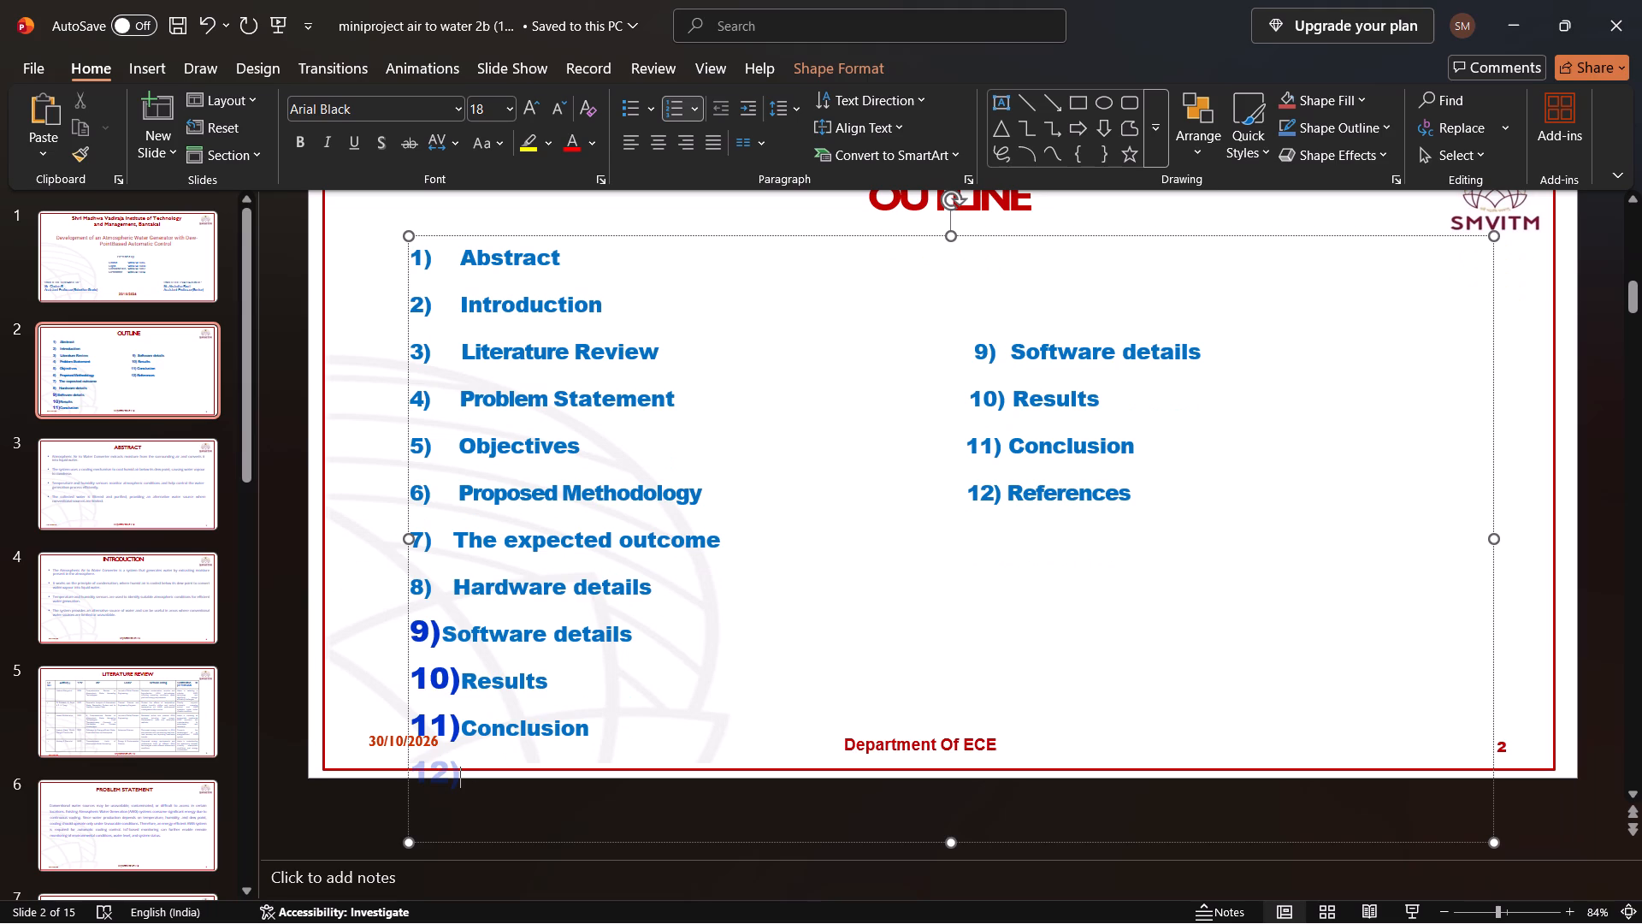
{"action": "type", "text": "Re"}
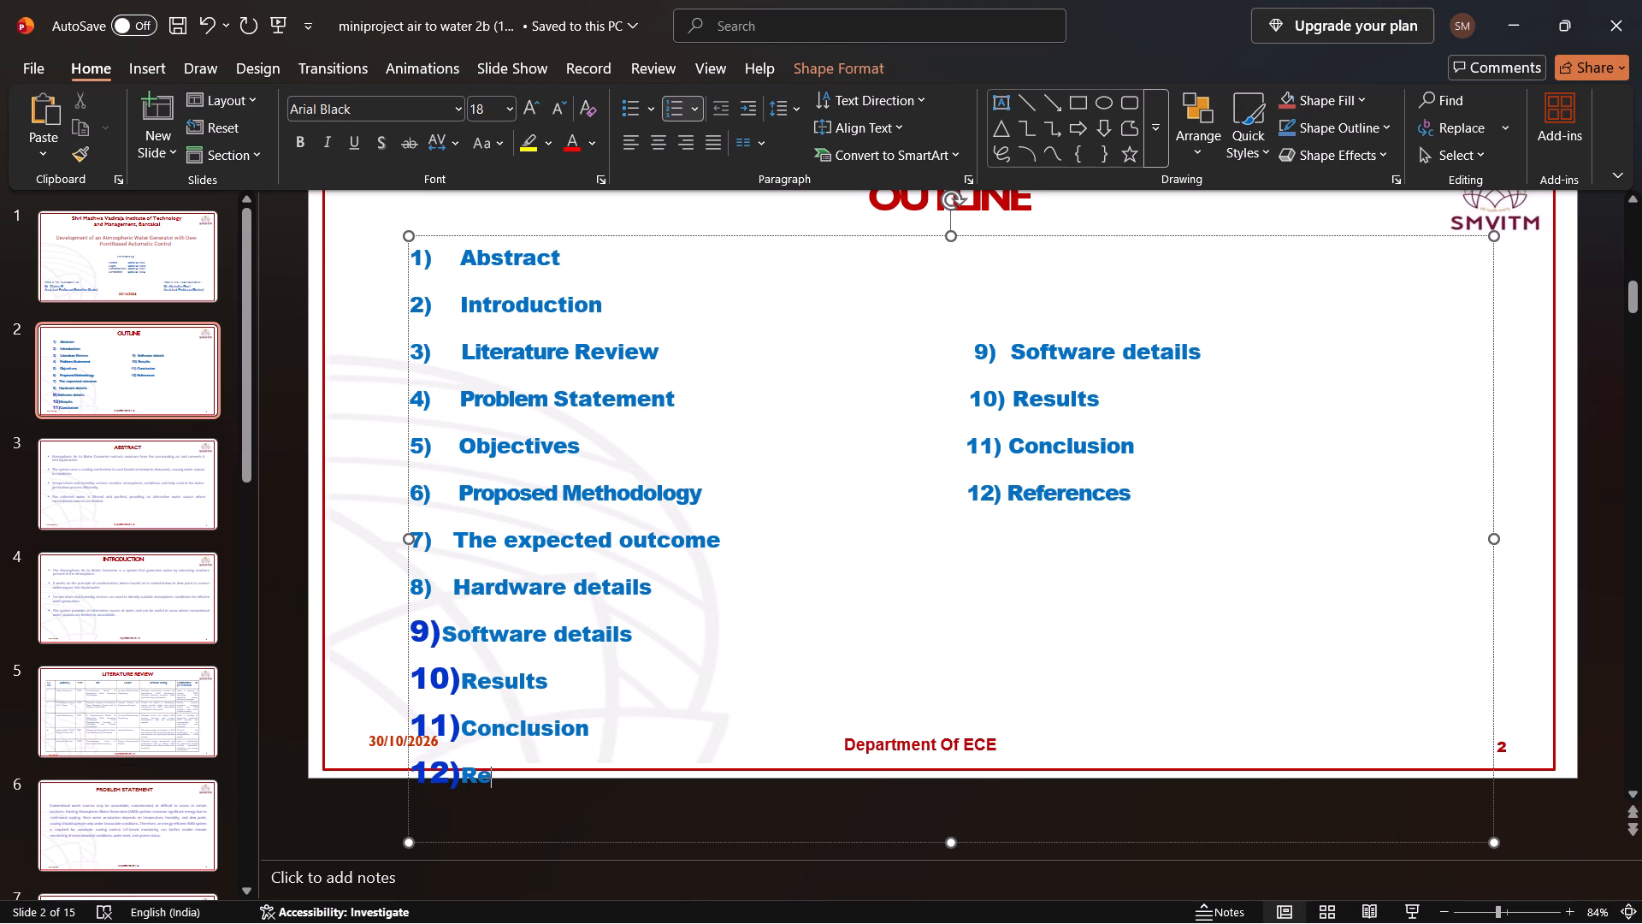
{"action": "type", "text": "fere"}
{"action": "key", "text": "BackSpace"}
{"action": "key", "text": "BackSpace"}
{"action": "key", "text": "BackSpace"}
{"action": "key", "text": "BackSpace"}
{"action": "key", "text": "BackSpace"}
{"action": "key", "text": "BackSpace"}
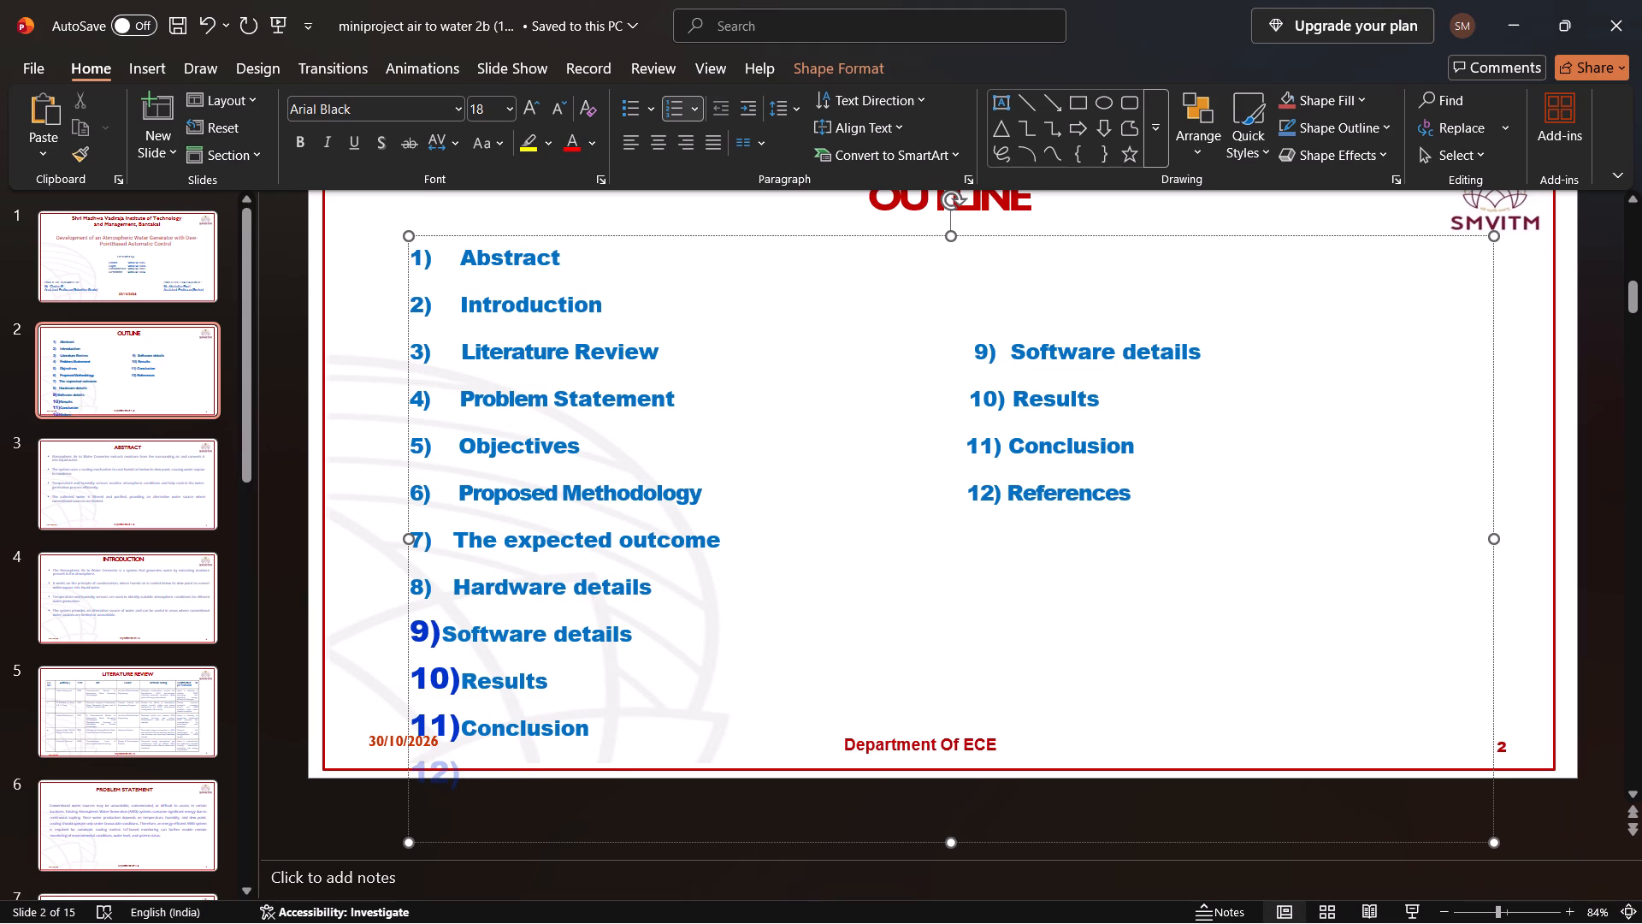
{"action": "key", "text": "shift+r"}
{"action": "type", "text": "eferenced"}
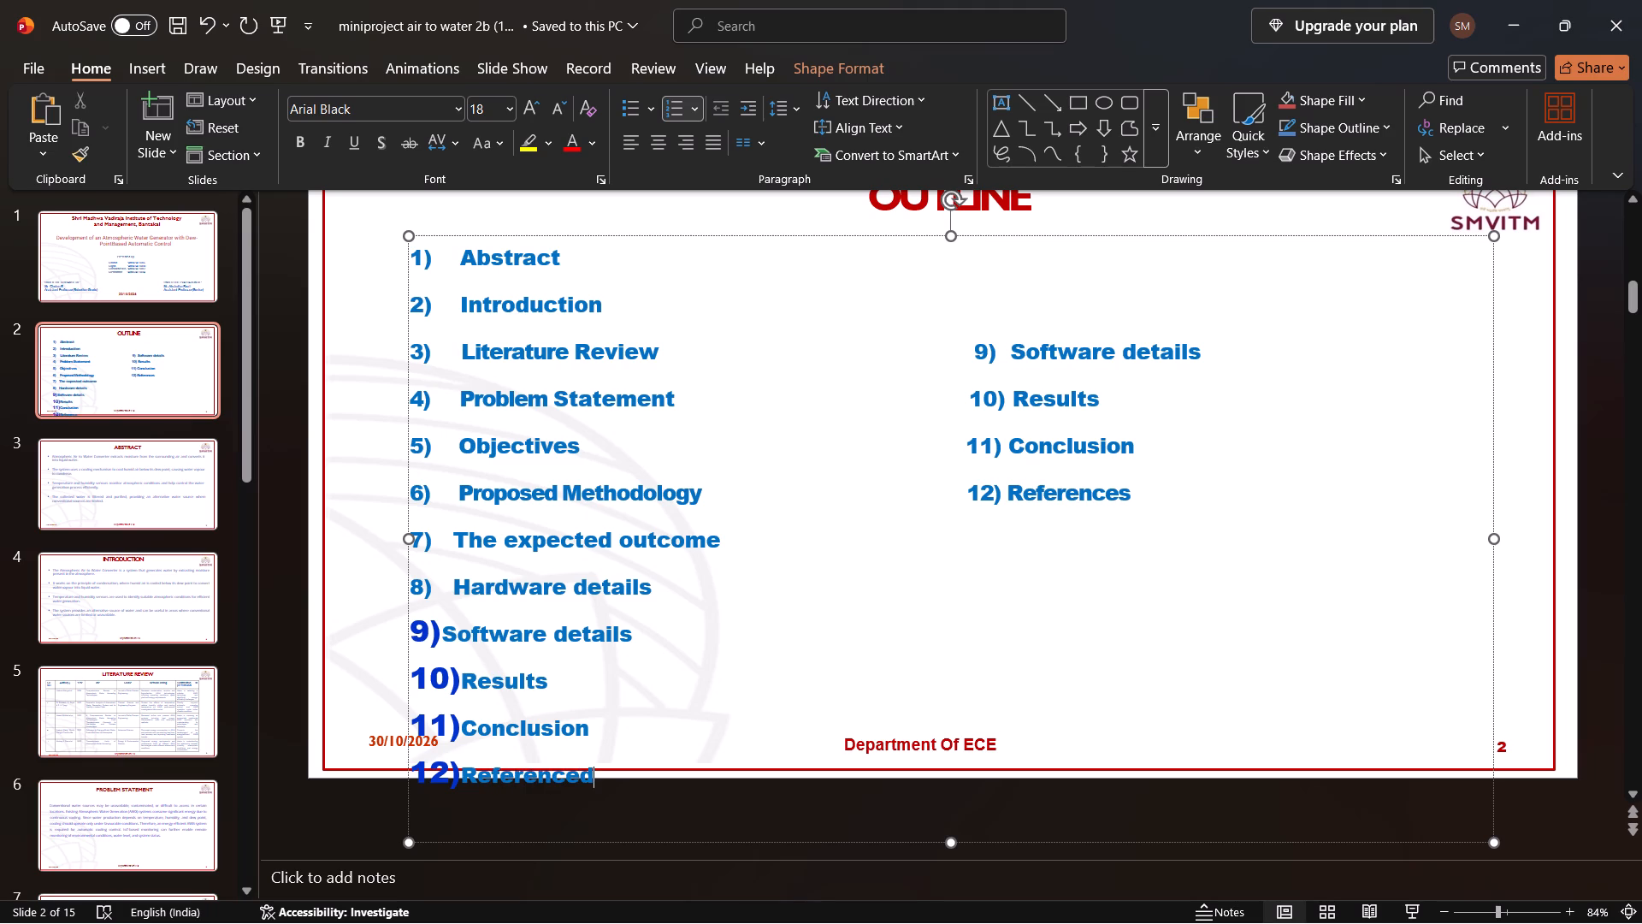
{"action": "key", "text": "BackSpace"}
{"action": "key", "text": "s"}
Replace the automatic number on the first column's Software details line with a manual "9)" followed by three spaces.
{"action": "left_click", "coordinate": [450, 628]}
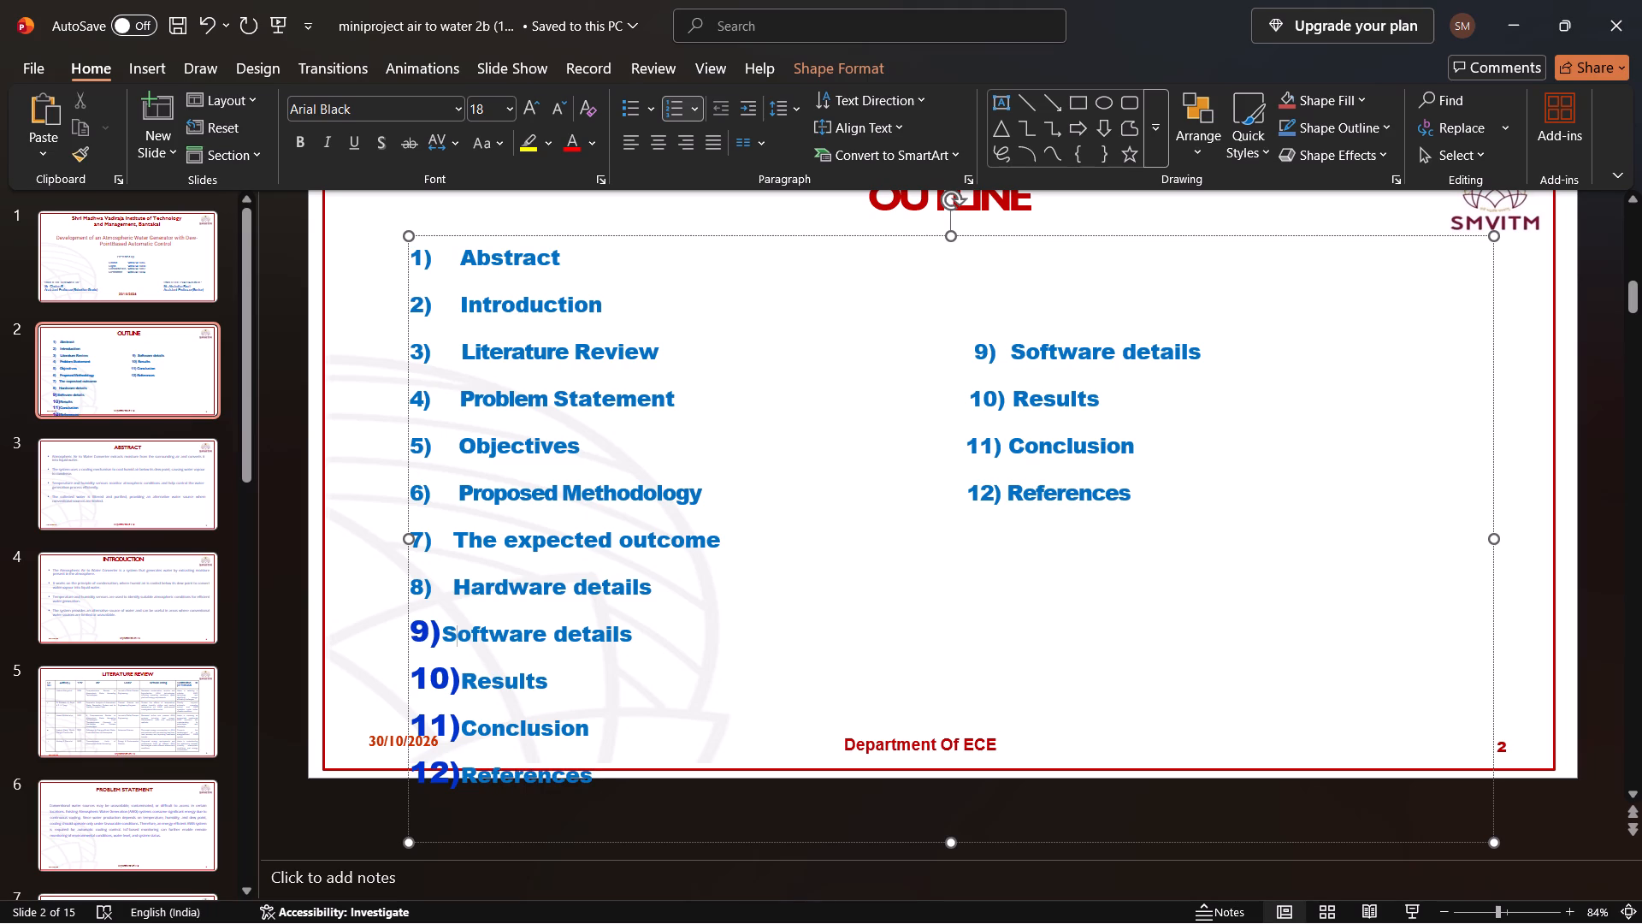
{"action": "left_click", "coordinate": [443, 630]}
{"action": "key", "text": "BackSpace"}
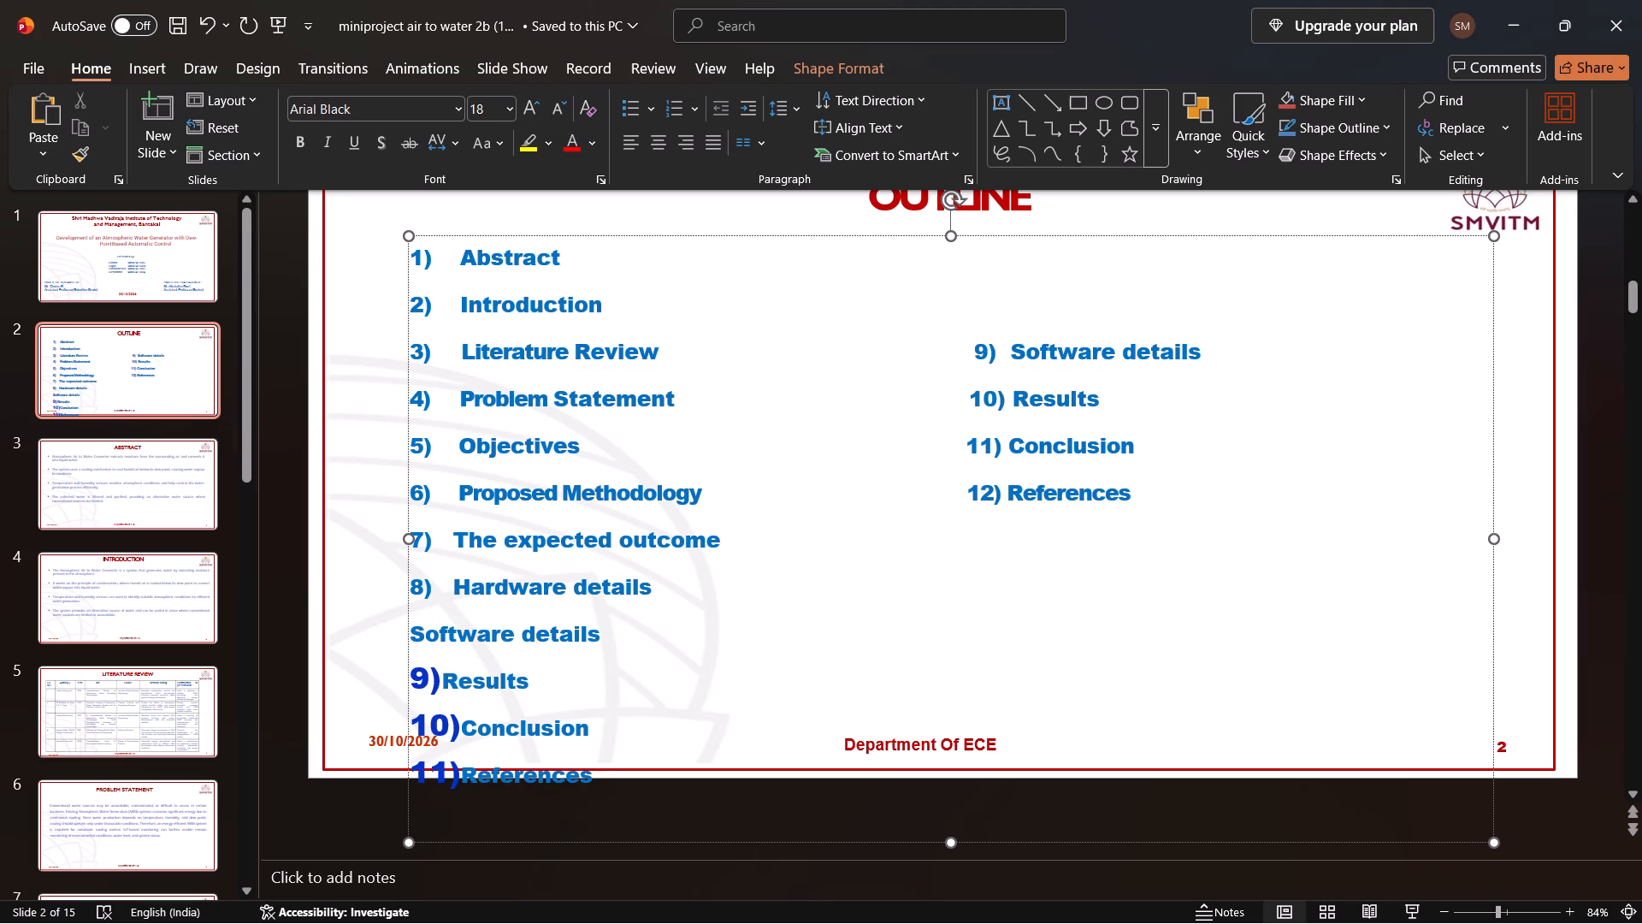
{"action": "type", "text": "9)"}
{"action": "key", "text": "space"}
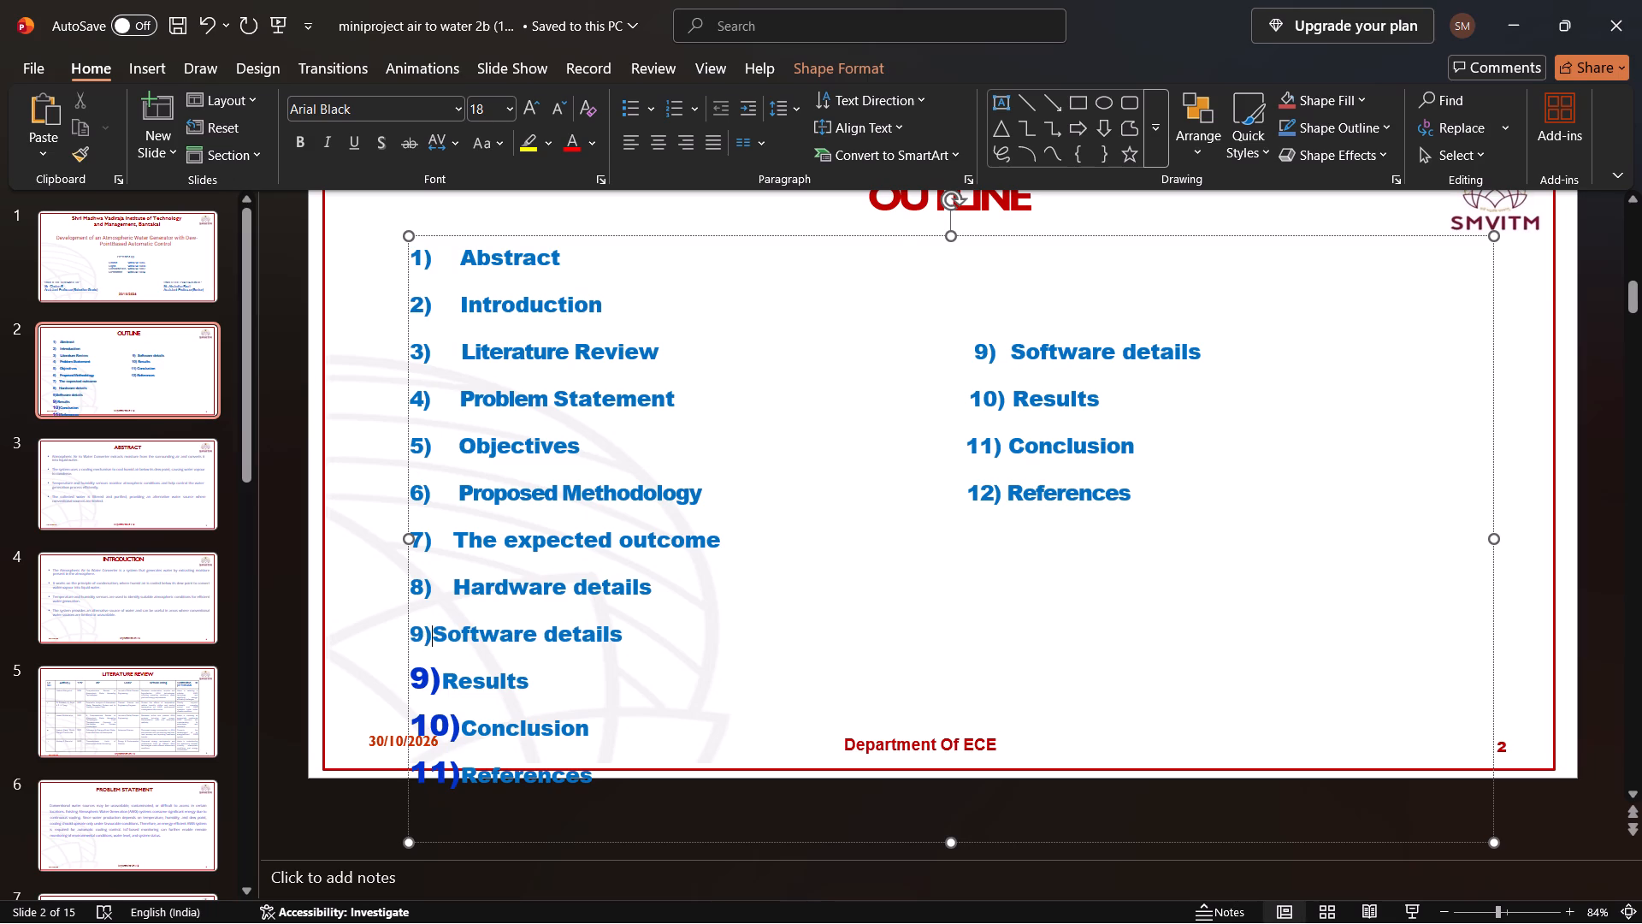
{"action": "key", "text": "space"}
{"action": "key", "text": "space"}
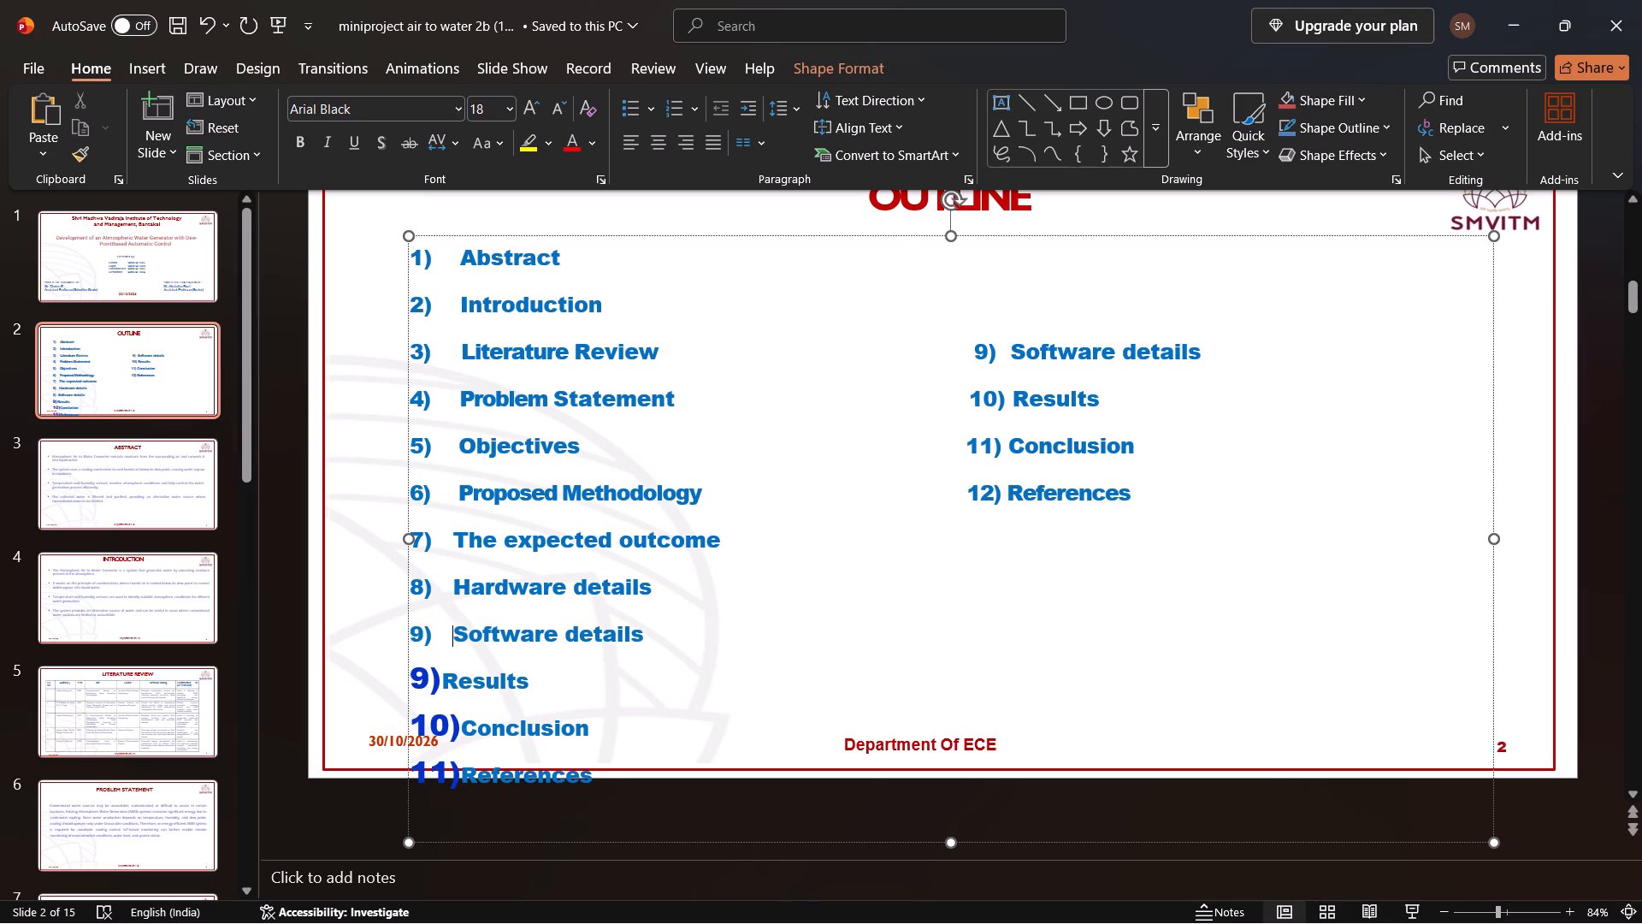
Replace the automatic number on the first column's Results line with a manual "10)" followed by one space.
{"action": "left_click", "coordinate": [443, 678]}
{"action": "key", "text": "BackSpace"}
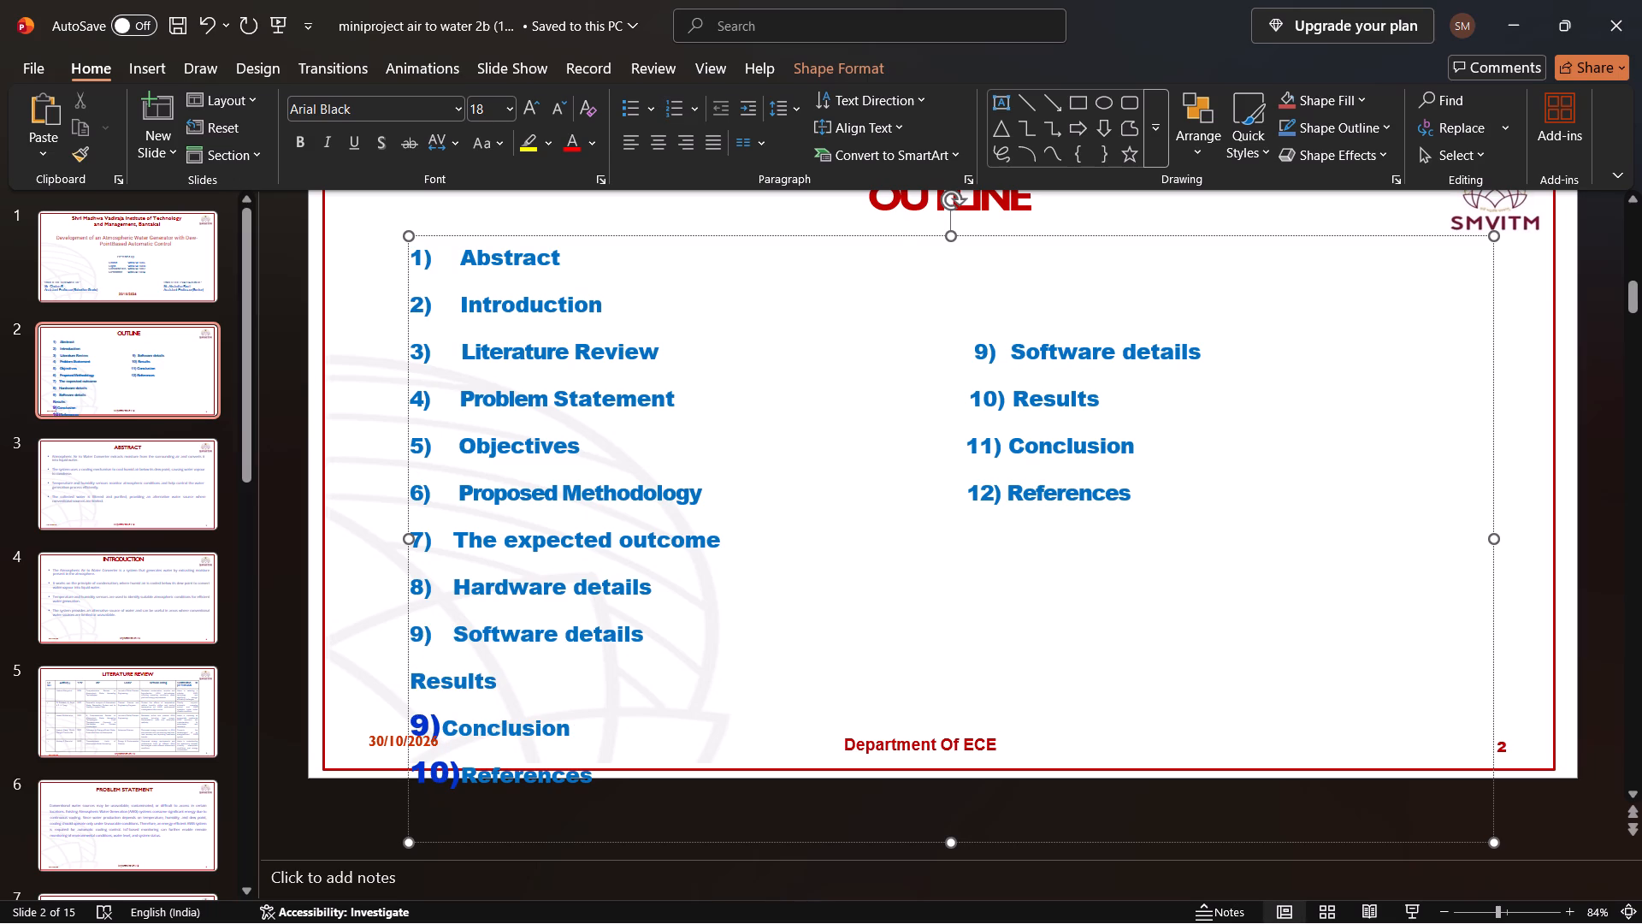
{"action": "type", "text": "10"}
{"action": "type", "text": ")"}
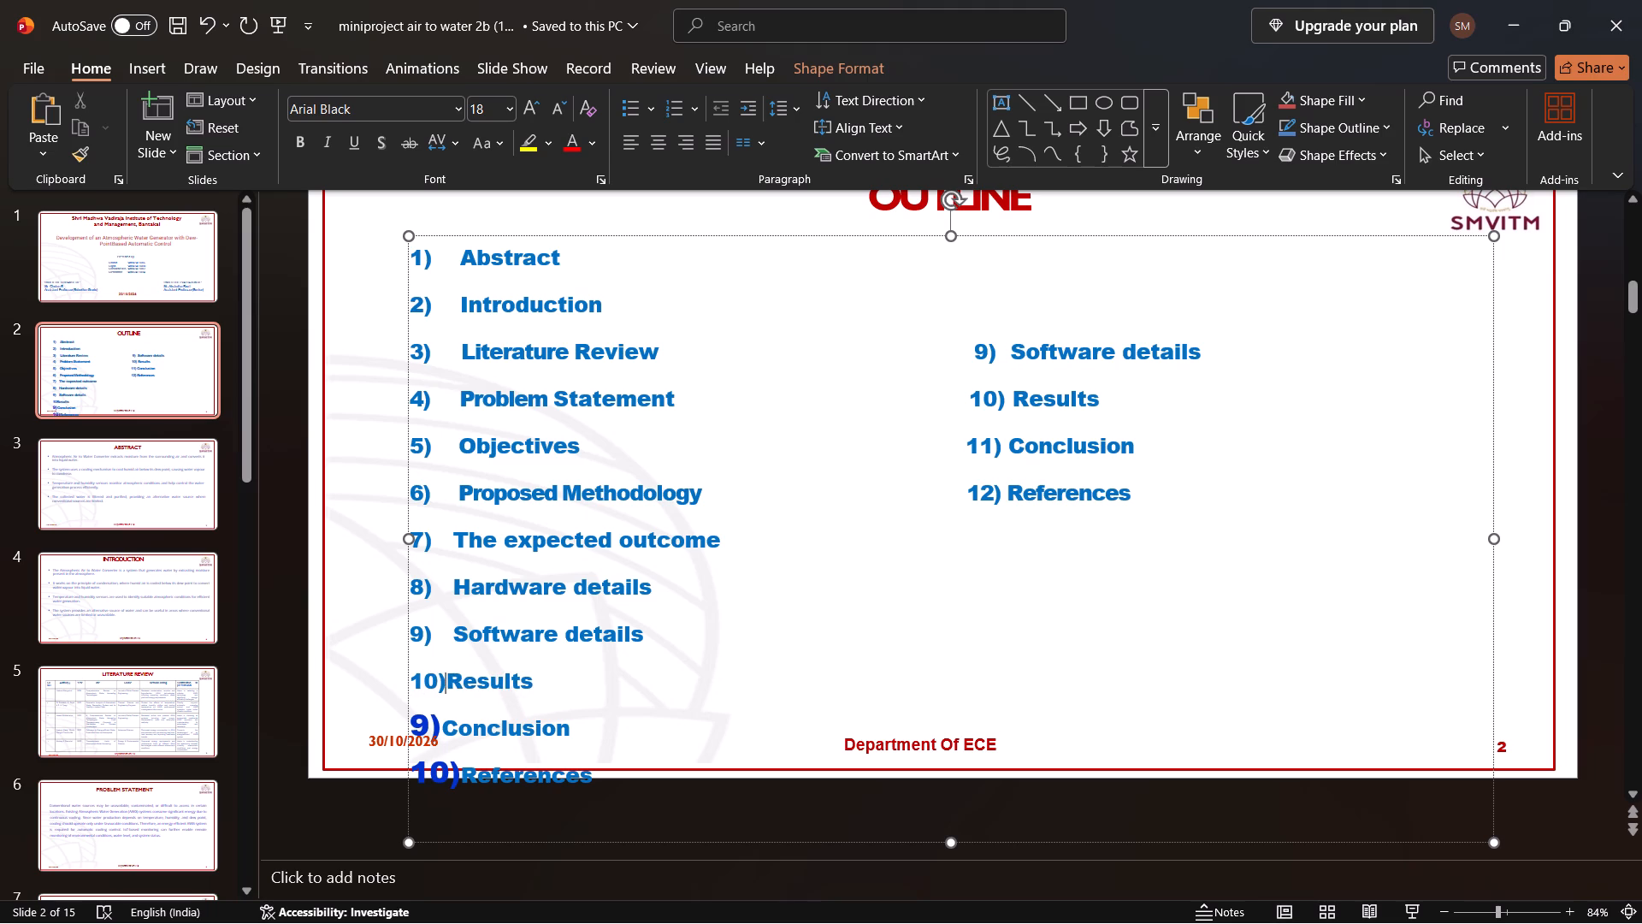
{"action": "key", "text": "space"}
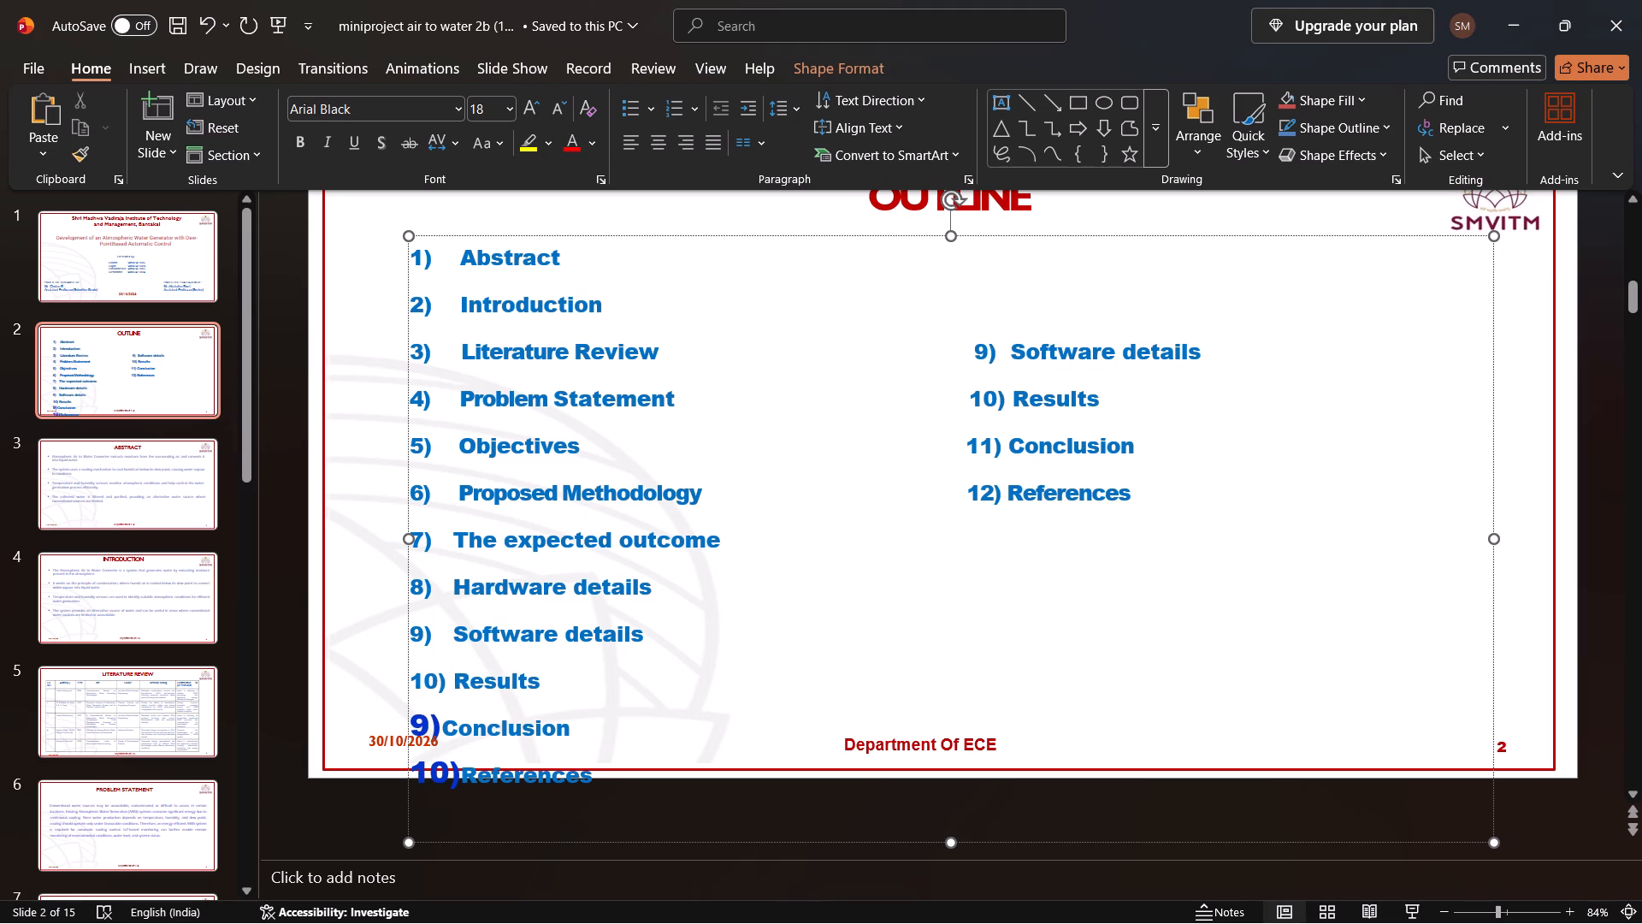
Replace the automatic number on the first column's Conclusion line with a manual "11)" followed by one space.
{"action": "left_click", "coordinate": [446, 730]}
{"action": "key", "text": "BackSpace"}
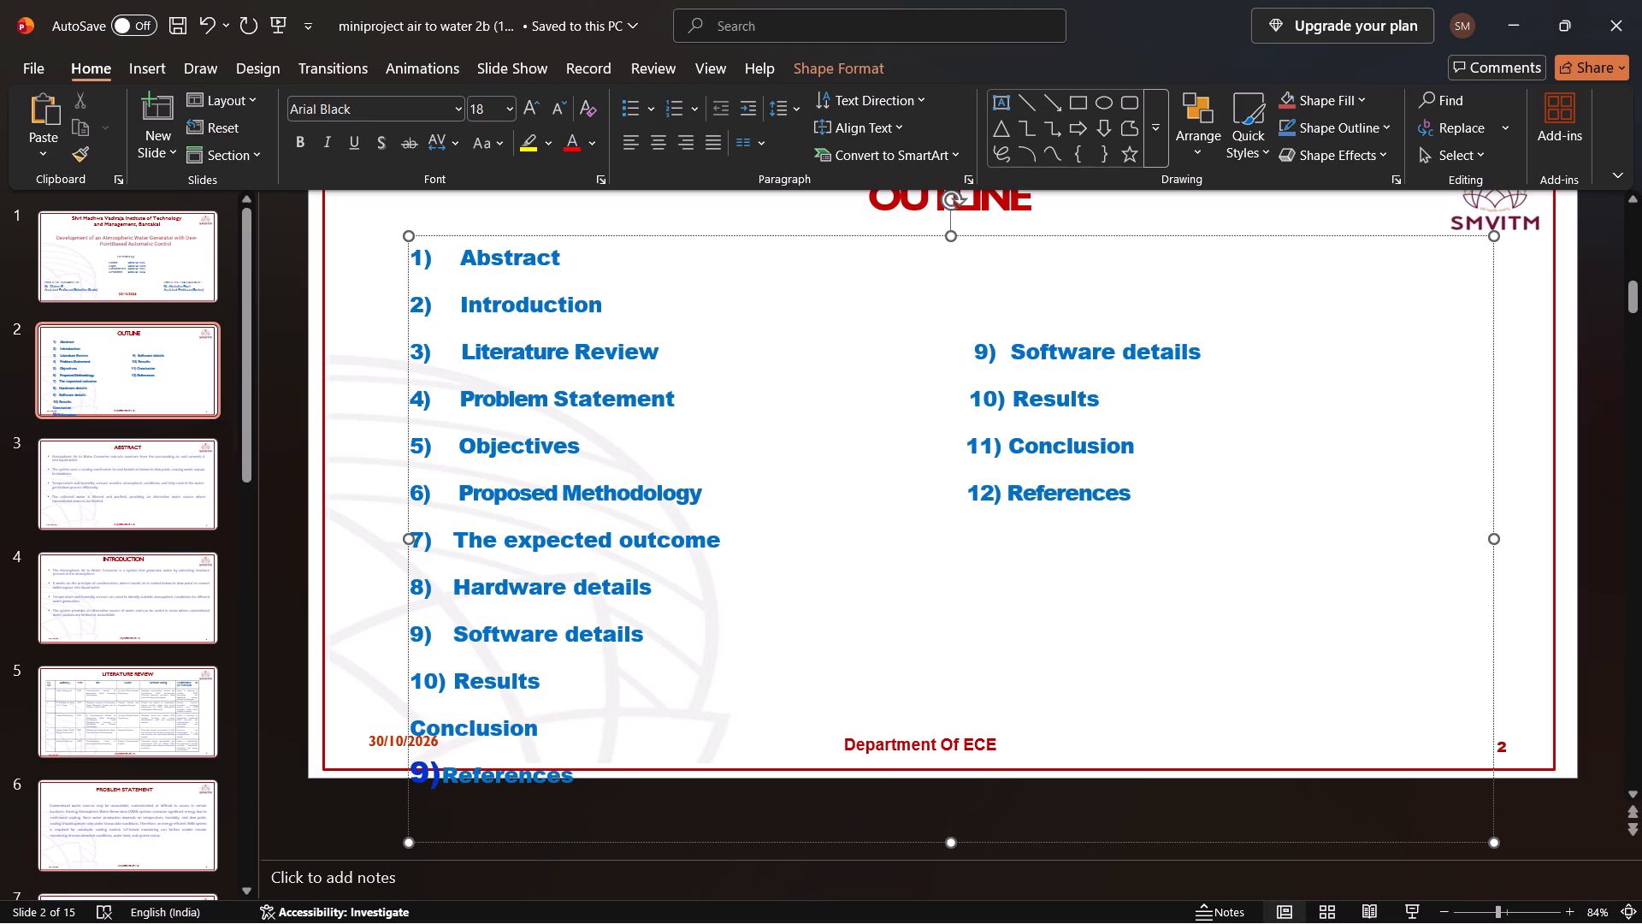
{"action": "type", "text": "11"}
{"action": "type", "text": ")"}
{"action": "key", "text": "space"}
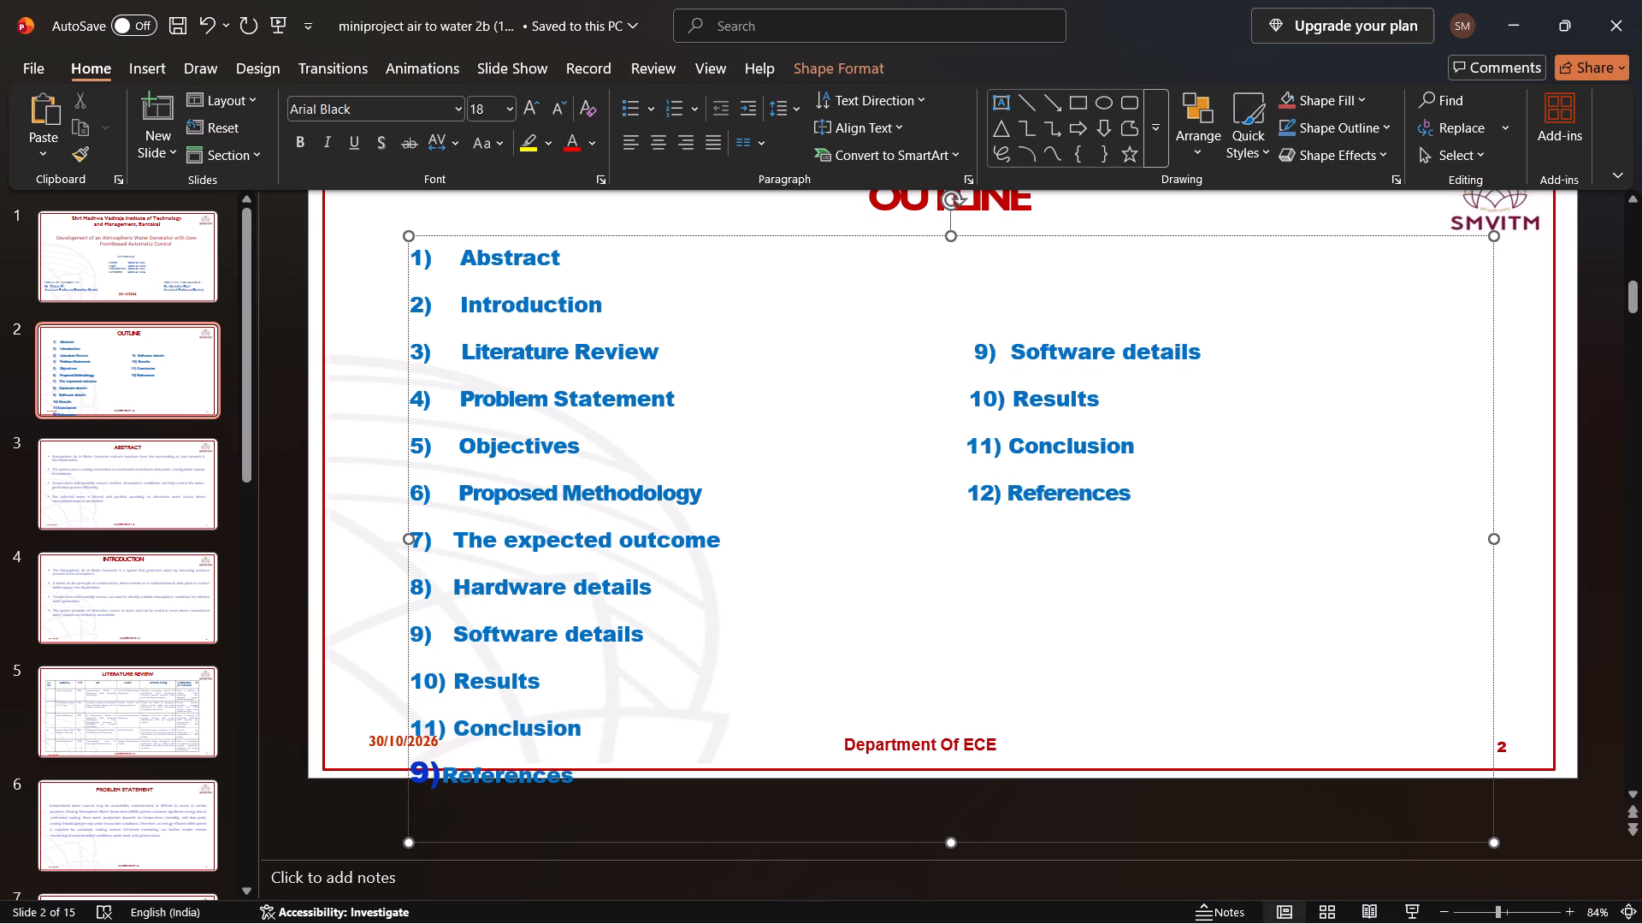
Replace the automatic number on the first column's References line with a manual "12)" followed by one space.
{"action": "left_click", "coordinate": [444, 776]}
{"action": "key", "text": "BackSpace"}
{"action": "type", "text": "12"}
{"action": "key", "text": "shift+parenright"}
{"action": "key", "text": "space"}
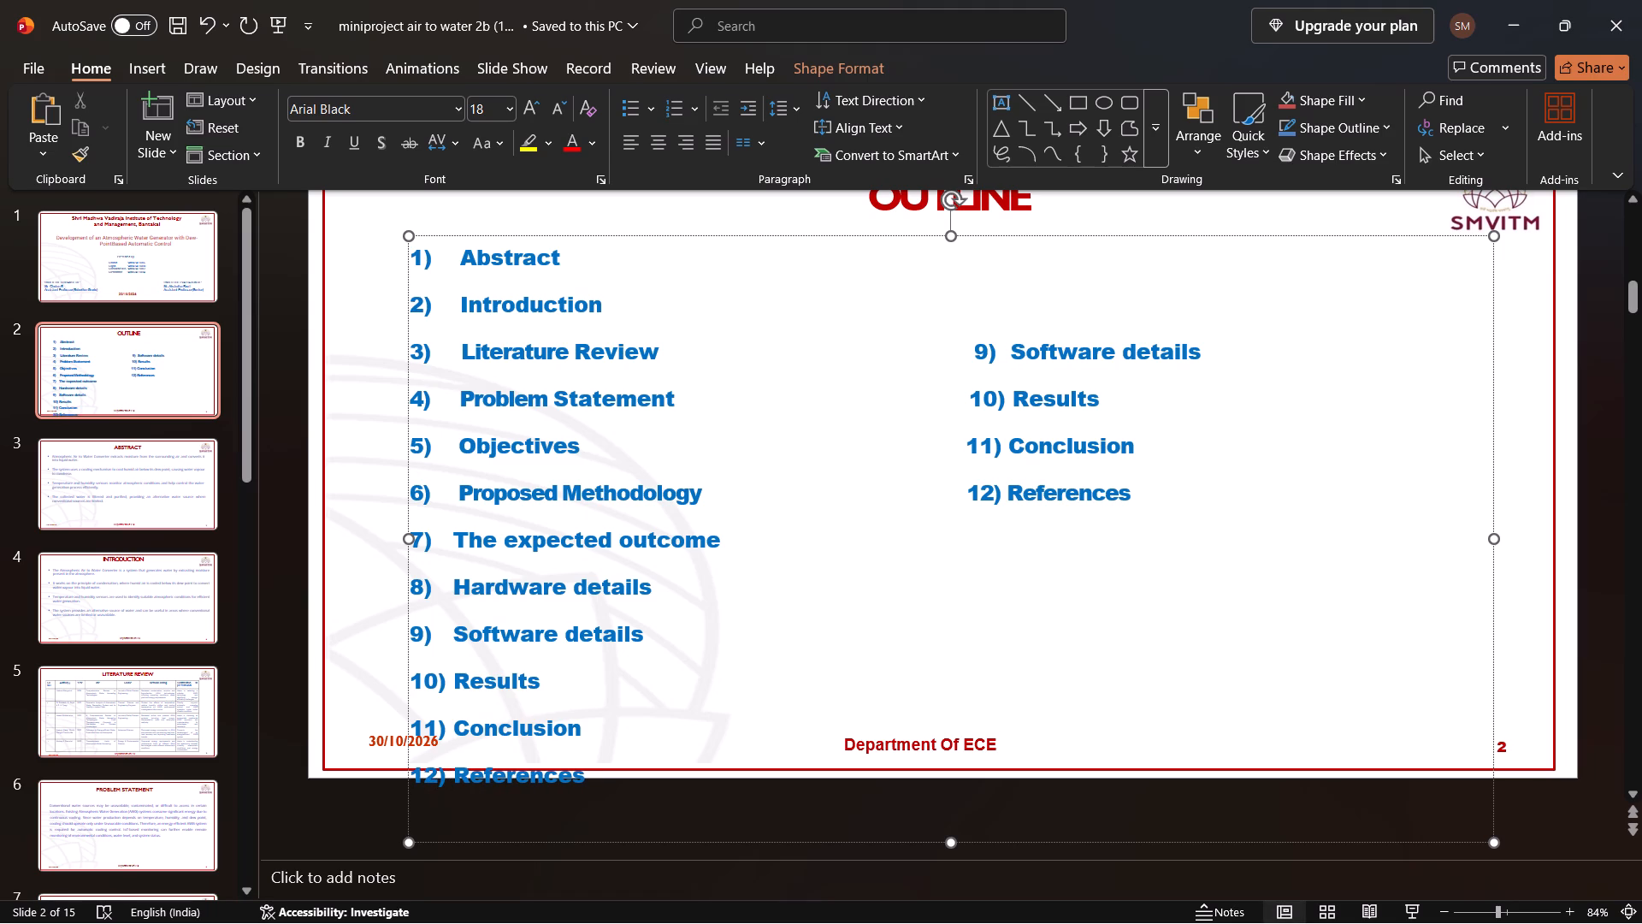
Move the outline list's text box slightly upward on the slide, closer to the OUTLINE title.
{"action": "left_click_drag", "start_coordinate": [696, 239], "coordinate": [696, 228]}
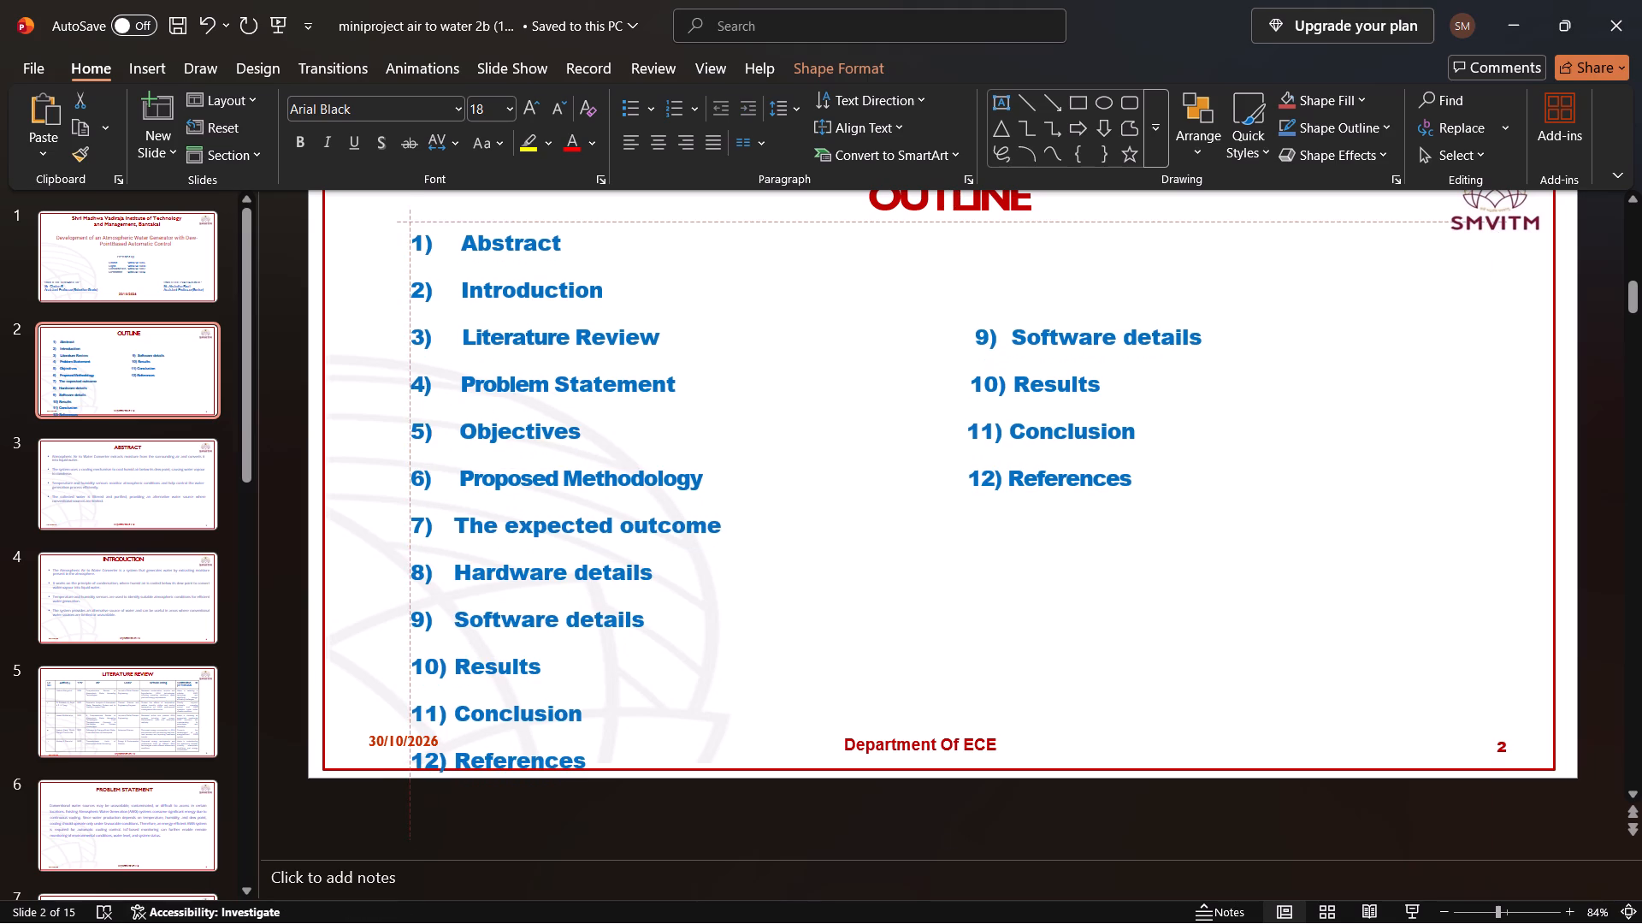
{"action": "left_click_drag", "start_coordinate": [696, 228], "coordinate": [698, 208]}
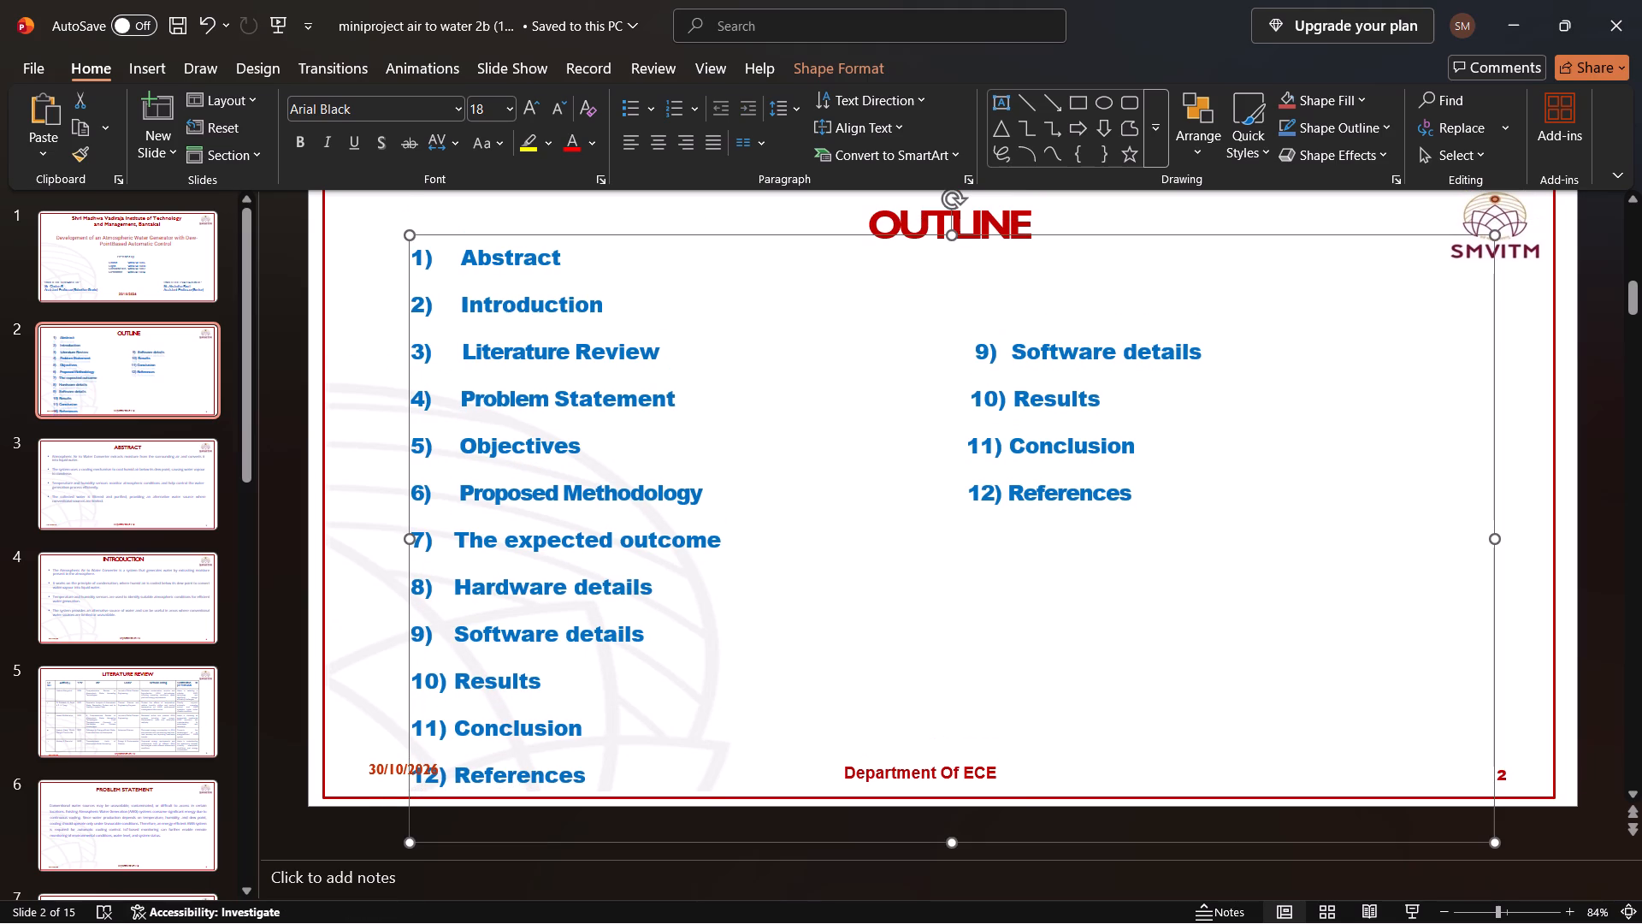
Delete the second-column entry "12) References" from the Proposed Methodology line.
{"action": "left_click_drag", "start_coordinate": [1147, 491], "coordinate": [1048, 397]}
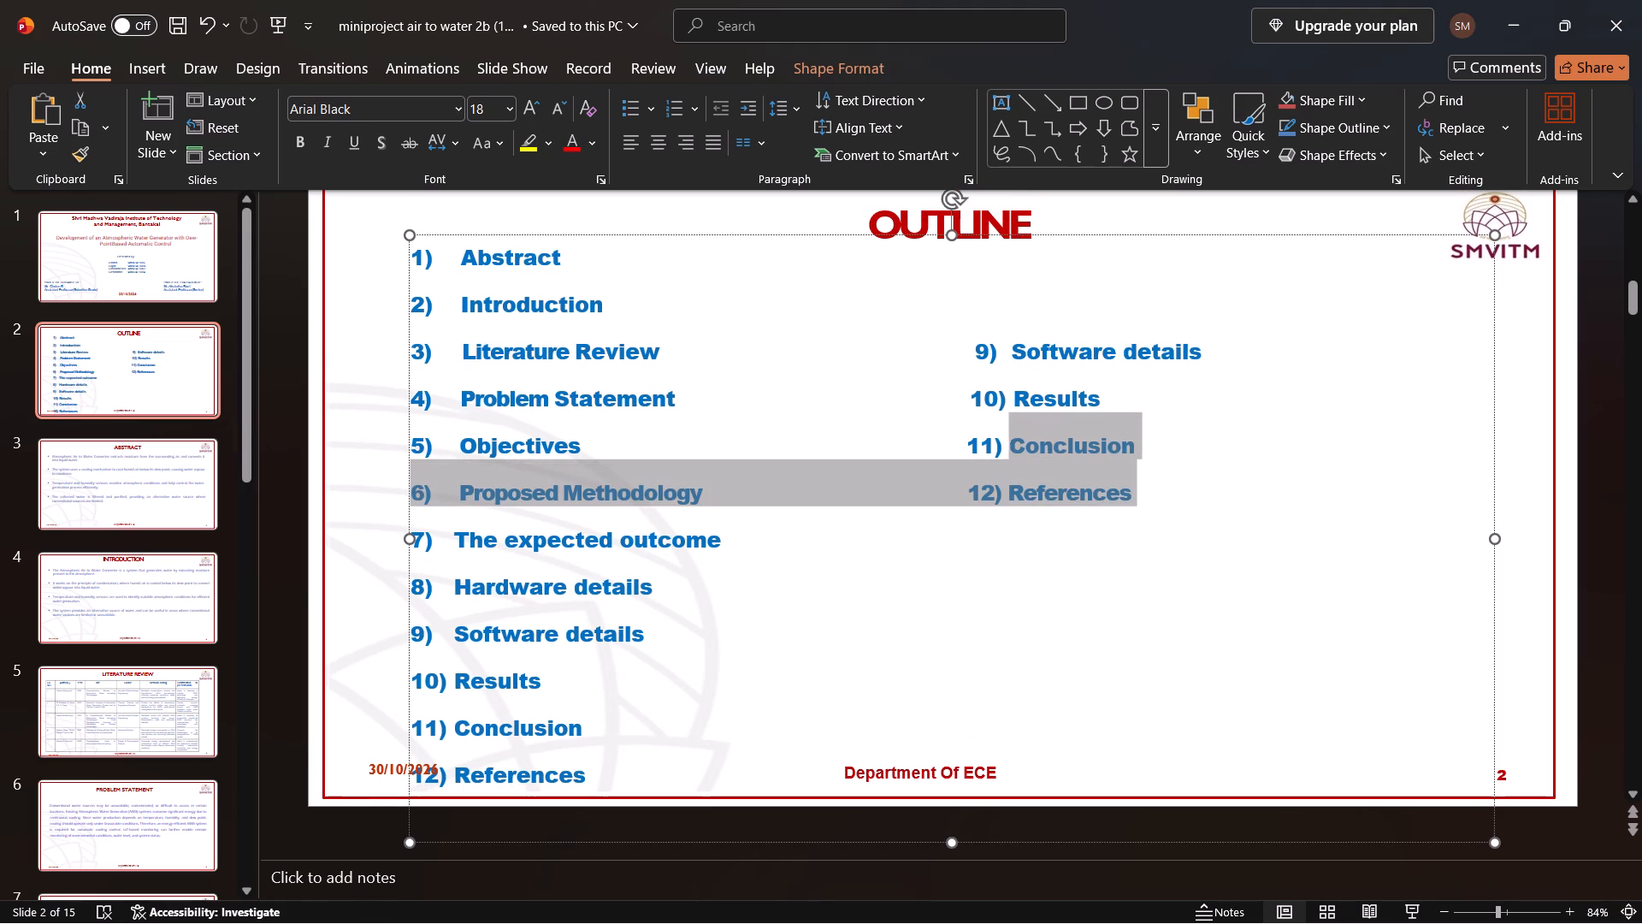
{"action": "left_click_drag", "start_coordinate": [1048, 397], "coordinate": [1147, 518]}
{"action": "left_click_drag", "start_coordinate": [1147, 518], "coordinate": [1148, 516]}
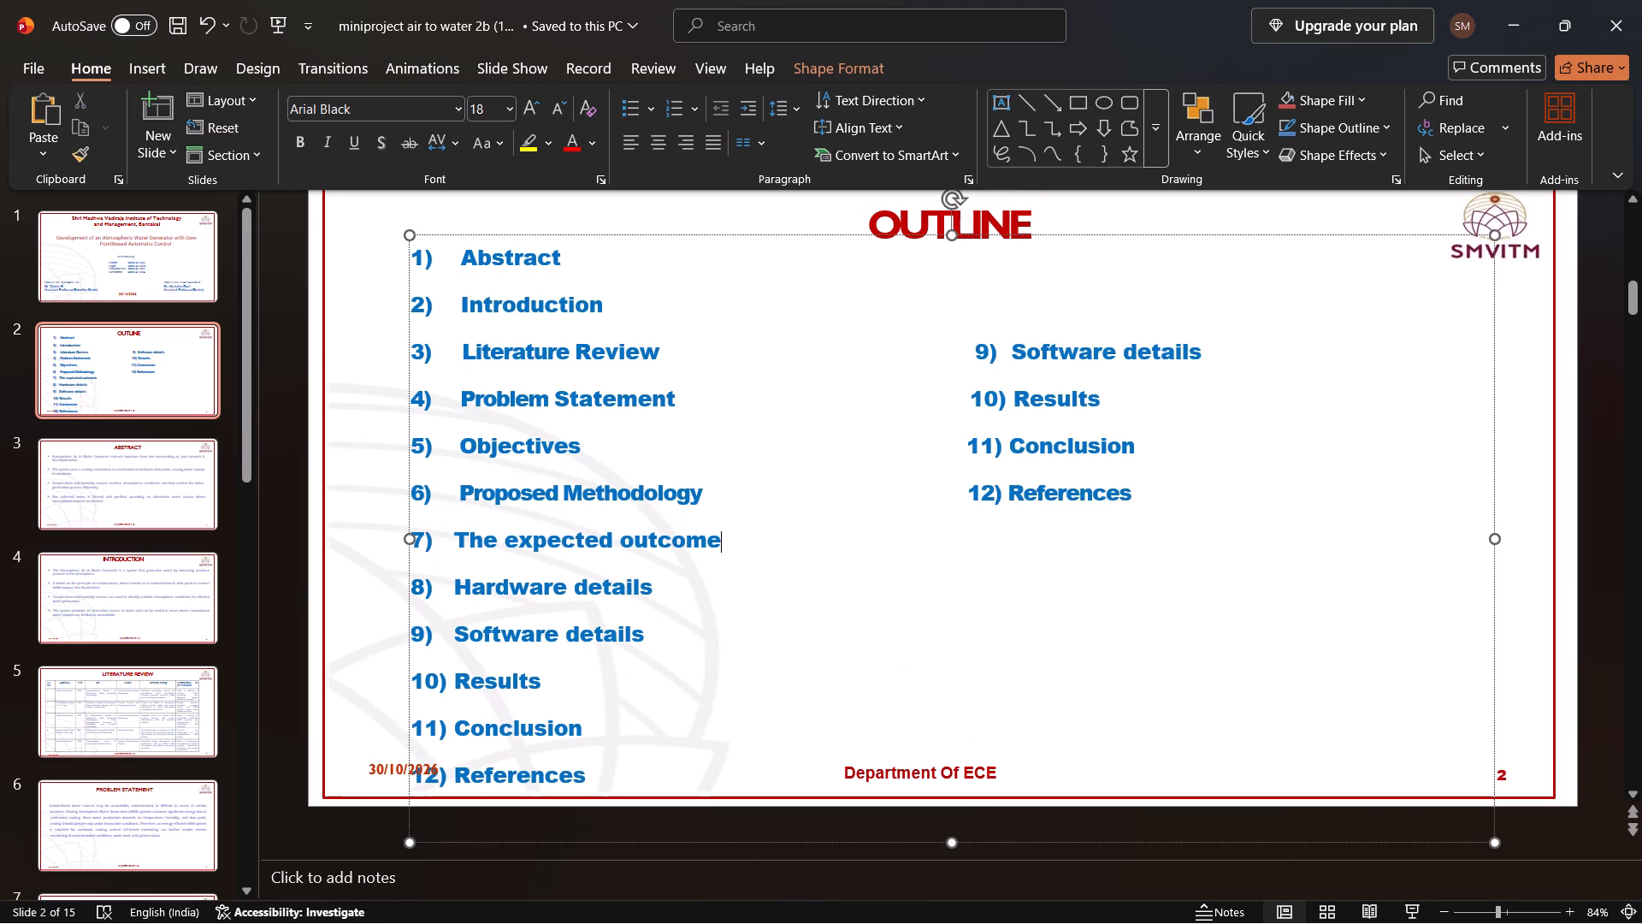
{"action": "left_click_drag", "start_coordinate": [1148, 516], "coordinate": [1148, 497]}
{"action": "left_click", "coordinate": [1148, 497]}
{"action": "key", "text": "BackSpace"}
{"action": "key", "text": "BackSpace"}
{"action": "key", "text": "BackSpace"}
{"action": "key", "text": "BackSpace"}
{"action": "key", "text": "BackSpace"}
{"action": "key", "text": "BackSpace"}
{"action": "key", "text": "BackSpace"}
{"action": "key", "text": "BackSpace"}
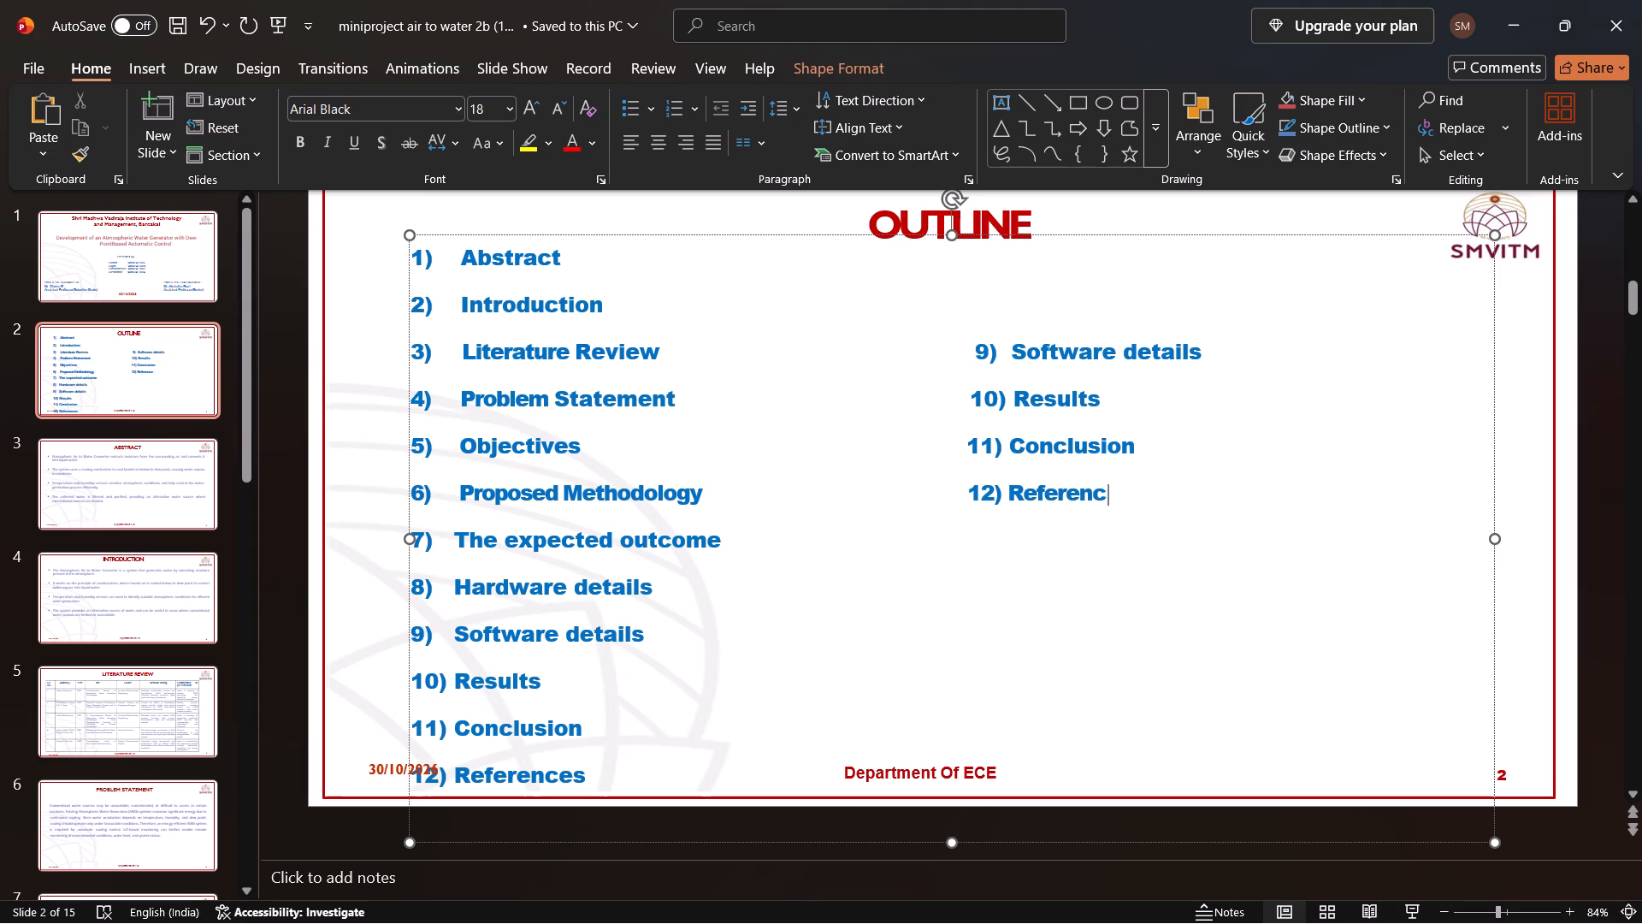
{"action": "key", "text": "BackSpace"}
{"action": "key", "text": "BackSpace"}
{"action": "key", "text": "BackSpace"}
{"action": "key", "text": "BackSpace"}
{"action": "key", "text": "BackSpace"}
{"action": "key", "text": "BackSpace"}
Delete the second-column entry "11) Conclusion" from the Objectives line.
{"action": "key", "text": "Up"}
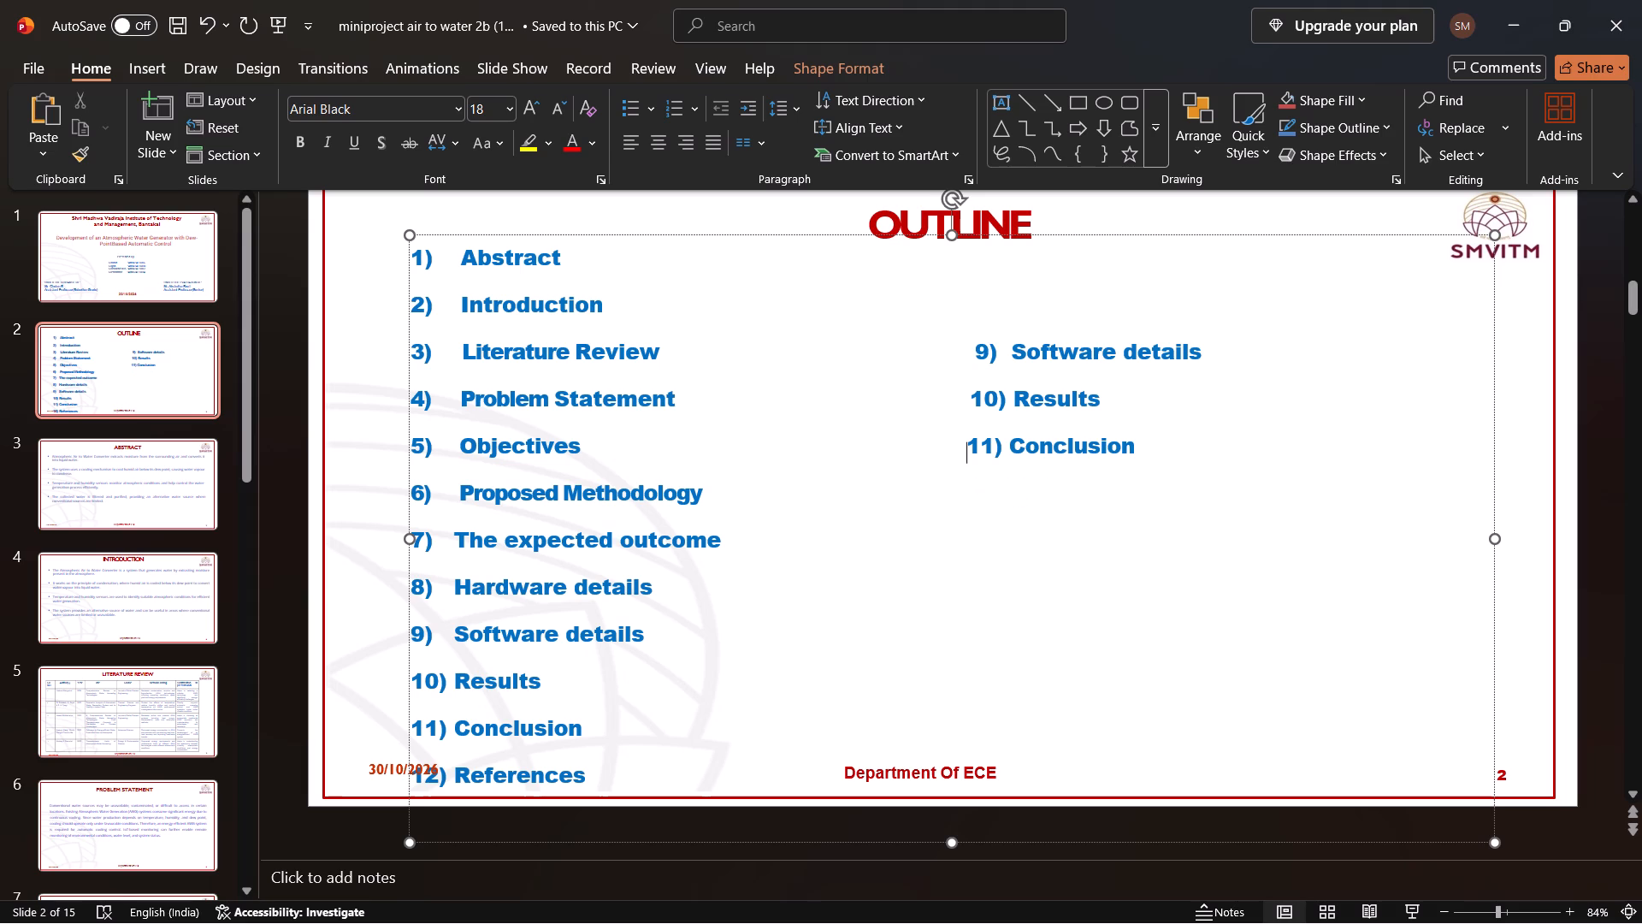
{"action": "key", "text": "Right"}
{"action": "key", "text": "Right"}
{"action": "key", "text": "Right"}
{"action": "key", "text": "Right"}
{"action": "key", "text": "Right"}
{"action": "key", "text": "Right"}
{"action": "key", "text": "Right"}
{"action": "key", "text": "Right"}
{"action": "key", "text": "Right"}
{"action": "key", "text": "Right"}
{"action": "key", "text": "Right"}
{"action": "key", "text": "Right"}
{"action": "key", "text": "Right"}
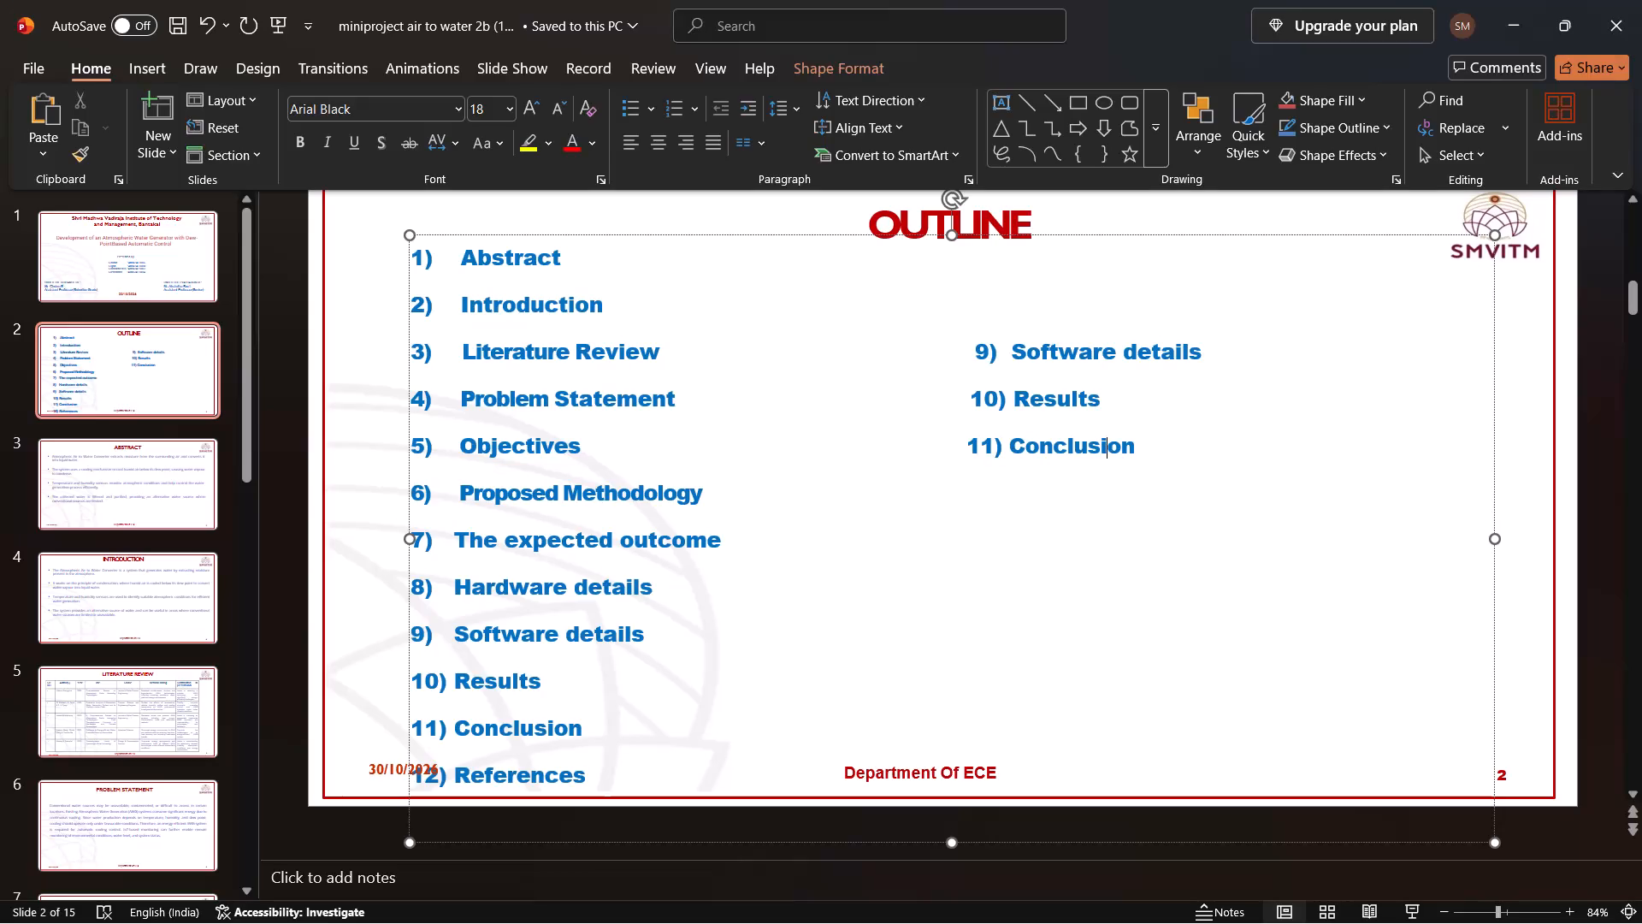
{"action": "key", "text": "Right"}
{"action": "key", "text": "Right"}
{"action": "key", "text": "Left"}
{"action": "key", "text": "BackSpace"}
{"action": "key", "text": "BackSpace"}
{"action": "key", "text": "BackSpace"}
{"action": "key", "text": "BackSpace"}
{"action": "key", "text": "BackSpace"}
{"action": "key", "text": "BackSpace"}
{"action": "key", "text": "BackSpace"}
{"action": "key", "text": "BackSpace"}
{"action": "key", "text": "BackSpace"}
{"action": "key", "text": "BackSpace"}
{"action": "key", "text": "BackSpace"}
{"action": "key", "text": "BackSpace"}
{"action": "key", "text": "BackSpace"}
{"action": "key", "text": "BackSpace"}
{"action": "key", "text": "BackSpace"}
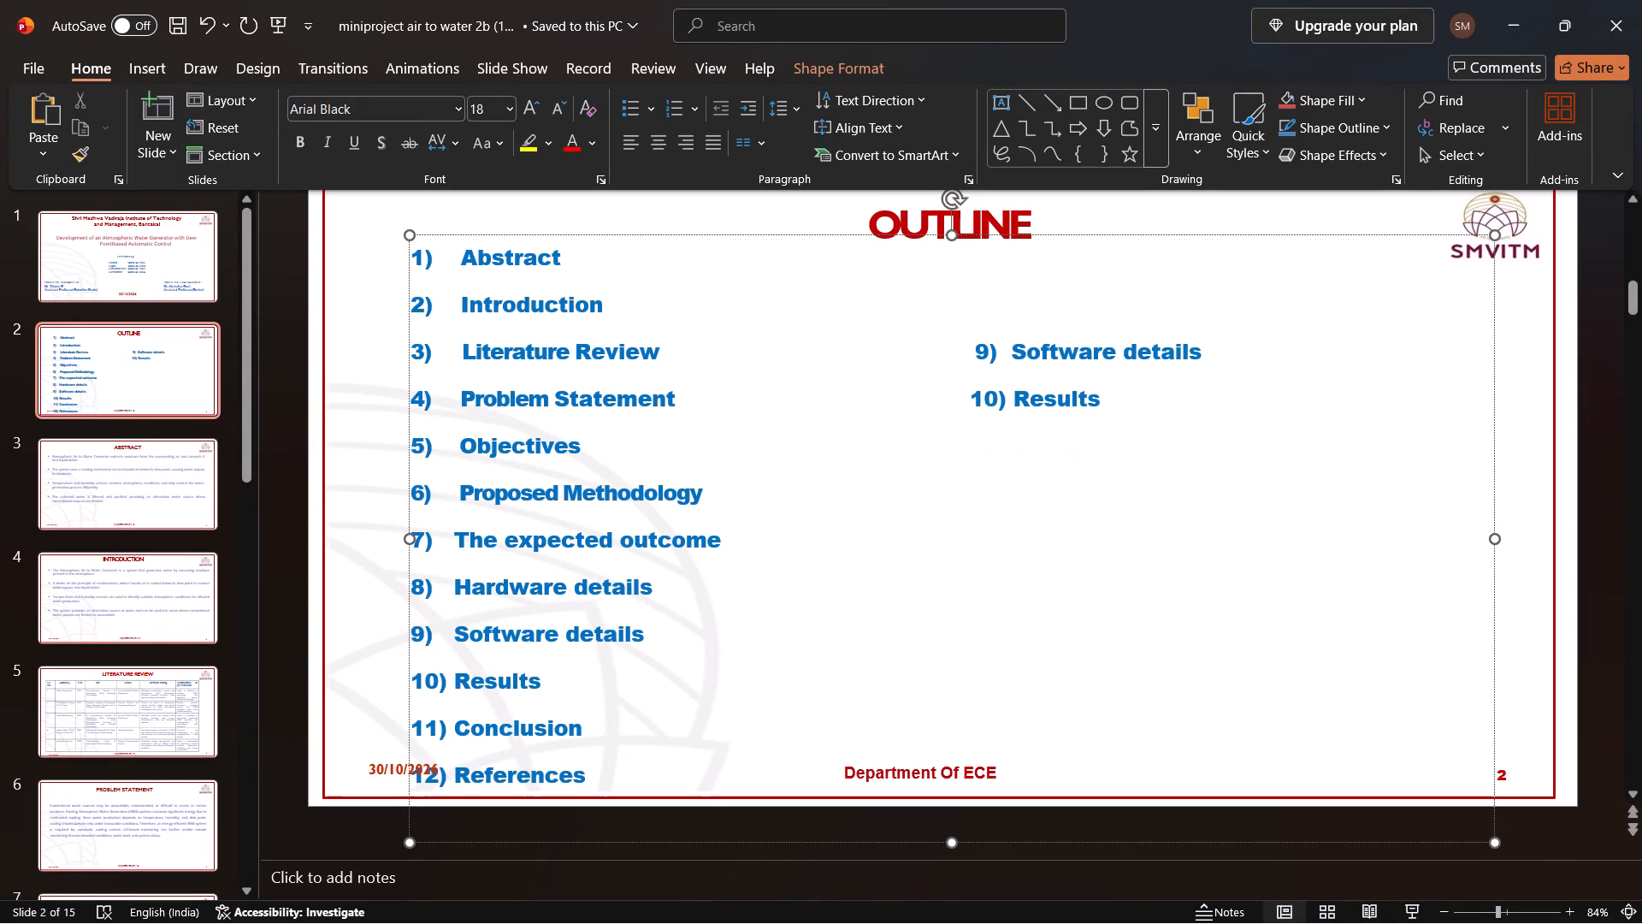
Delete the second-column entry "10) Results" from the Problem Statement line.
{"action": "key", "text": "Up"}
{"action": "key", "text": "Right"}
{"action": "key", "text": "Right"}
{"action": "key", "text": "Right"}
{"action": "key", "text": "Right"}
{"action": "key", "text": "Right"}
{"action": "key", "text": "Right"}
{"action": "key", "text": "Right"}
{"action": "key", "text": "Right"}
{"action": "key", "text": "Right"}
{"action": "key", "text": "Right"}
{"action": "key", "text": "Right"}
{"action": "key", "text": "Right"}
{"action": "key", "text": "BackSpace"}
{"action": "key", "text": "BackSpace"}
{"action": "key", "text": "BackSpace"}
{"action": "key", "text": "BackSpace"}
{"action": "key", "text": "BackSpace"}
{"action": "key", "text": "BackSpace"}
{"action": "key", "text": "BackSpace"}
{"action": "key", "text": "BackSpace"}
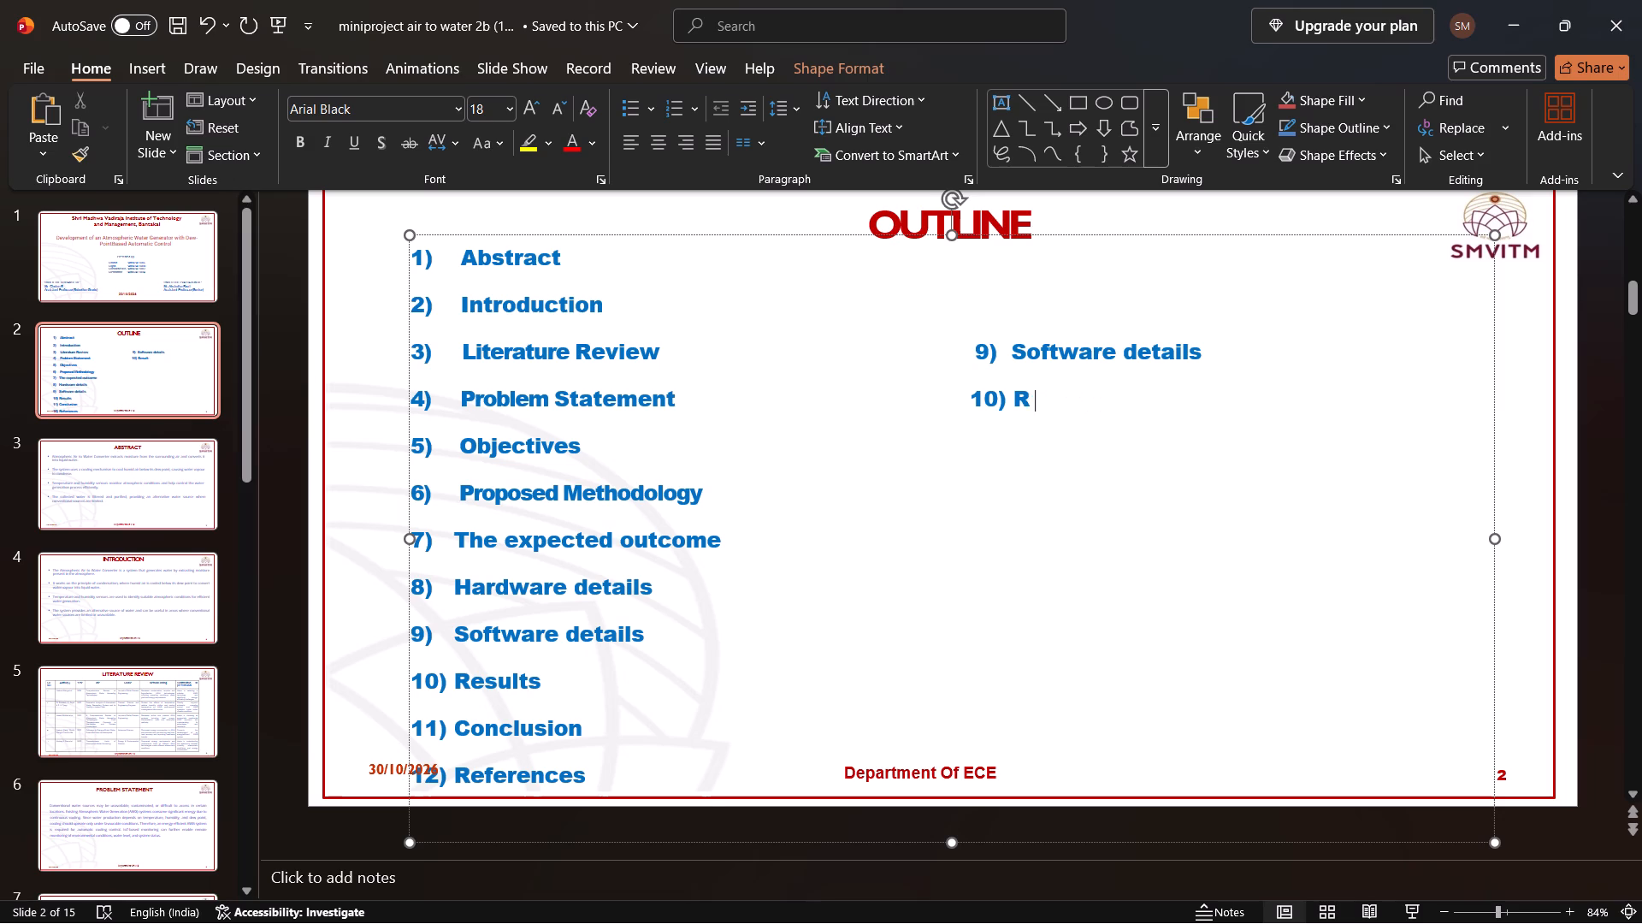
{"action": "key", "text": "BackSpace"}
{"action": "key", "text": "BackSpace"}
{"action": "key", "text": "BackSpace"}
{"action": "key", "text": "BackSpace"}
Delete the second-column entry "9) Software details" from the Literature Review line.
{"action": "key", "text": "Up"}
{"action": "key", "text": "Right"}
{"action": "key", "text": "Right"}
{"action": "key", "text": "Right"}
{"action": "key", "text": "Right"}
{"action": "key", "text": "Right"}
{"action": "key", "text": "Right"}
{"action": "key", "text": "Right"}
{"action": "key", "text": "Right"}
{"action": "key", "text": "Right"}
{"action": "key", "text": "Right"}
{"action": "key", "text": "Right"}
{"action": "key", "text": "Right"}
{"action": "key", "text": "Right"}
{"action": "key", "text": "Right"}
{"action": "key", "text": "Right"}
{"action": "key", "text": "Right"}
{"action": "key", "text": "Right"}
{"action": "key", "text": "Right"}
{"action": "key", "text": "Right"}
{"action": "key", "text": "Right"}
{"action": "key", "text": "Right"}
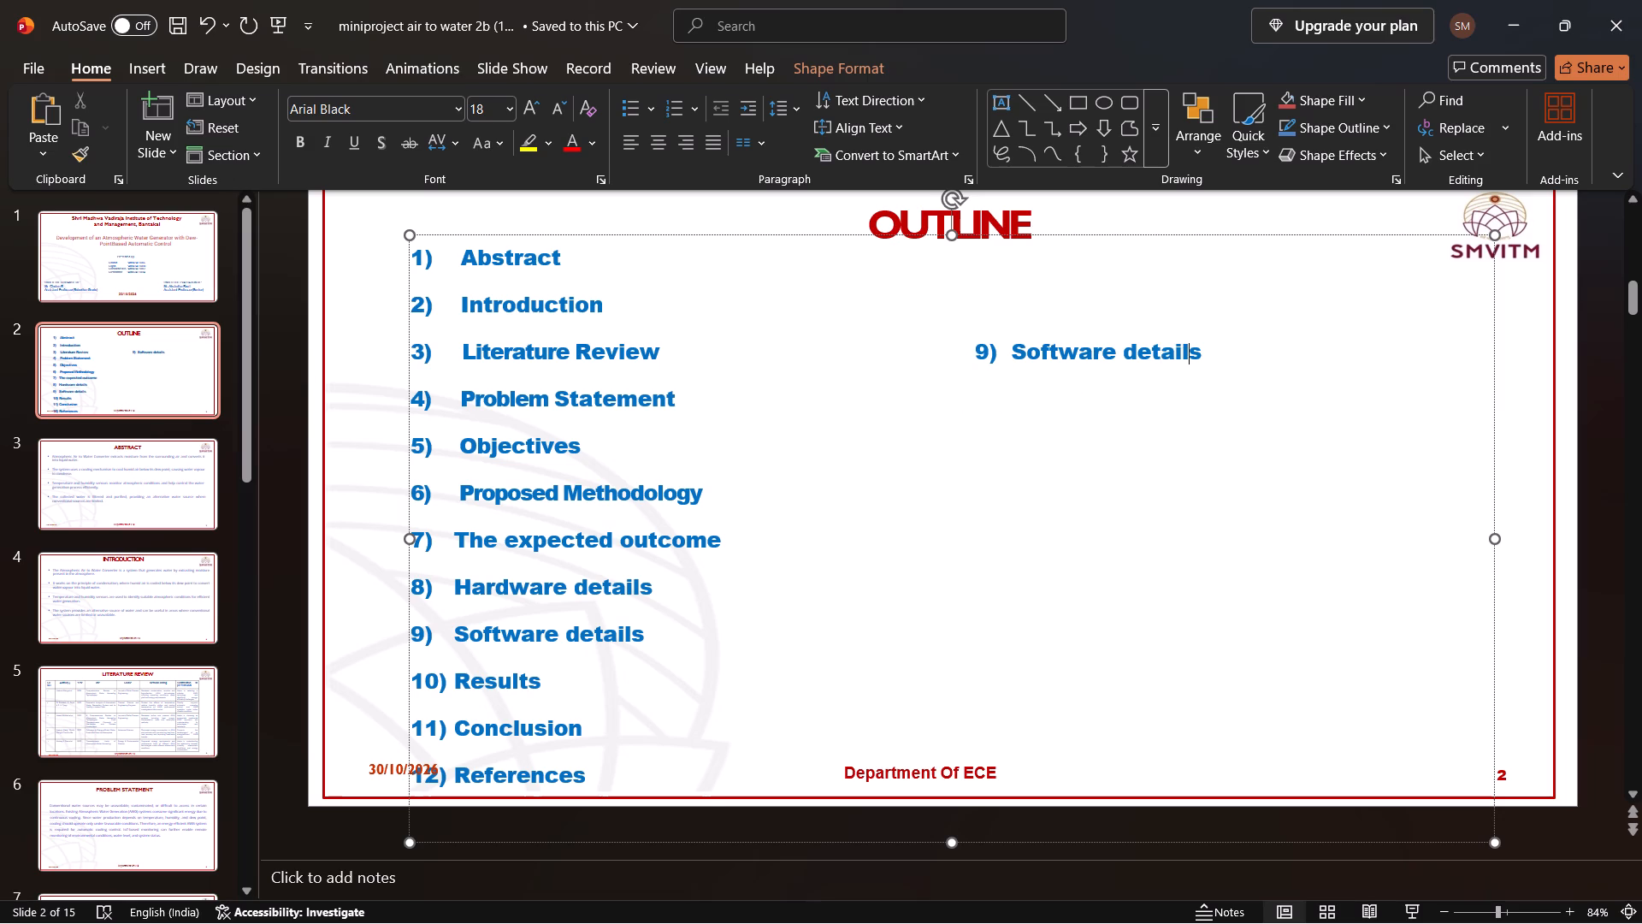
{"action": "key", "text": "Right"}
{"action": "key", "text": "BackSpace"}
{"action": "key", "text": "BackSpace"}
{"action": "key", "text": "BackSpace"}
{"action": "key", "text": "BackSpace"}
{"action": "key", "text": "BackSpace"}
{"action": "key", "text": "BackSpace"}
{"action": "key", "text": "BackSpace"}
{"action": "key", "text": "BackSpace"}
{"action": "key", "text": "BackSpace"}
{"action": "key", "text": "BackSpace"}
{"action": "key", "text": "BackSpace"}
{"action": "key", "text": "BackSpace"}
{"action": "key", "text": "BackSpace"}
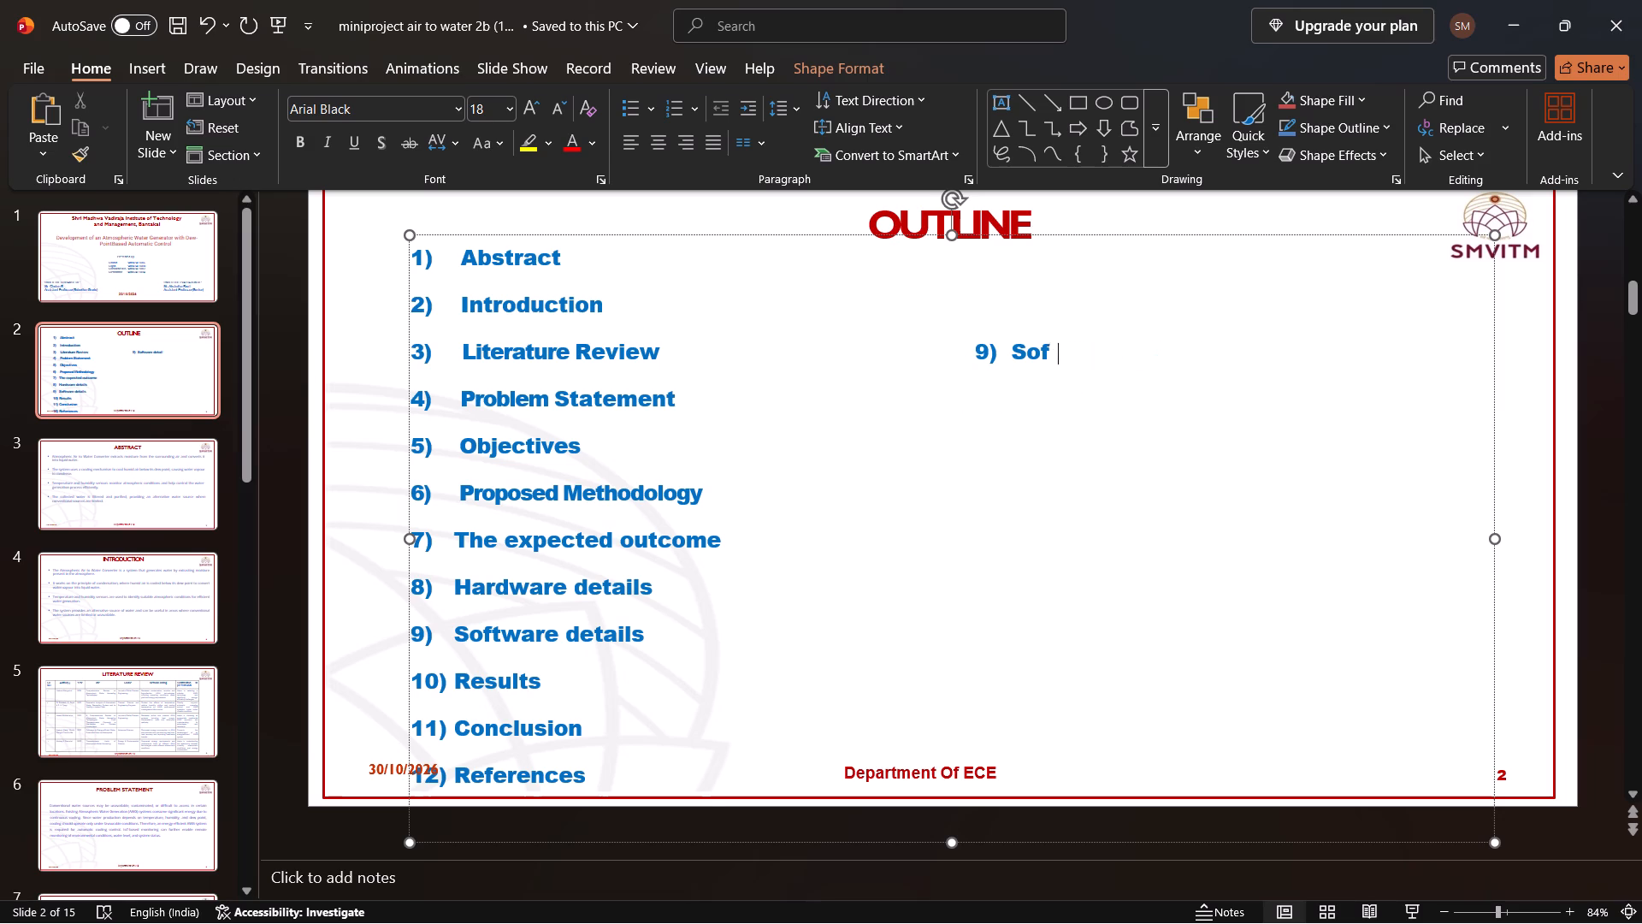
{"action": "key", "text": "BackSpace"}
{"action": "key", "text": "BackSpace"}
{"action": "key", "text": "BackSpace"}
{"action": "key", "text": "BackSpace"}
{"action": "key", "text": "BackSpace"}
{"action": "key", "text": "BackSpace"}
{"action": "key", "text": "BackSpace"}
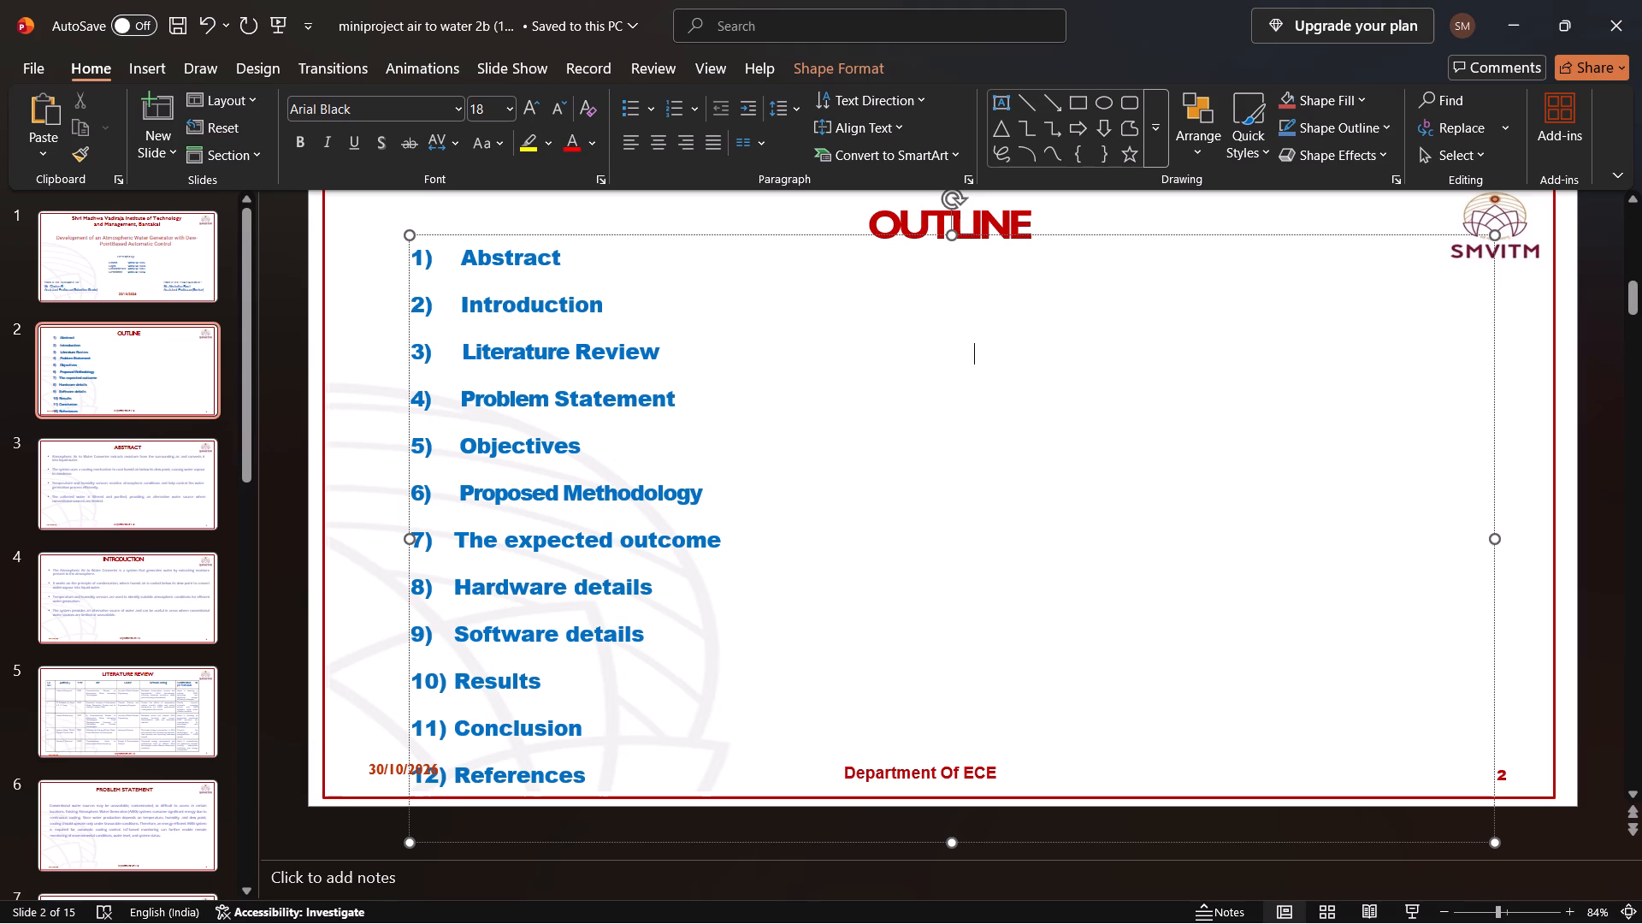
Set the font size of the entire outline list to 16 and deselect the text box.
{"action": "key", "text": "ctrl+a"}
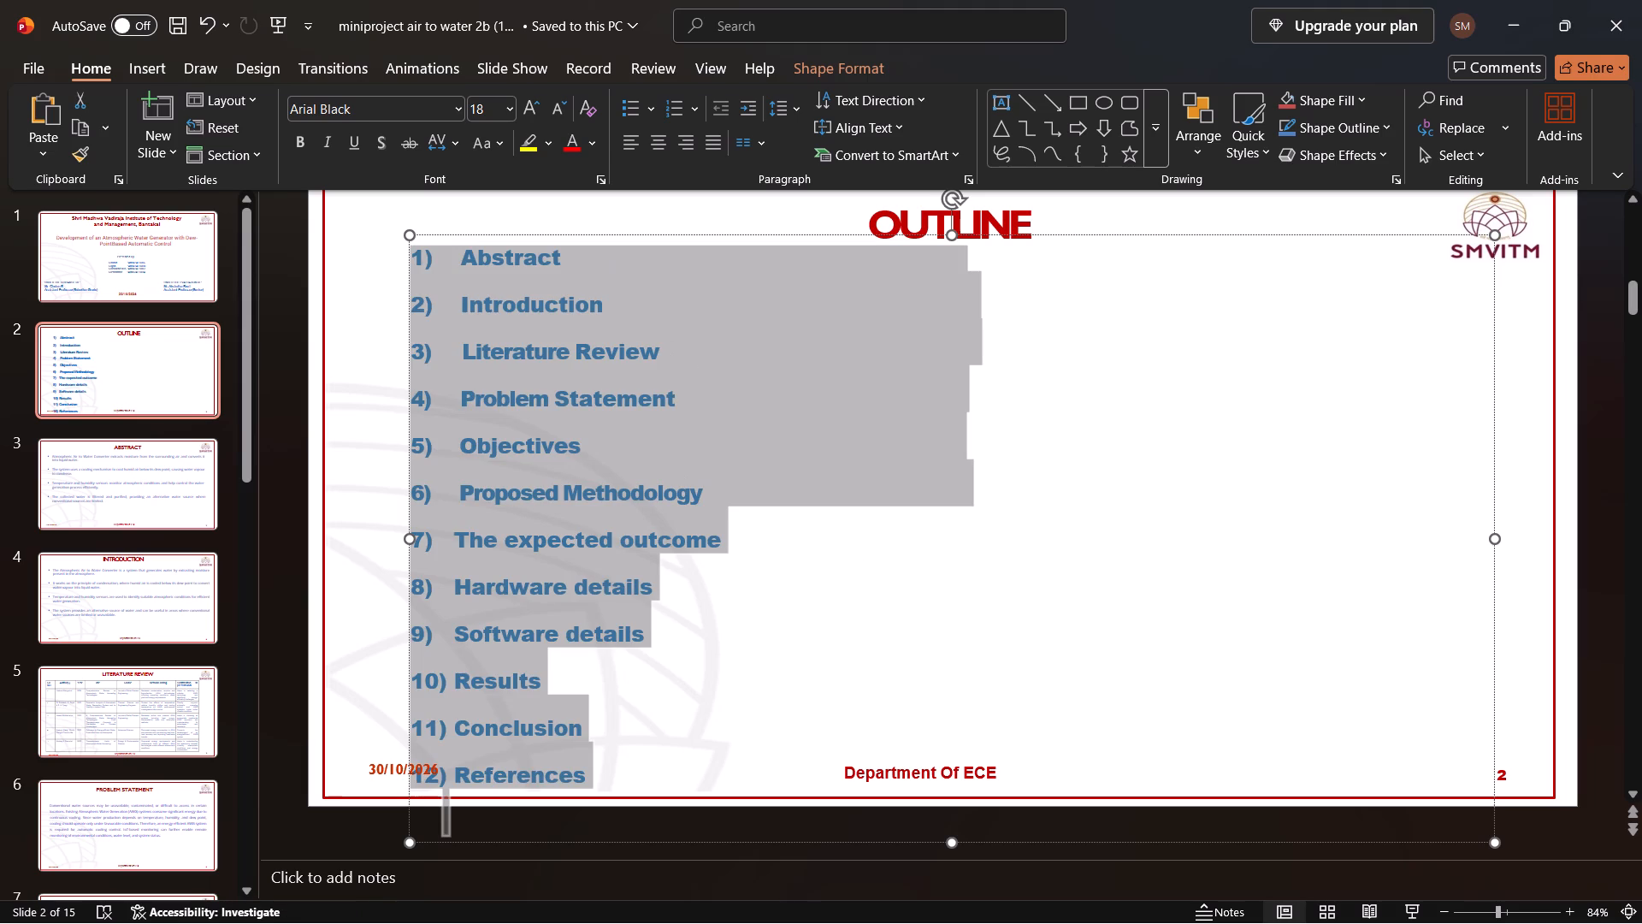
{"action": "left_click", "coordinate": [508, 106]}
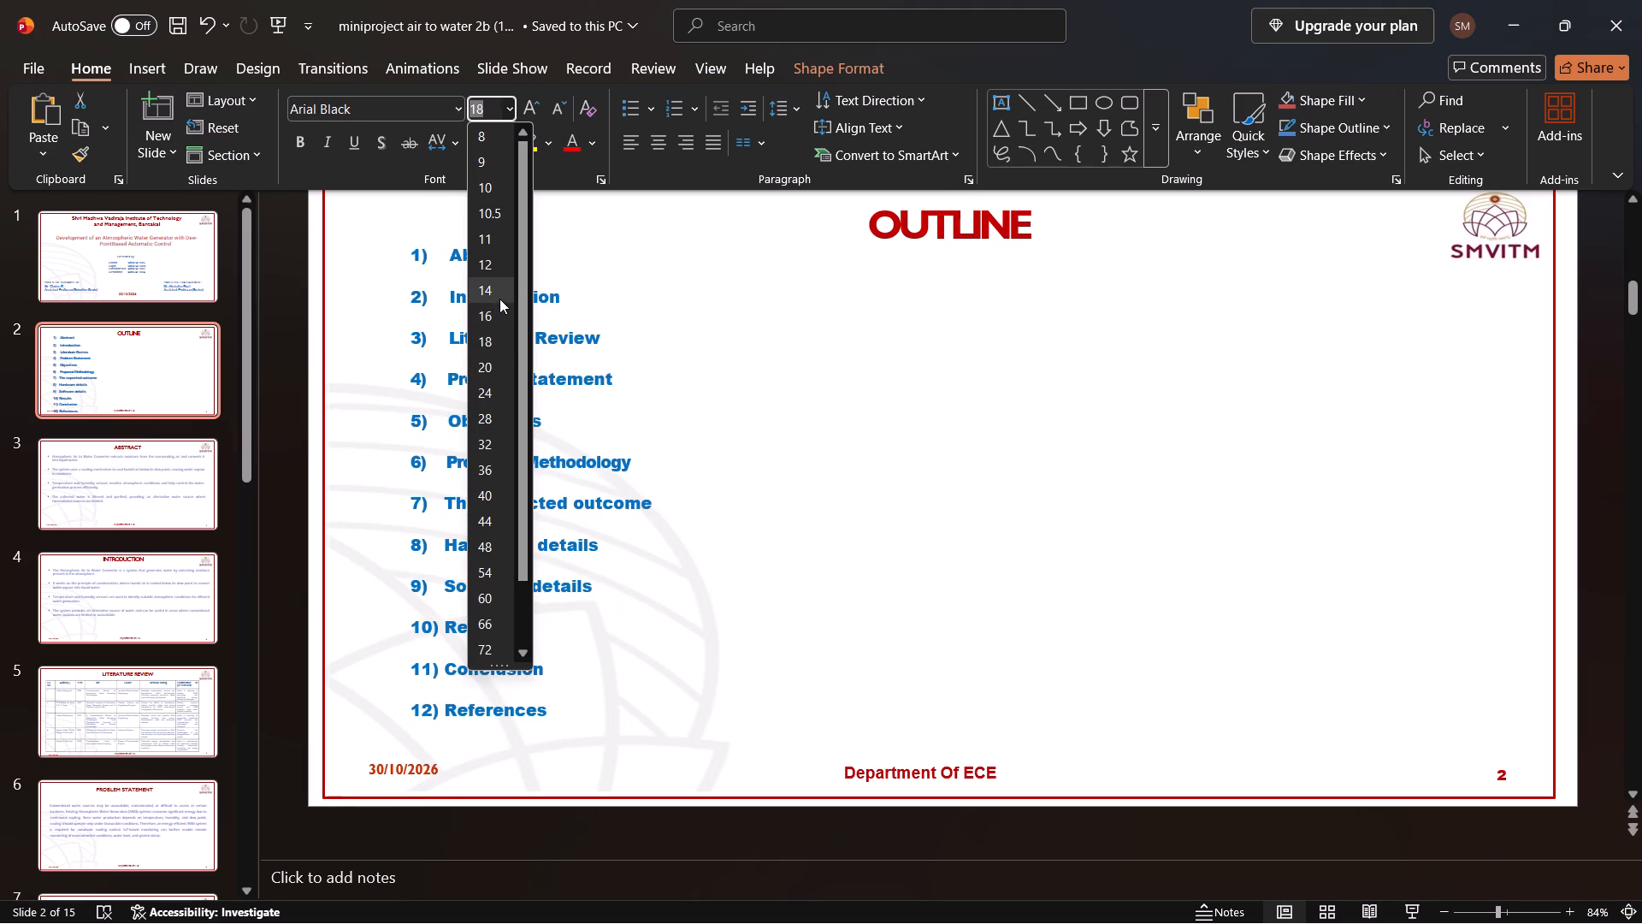
{"action": "left_click", "coordinate": [495, 324]}
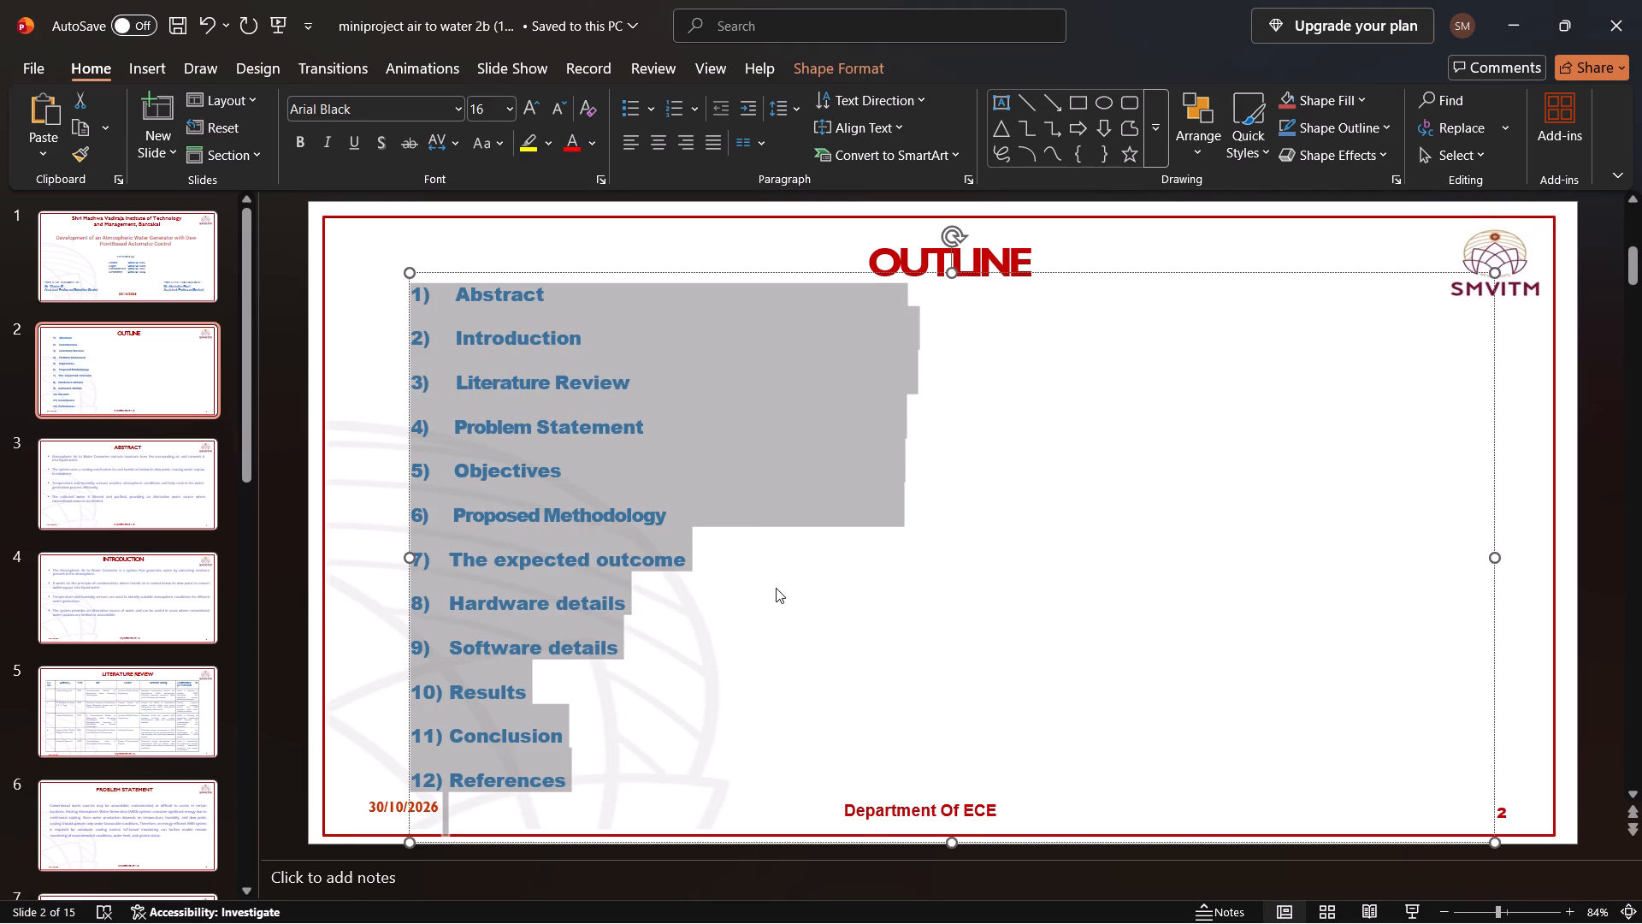
{"action": "left_click", "coordinate": [776, 588]}
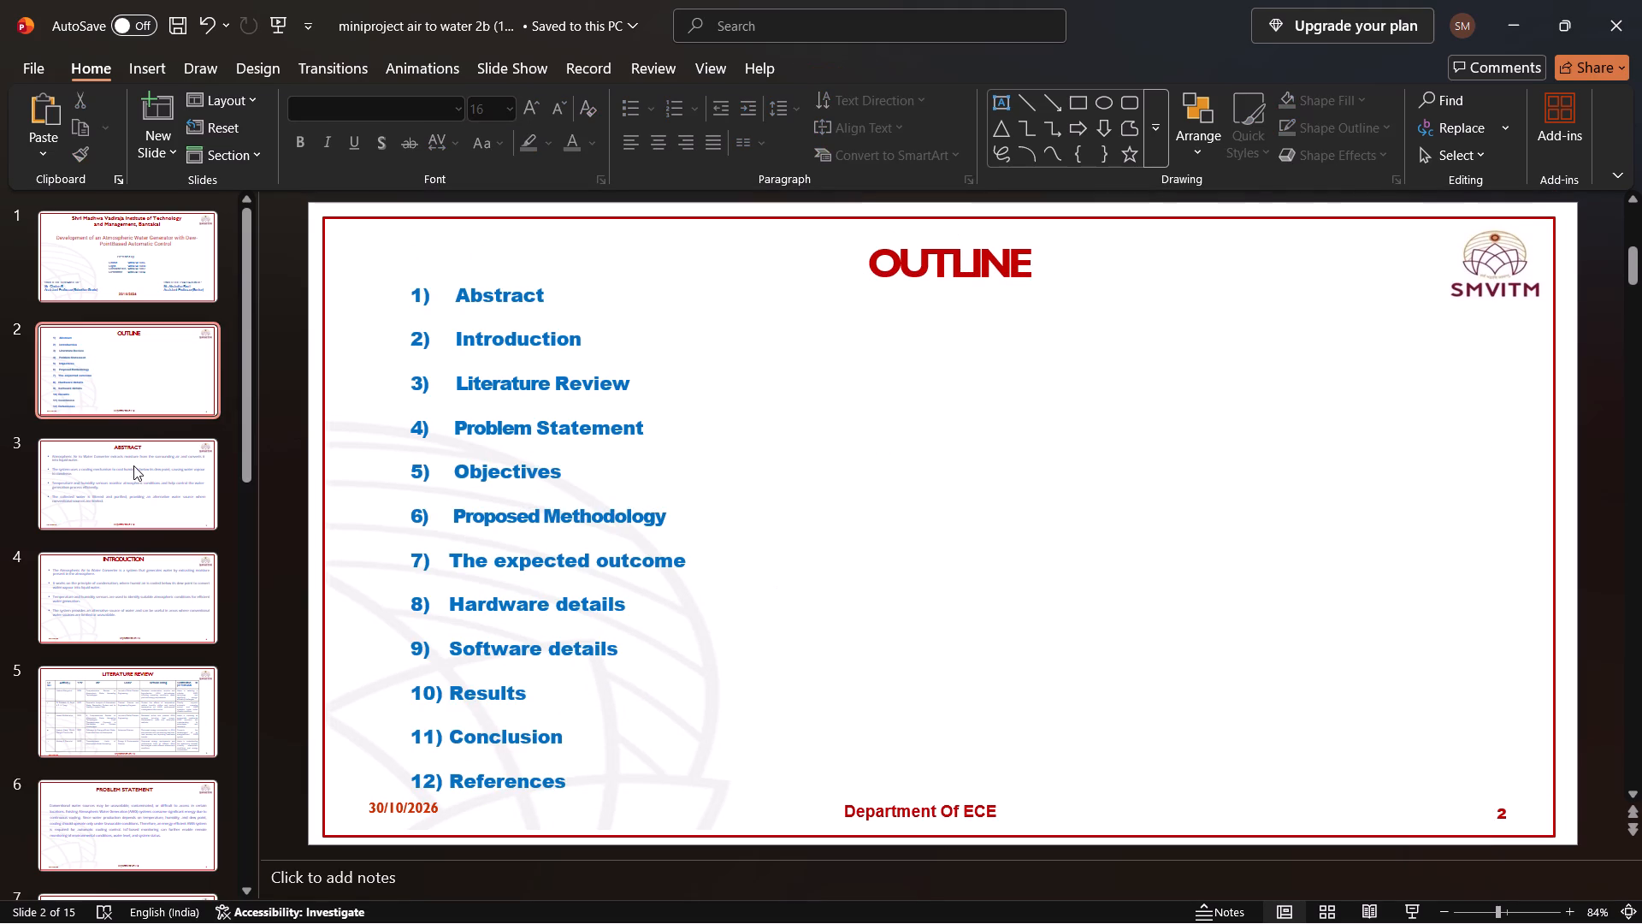
Review the slides after the outline in order, from Abstract through Introduction, Literature Review and Problem Statement.
{"action": "left_click", "coordinate": [134, 465]}
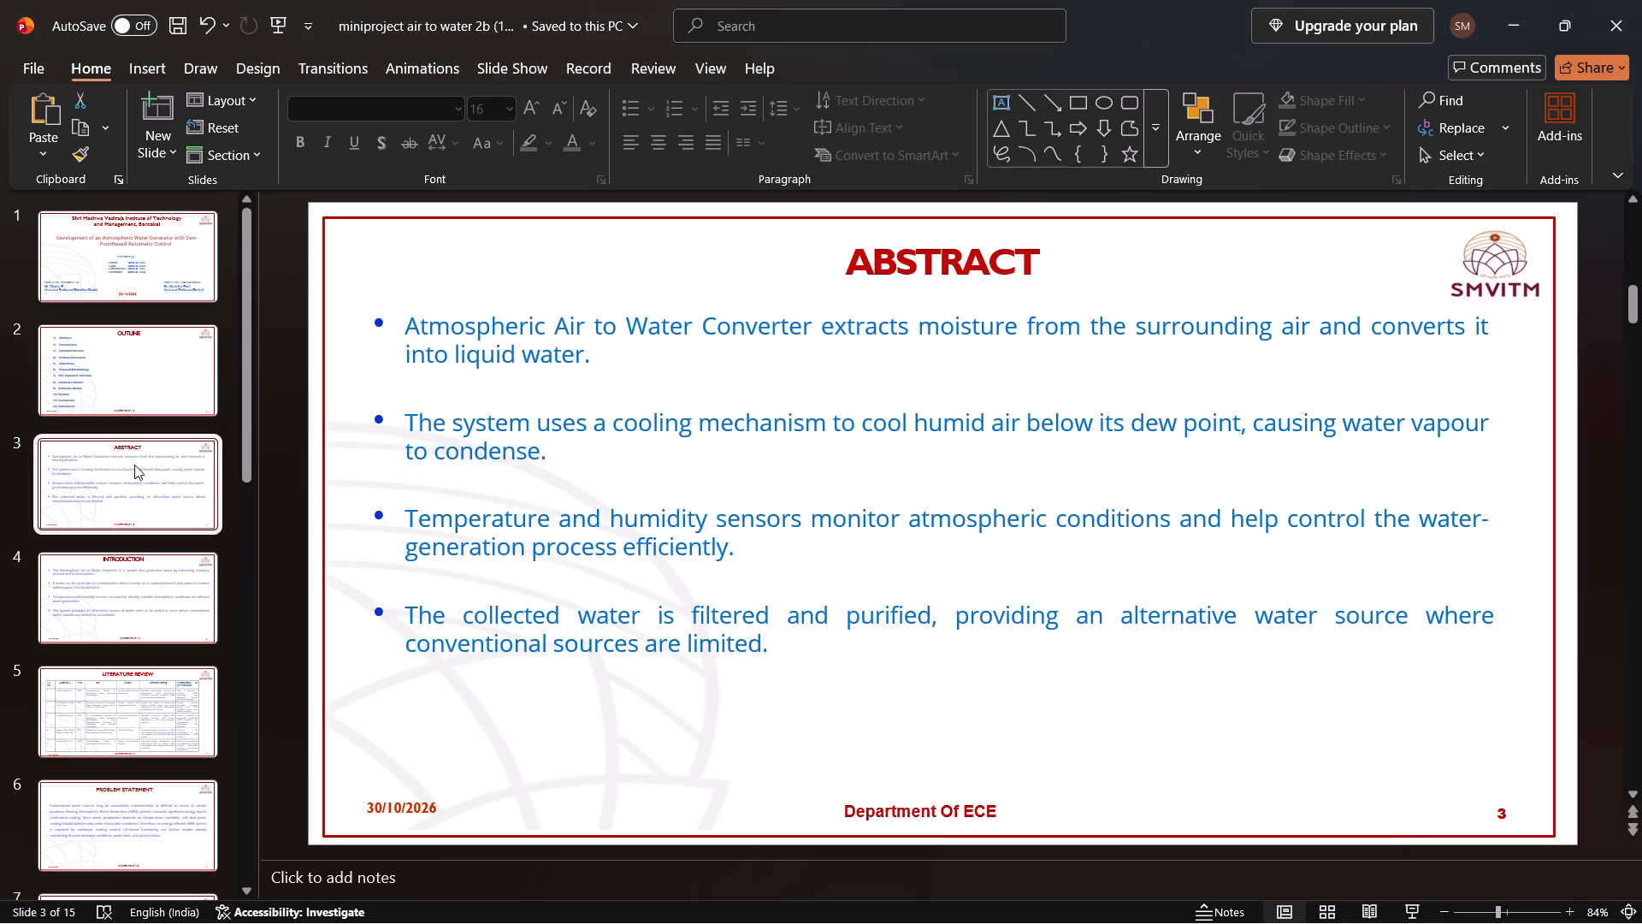
{"action": "left_click", "coordinate": [170, 593]}
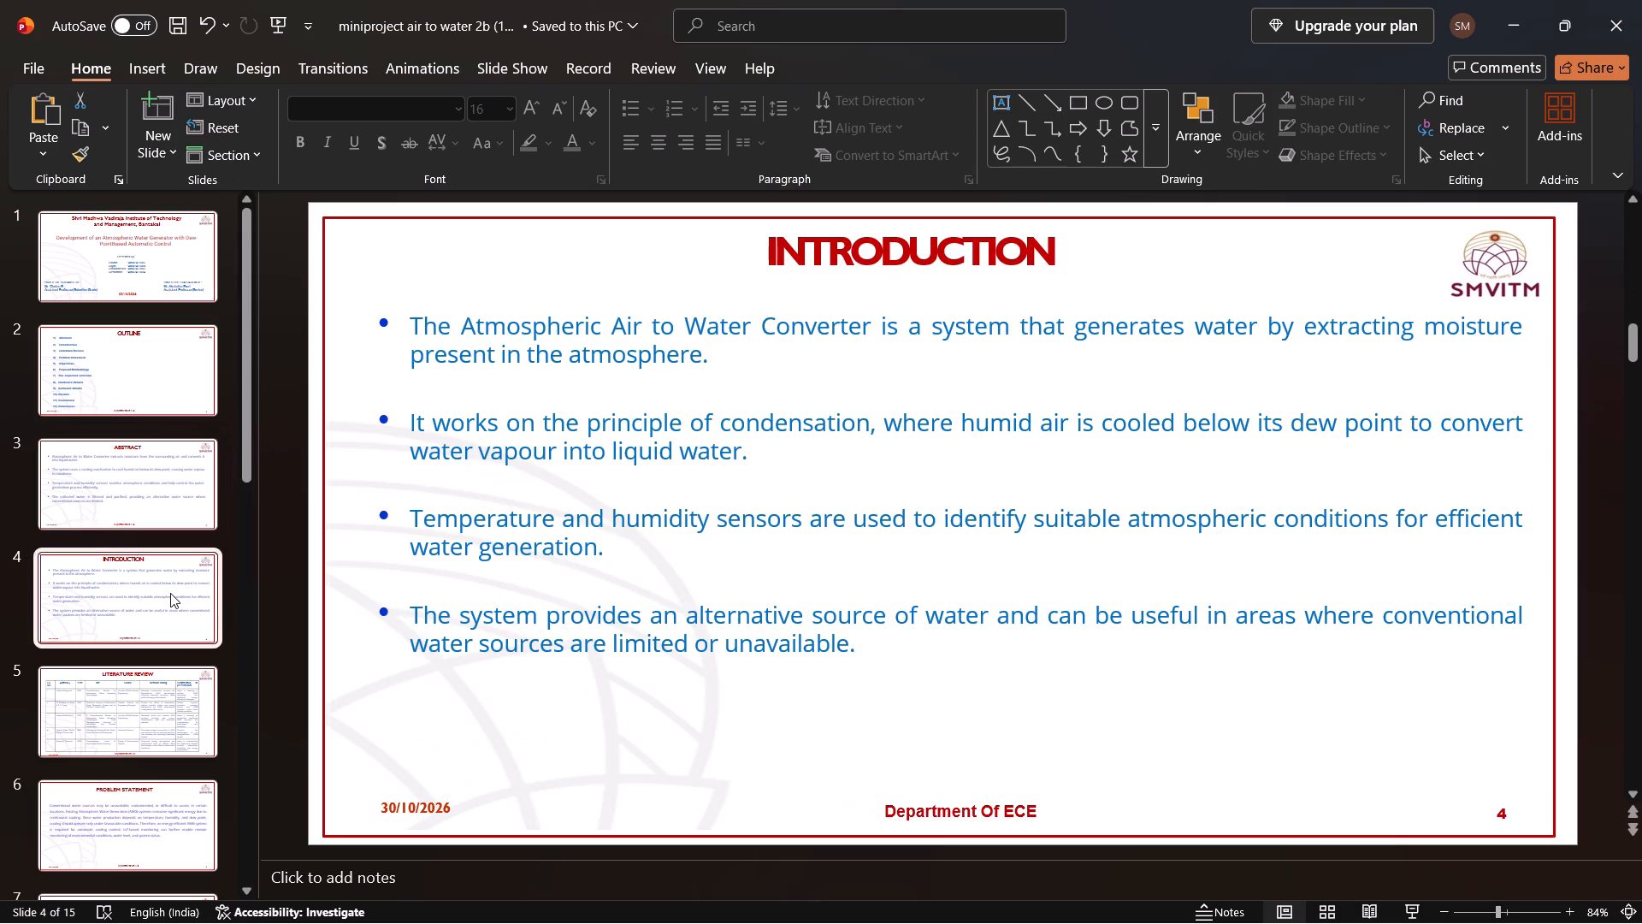
{"action": "left_click", "coordinate": [194, 730]}
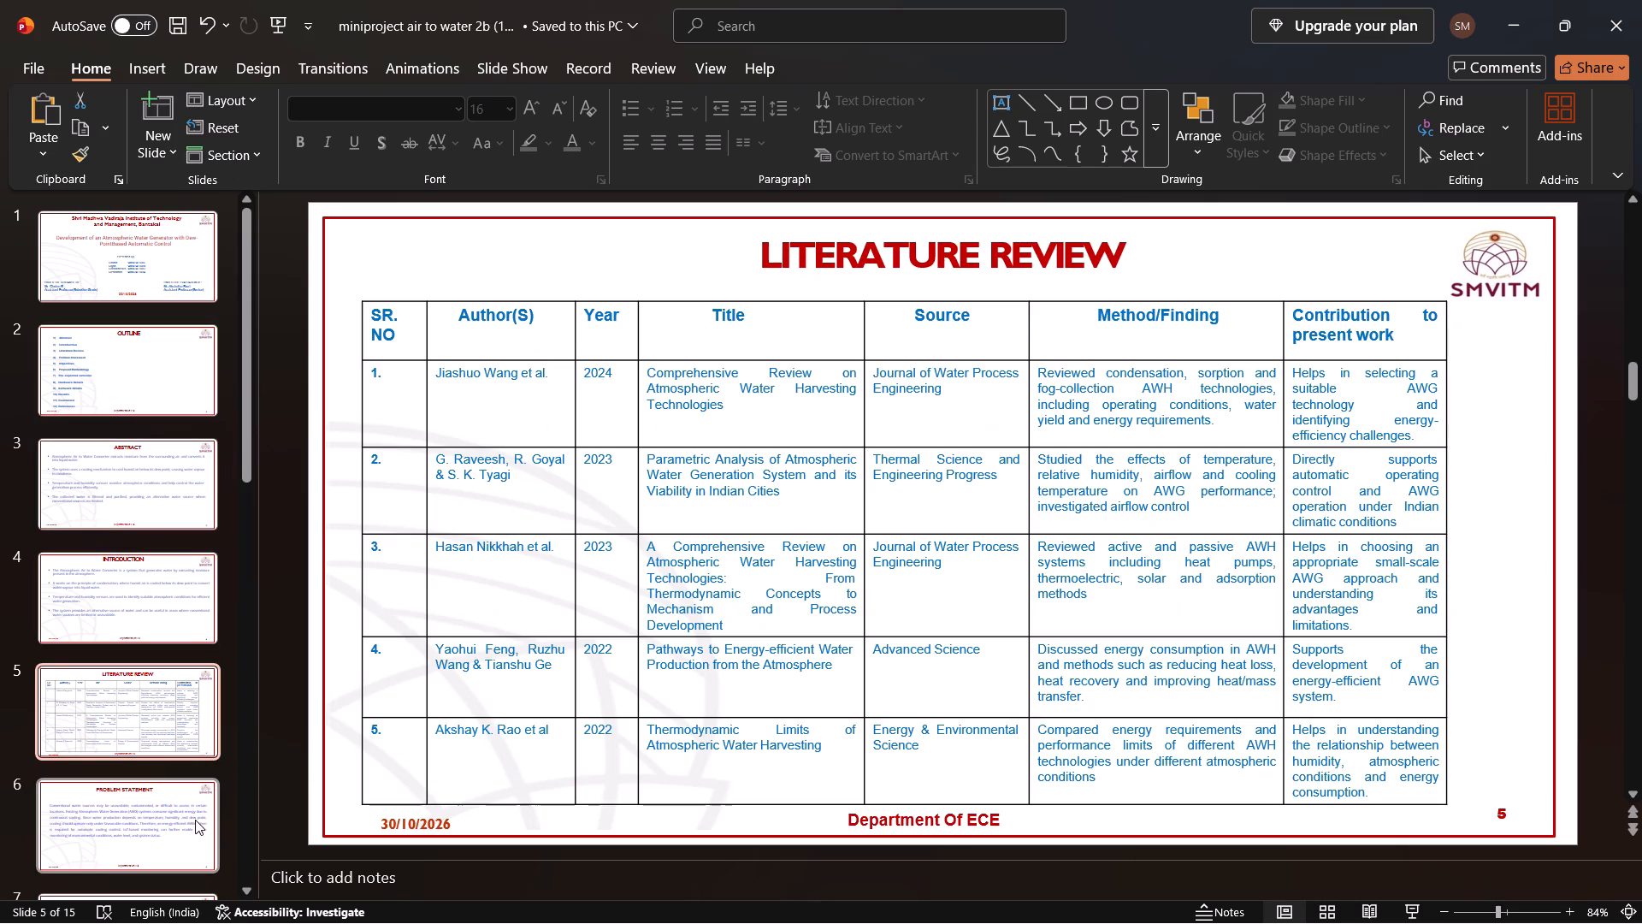
{"action": "left_click", "coordinate": [186, 831]}
{"action": "scroll", "coordinate": [186, 831], "scroll_direction": "down", "scroll_amount": 1}
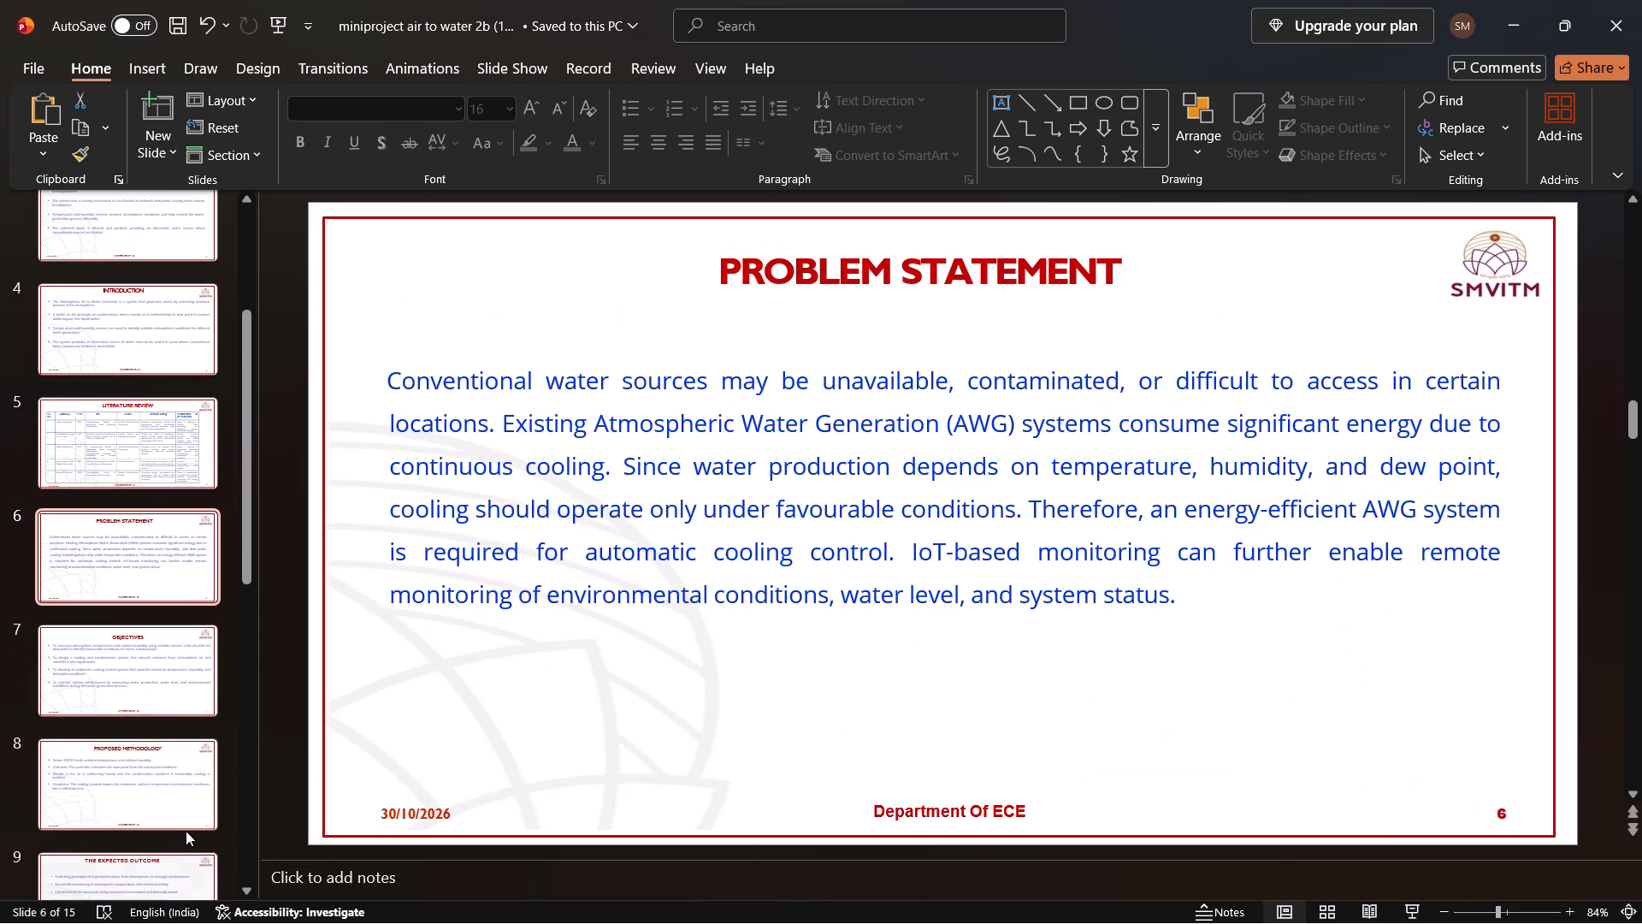
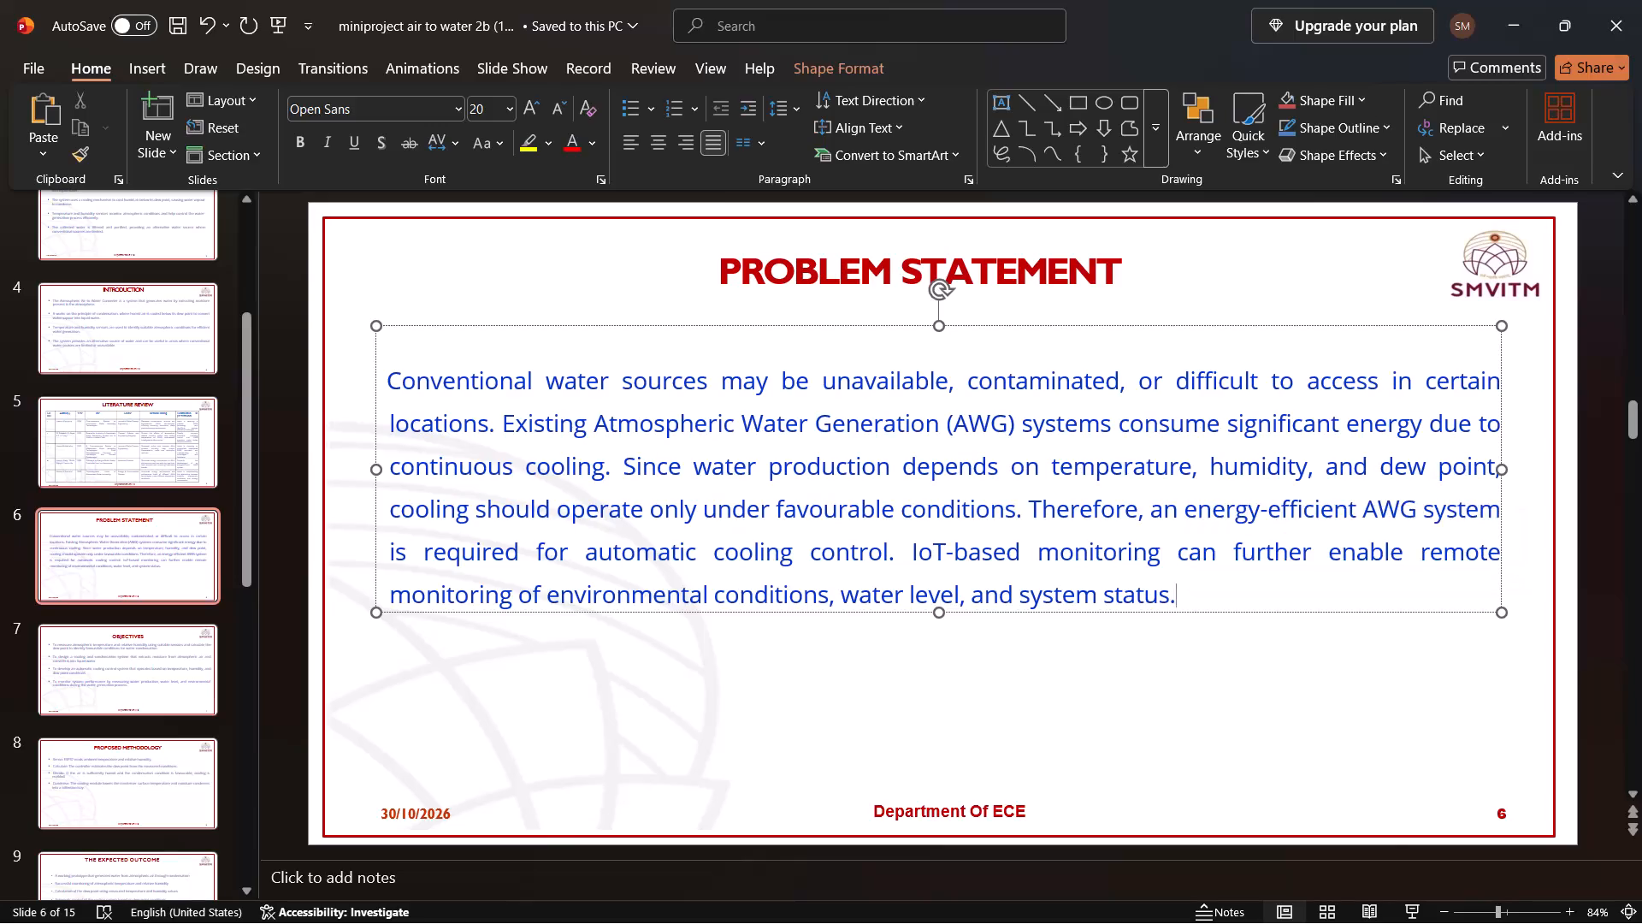
Replace the whole Problem Statement paragraph with the copied version about an energy-efficient system that monitors temperature and humidity, and justify it.
{"action": "key", "text": "ctrl+a"}
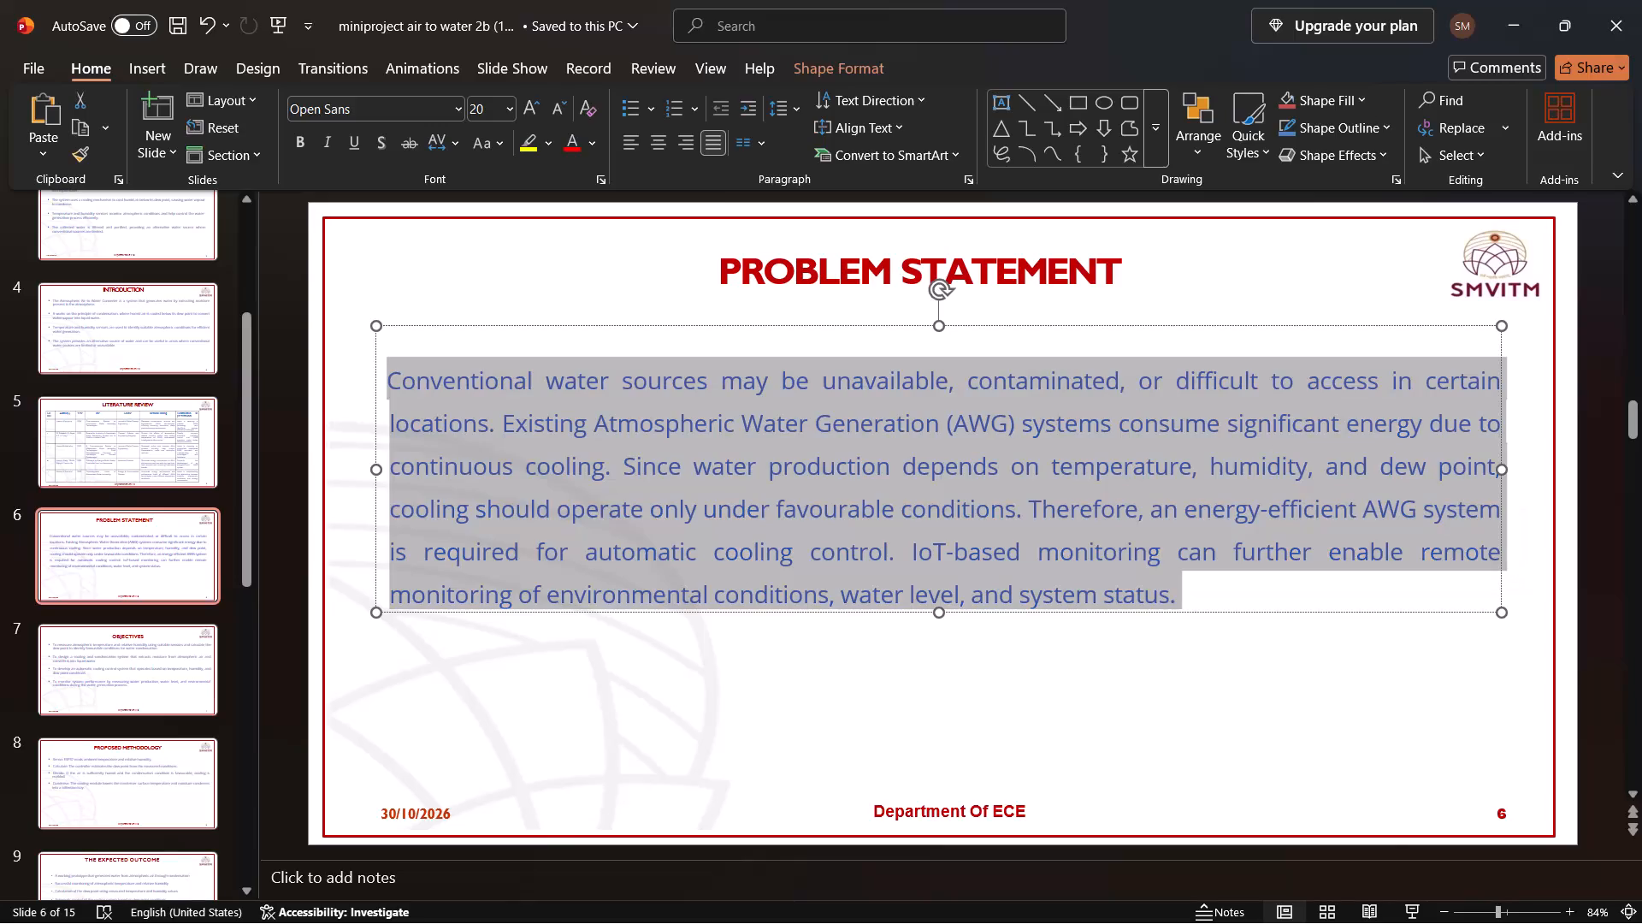
{"action": "key", "text": "Delete"}
{"action": "key", "text": "ctrl+v"}
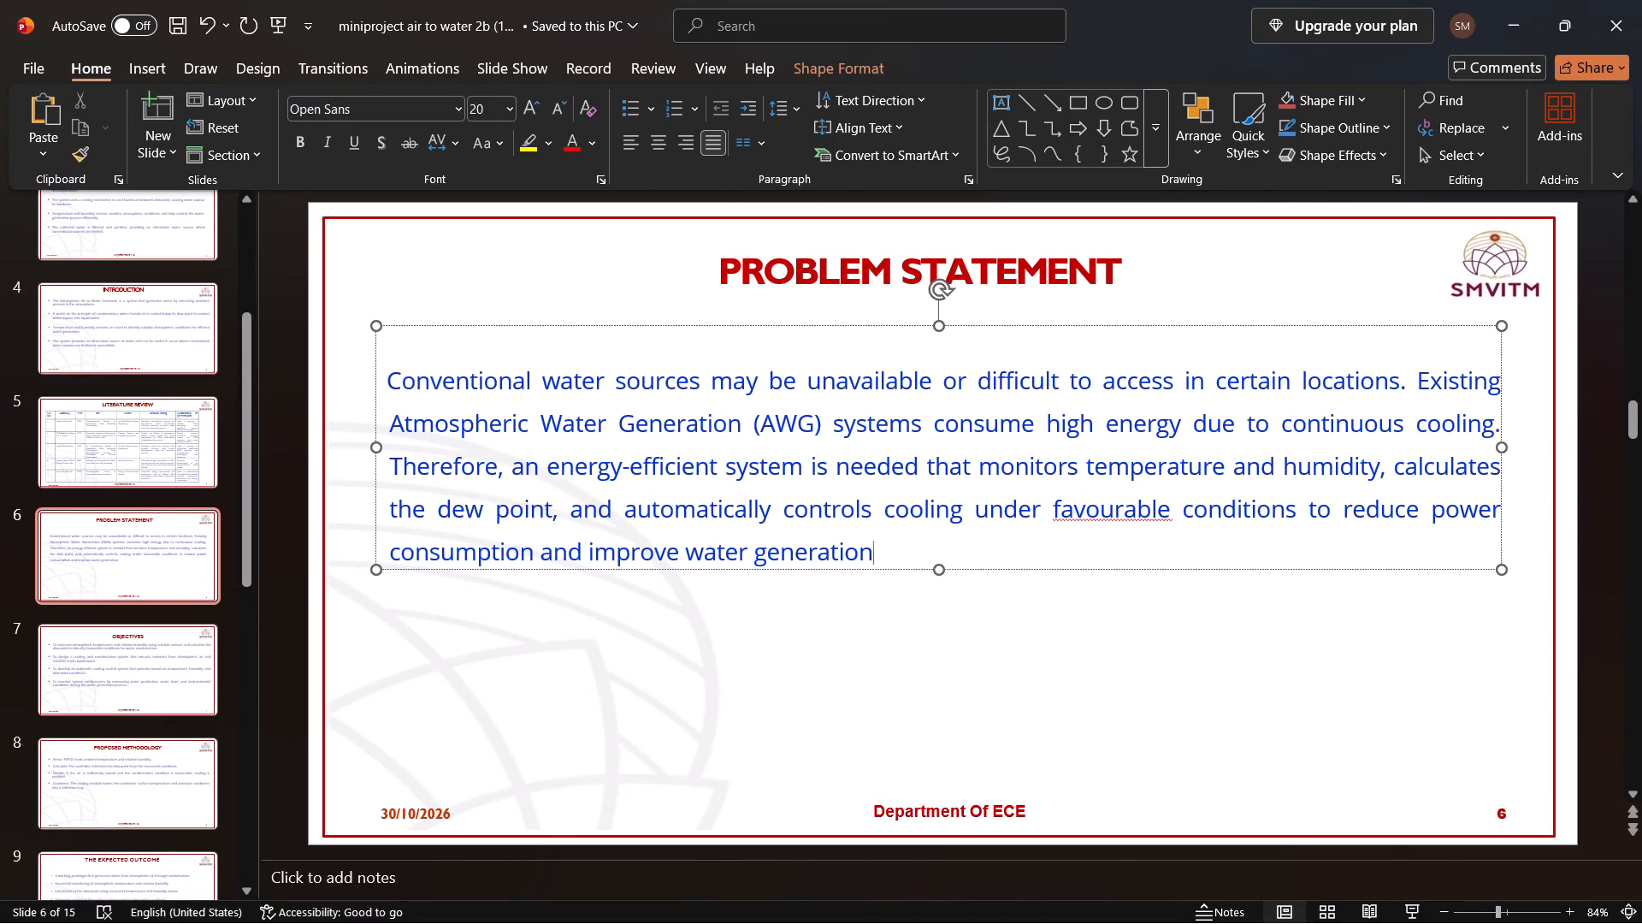
{"action": "key", "text": "ctrl+j"}
{"action": "key", "text": "ctrl+a"}
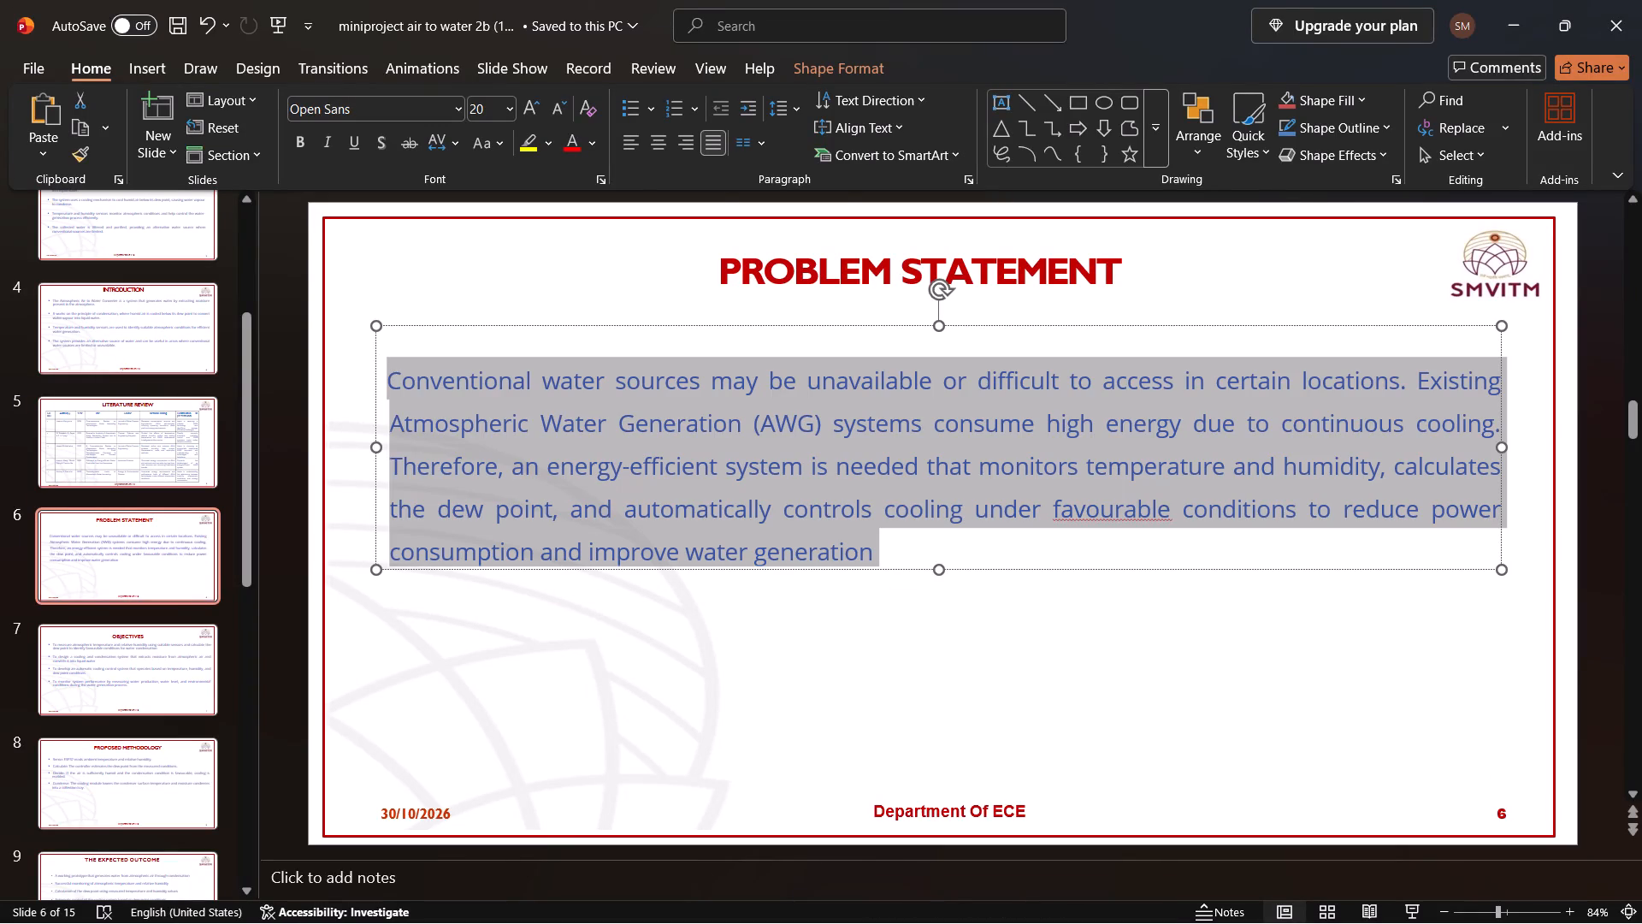
{"action": "key", "text": "ctrl+j"}
Set the line spacing of the Problem Statement paragraph to 2.0 and deselect the text box.
{"action": "left_click", "coordinate": [793, 114]}
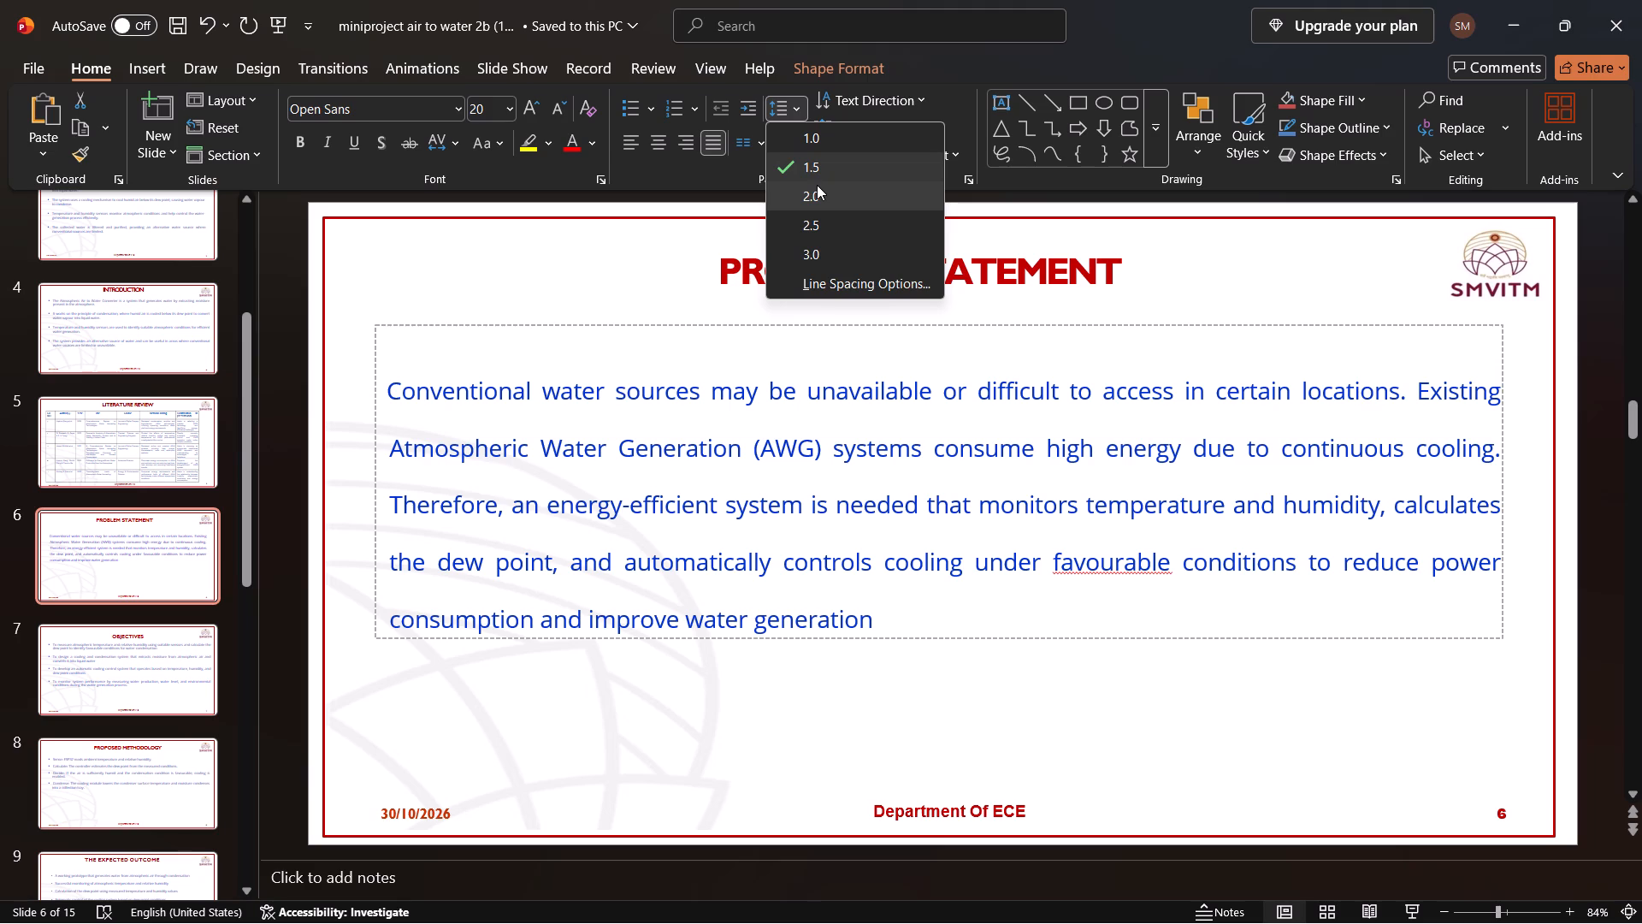
{"action": "left_click", "coordinate": [817, 185]}
{"action": "left_click", "coordinate": [961, 622]}
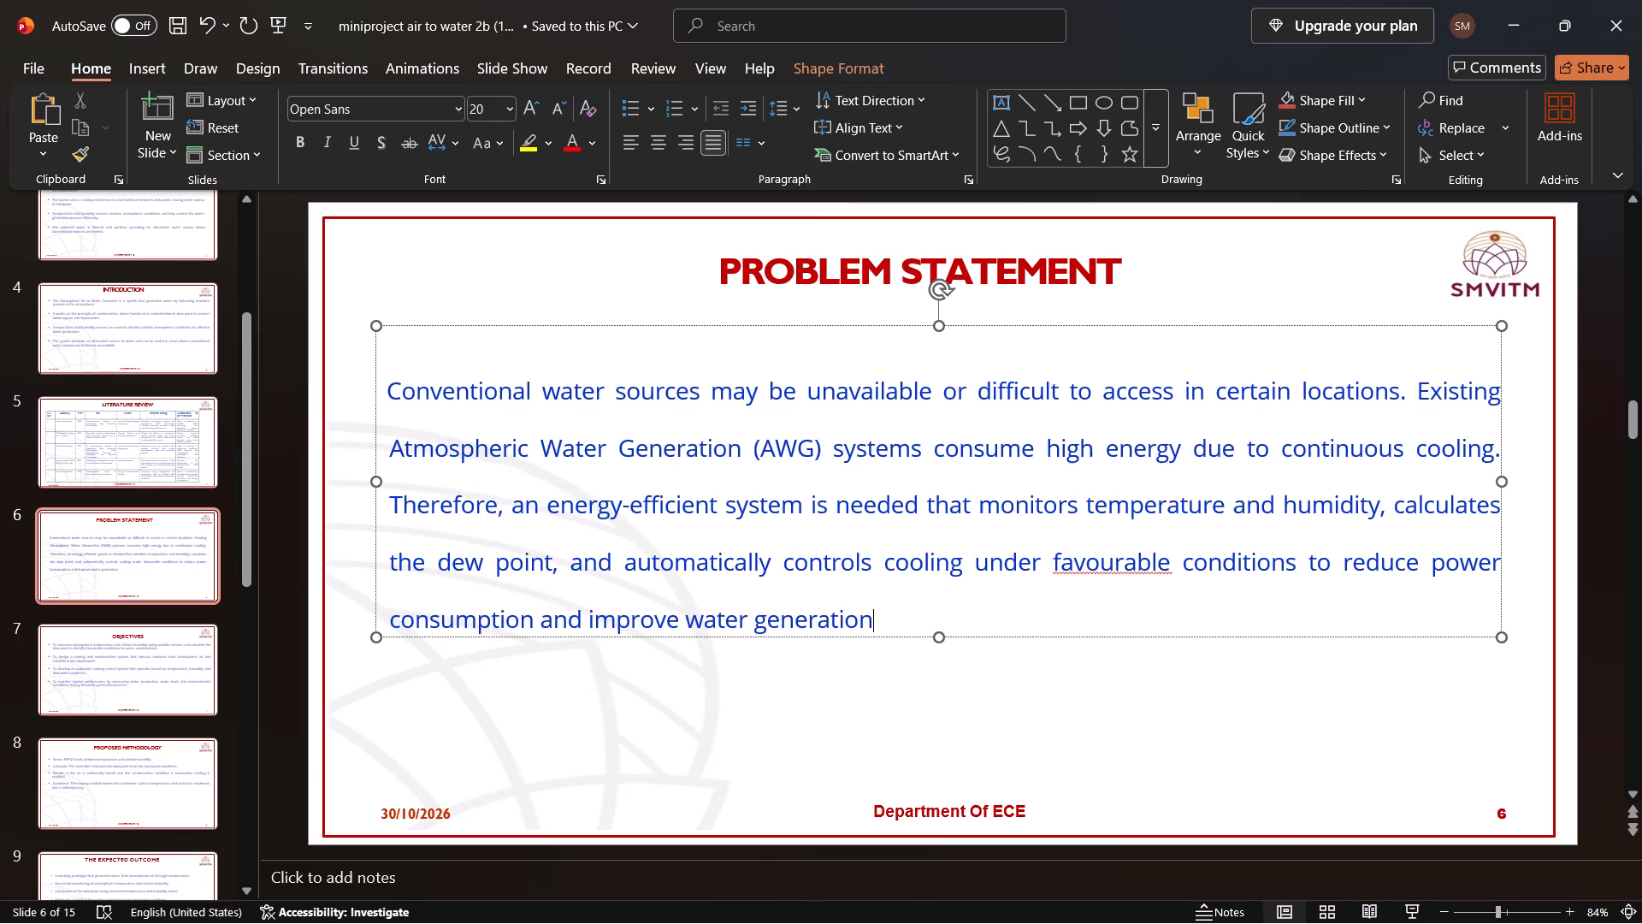
{"action": "left_click", "coordinate": [966, 718]}
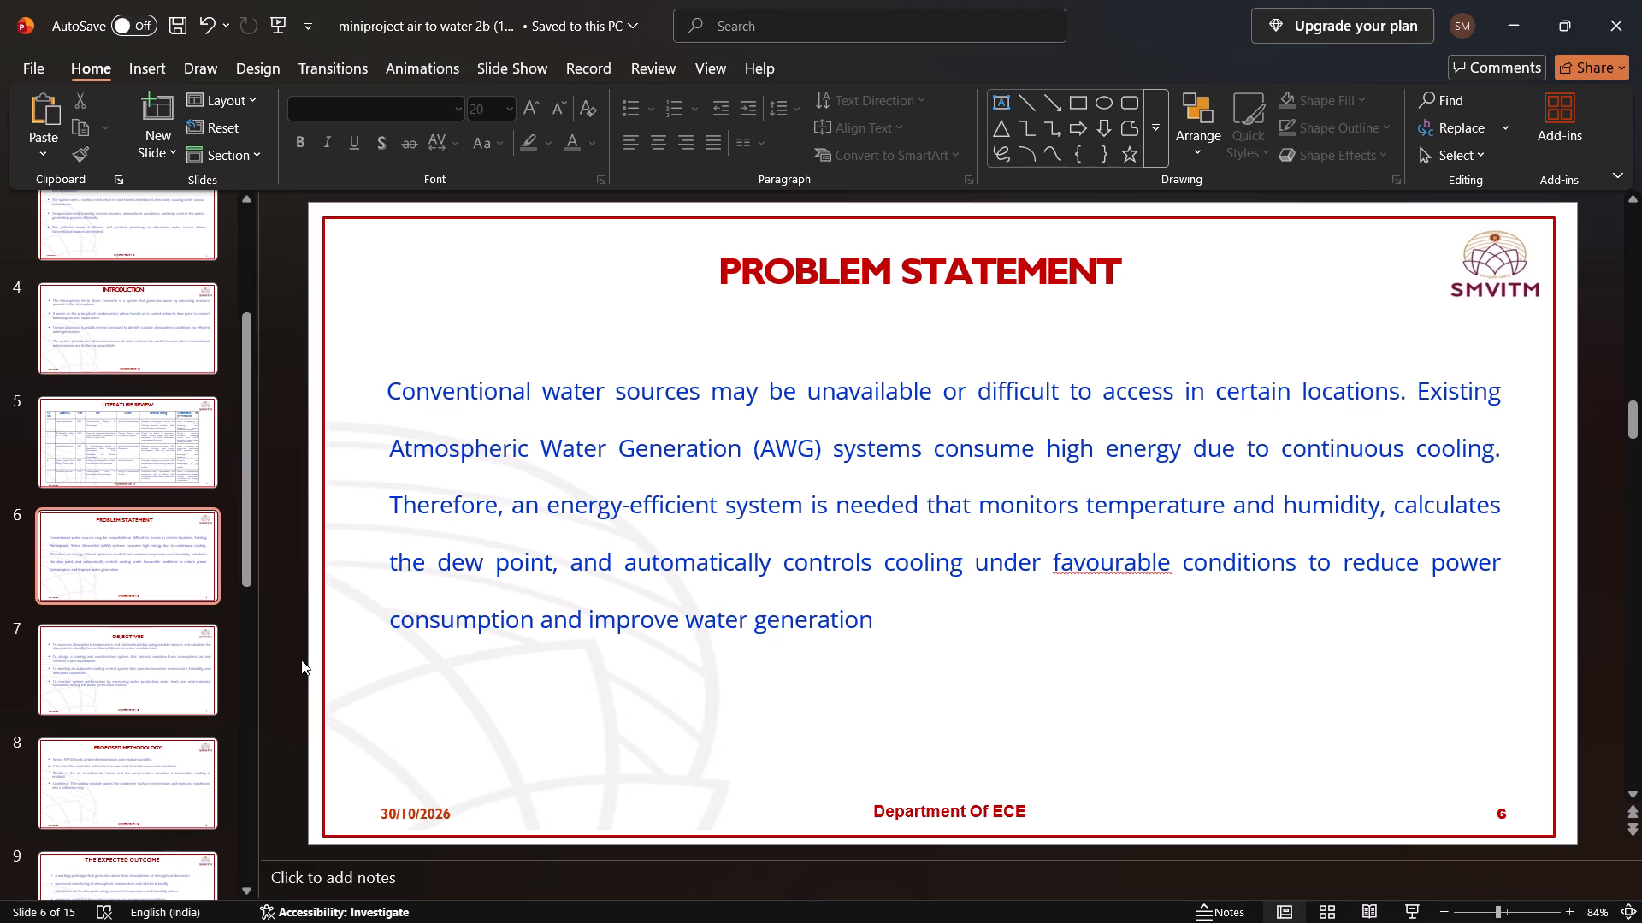
Go to the Objectives slide.
{"action": "left_click", "coordinate": [180, 638]}
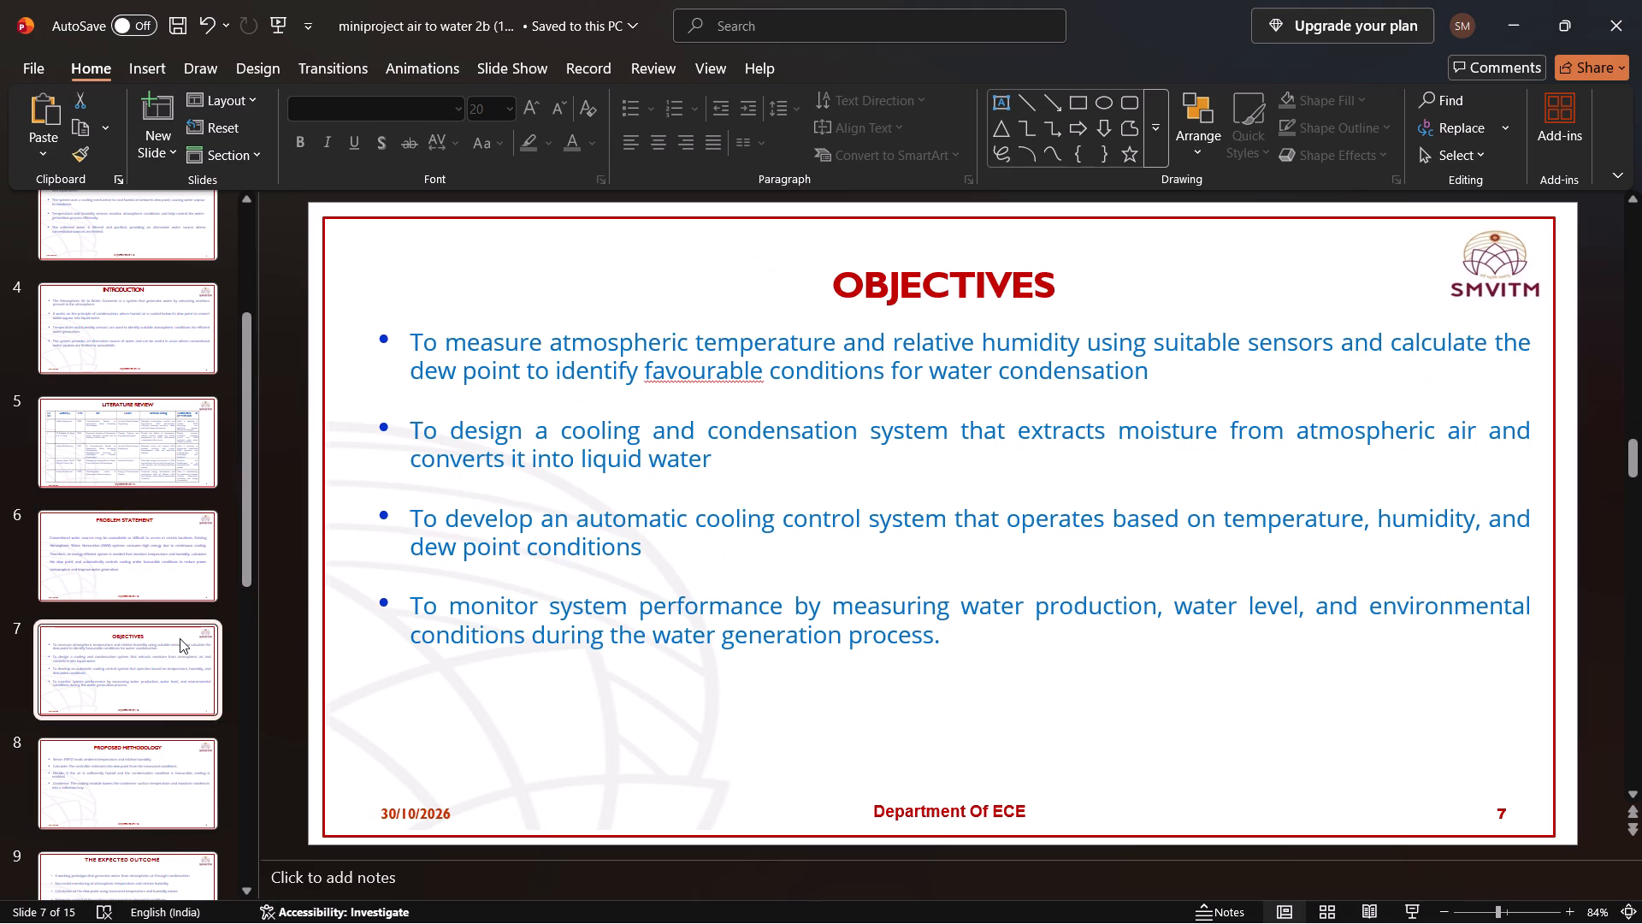
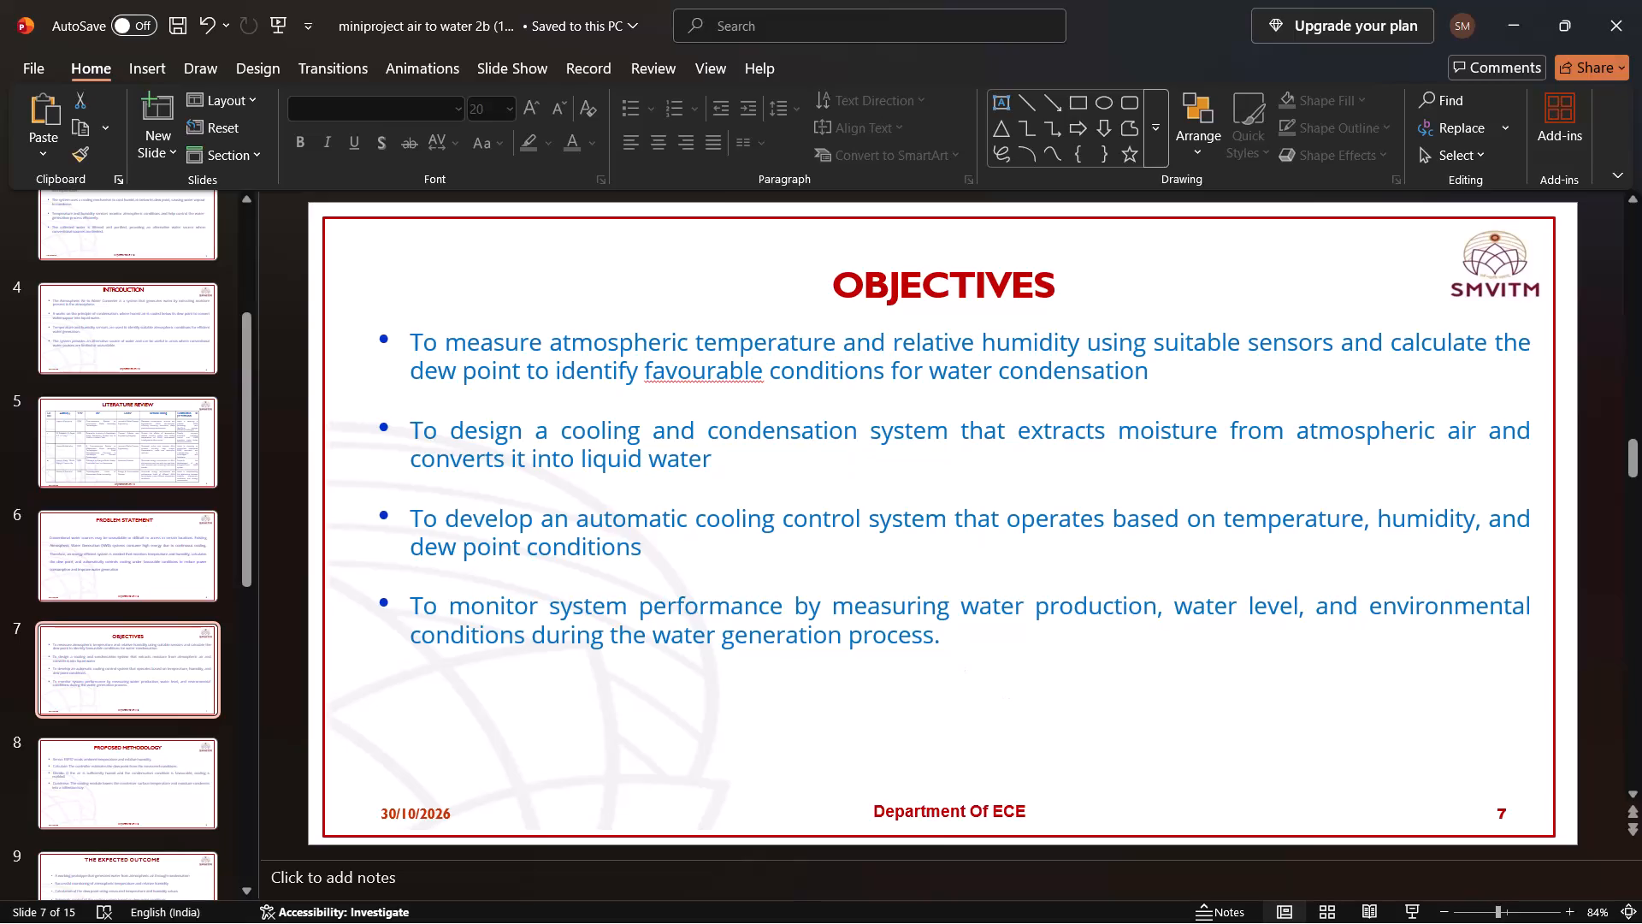
Replace all the bullet text on the Objectives slide with the copied, shorter set of objectives.
{"action": "double_click", "coordinate": [956, 633]}
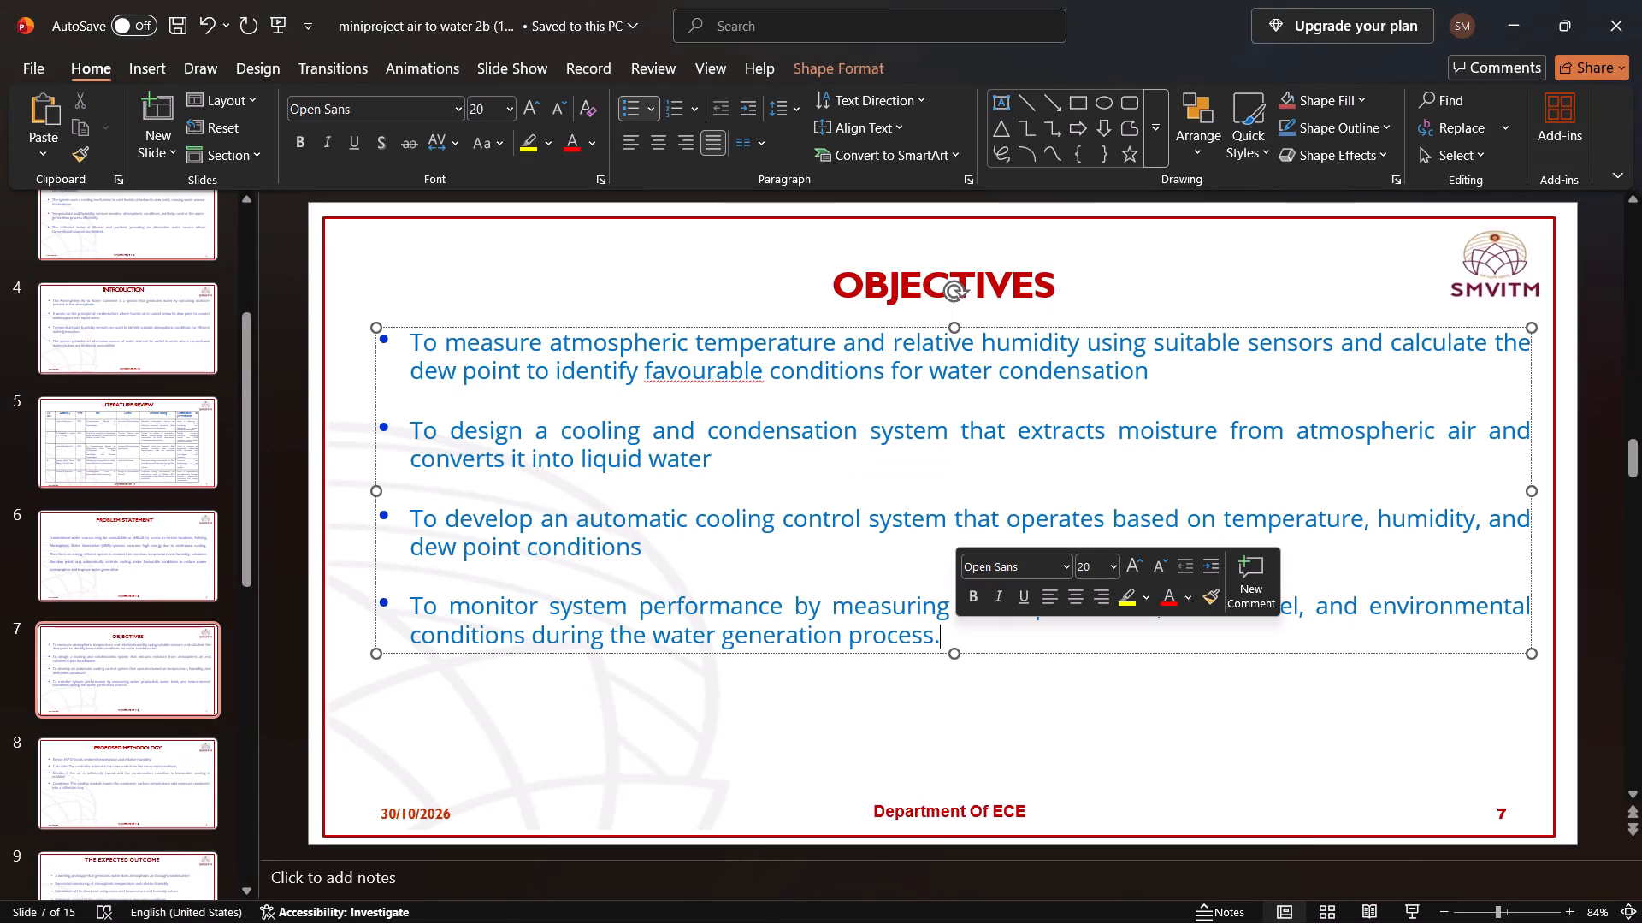
{"action": "key", "text": "ctrl+a"}
{"action": "key", "text": "Delete"}
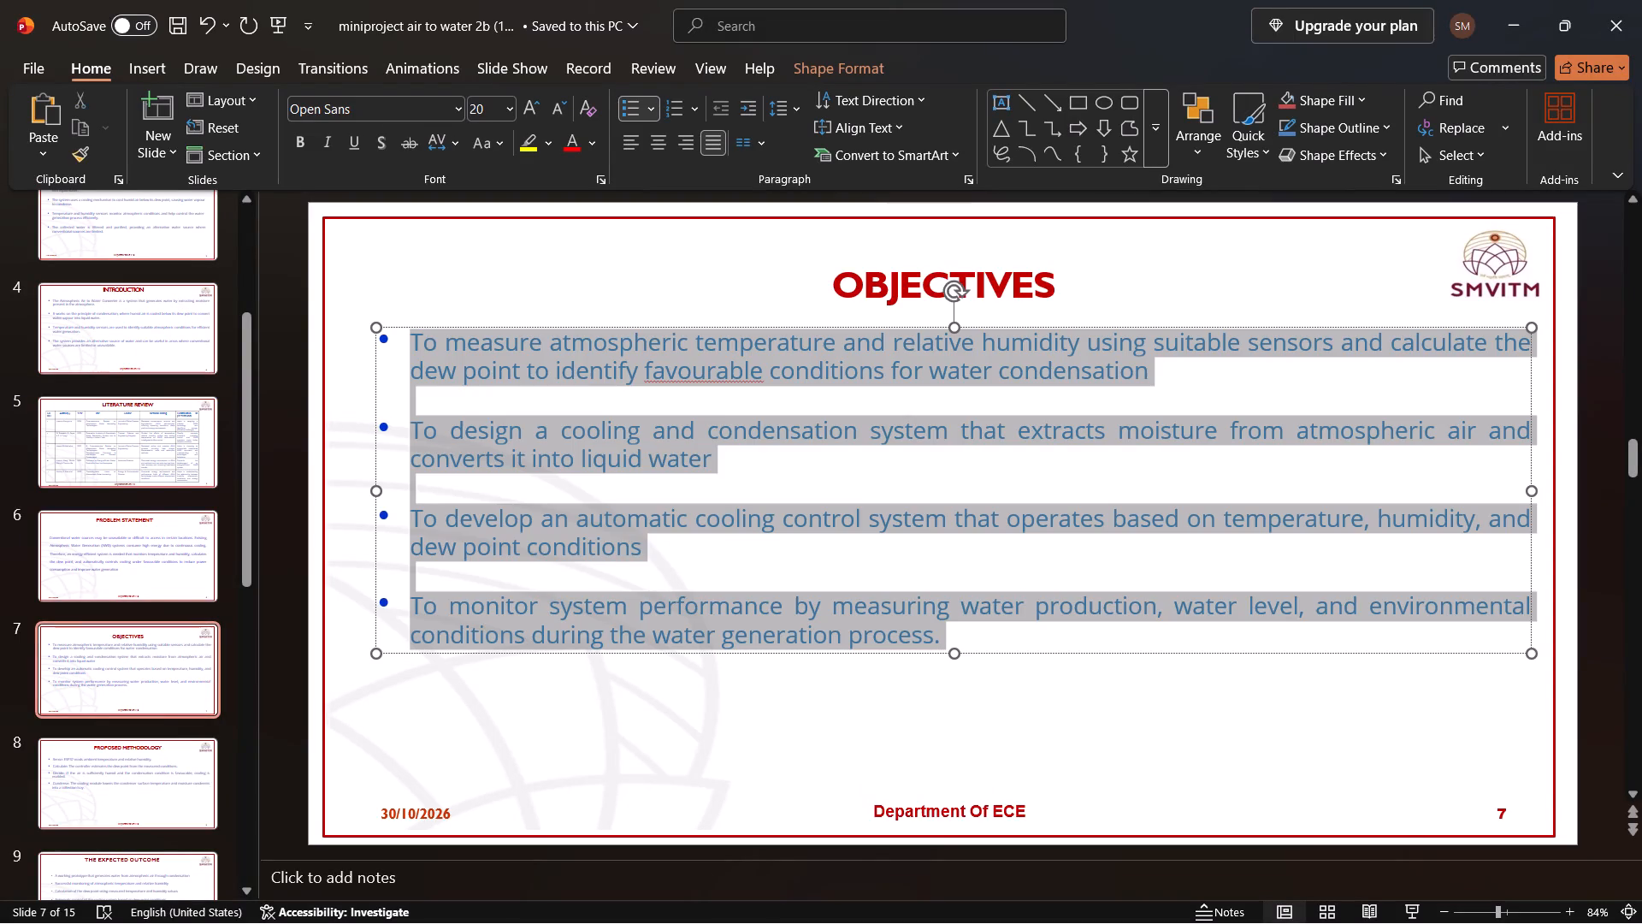
{"action": "key", "text": "ctrl+v"}
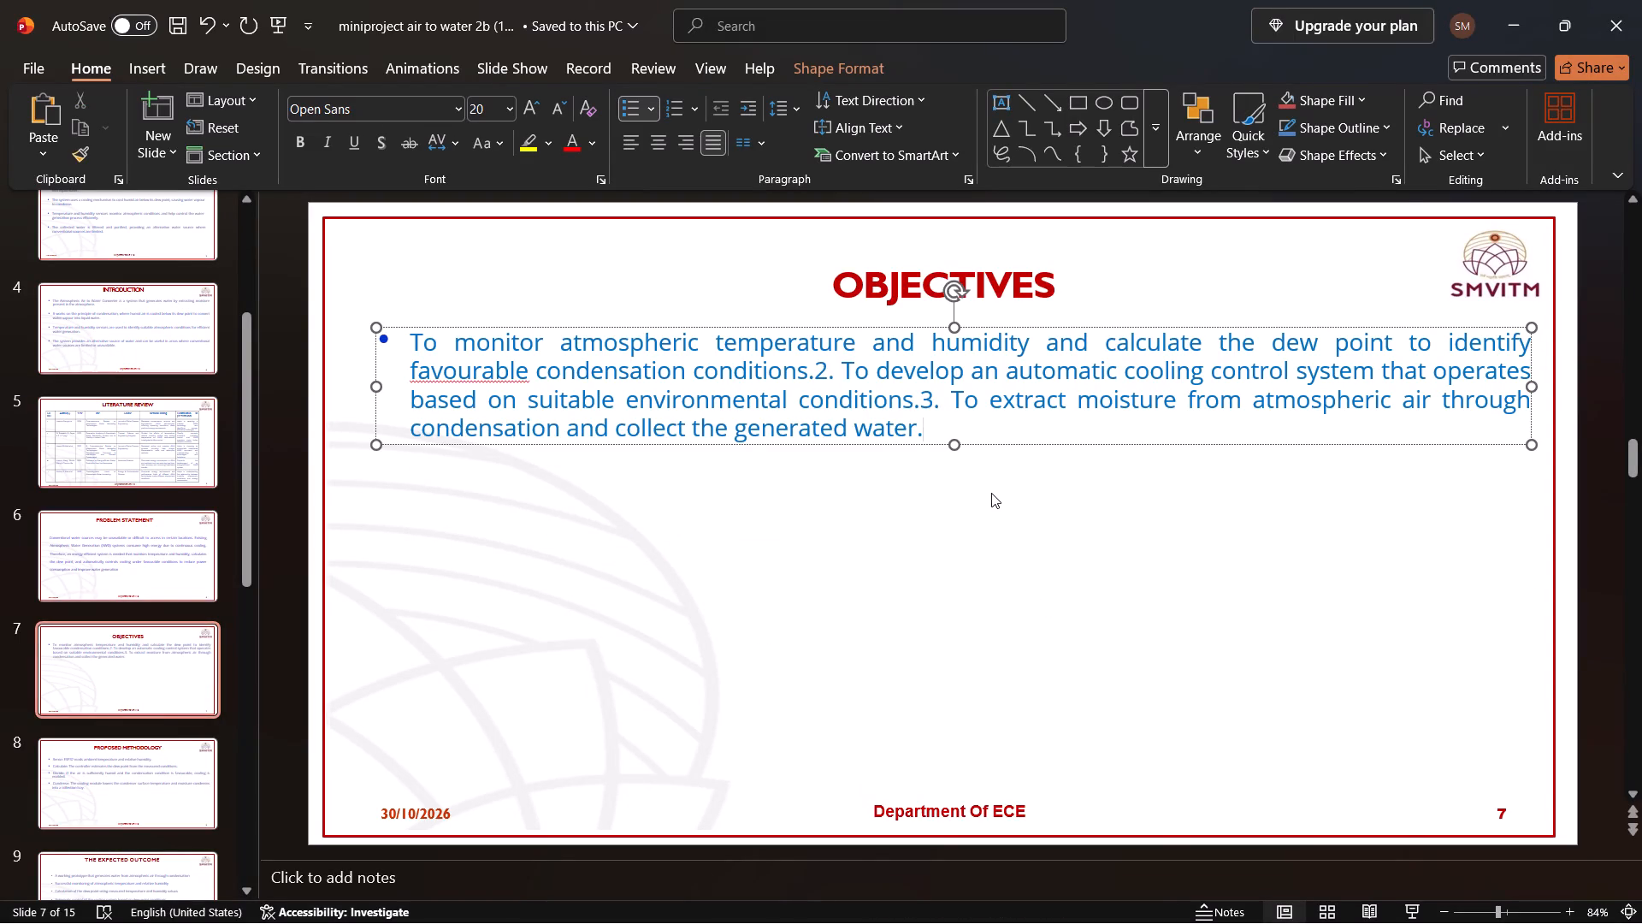
Remove the period and "2." before "To develop an automatic cooling control system" and make it a separate bullet after a blank line.
{"action": "left_click", "coordinate": [817, 370]}
{"action": "key", "text": "BackSpace"}
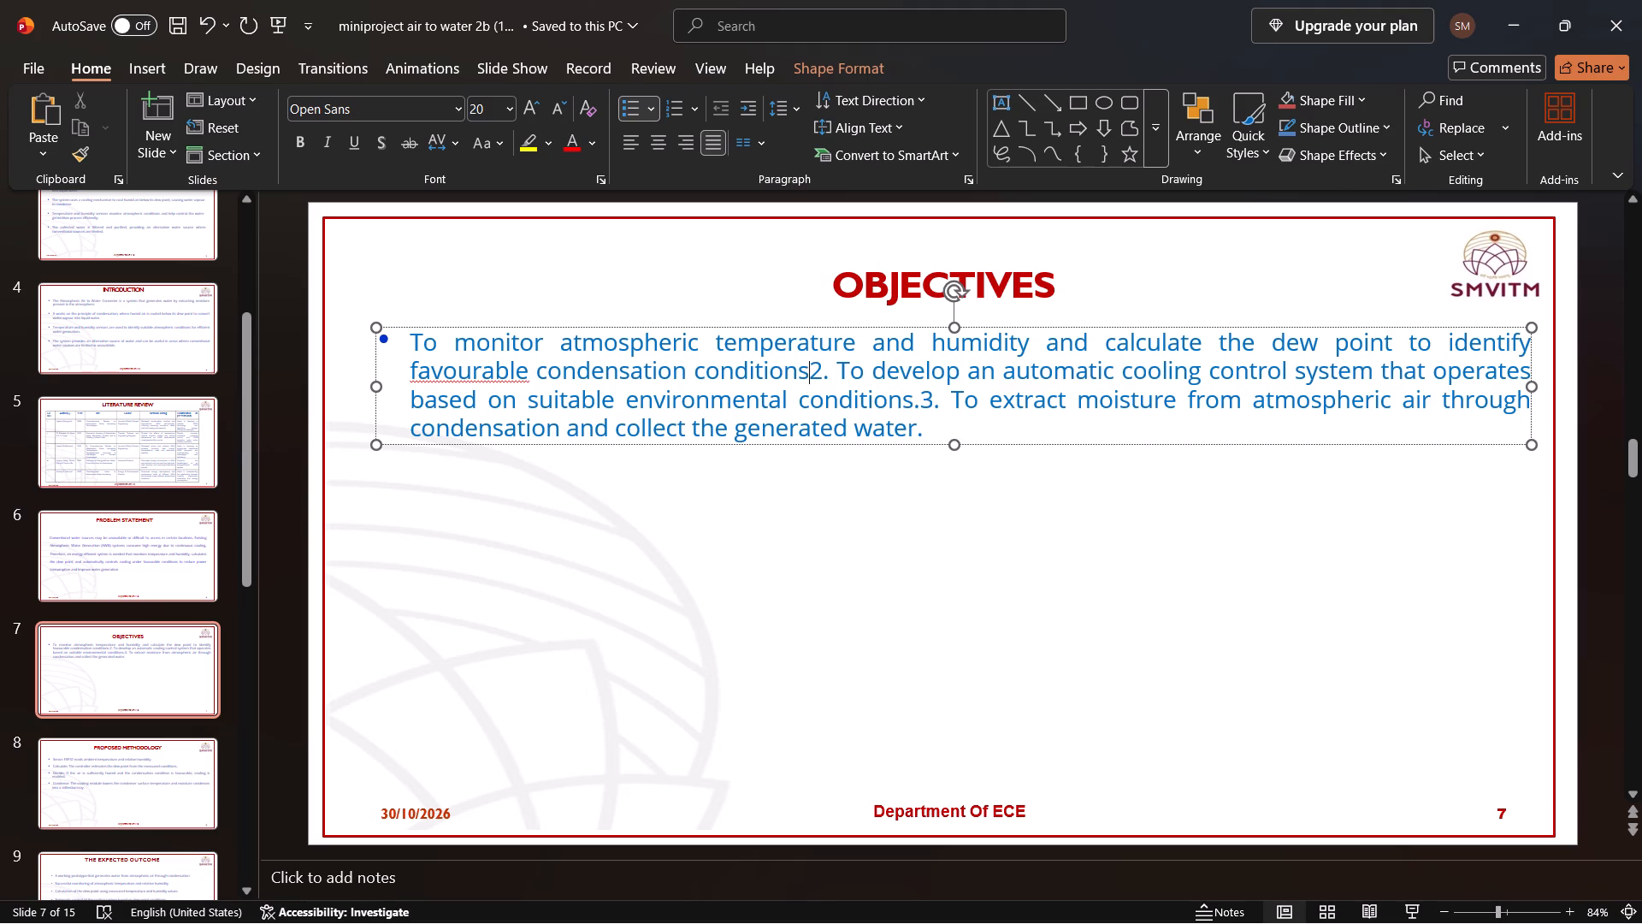
{"action": "key", "text": "Right"}
{"action": "key", "text": "Right"}
{"action": "key", "text": "Right"}
{"action": "key", "text": "BackSpace"}
{"action": "key", "text": "BackSpace"}
{"action": "key", "text": "BackSpace"}
{"action": "key", "text": "Return"}
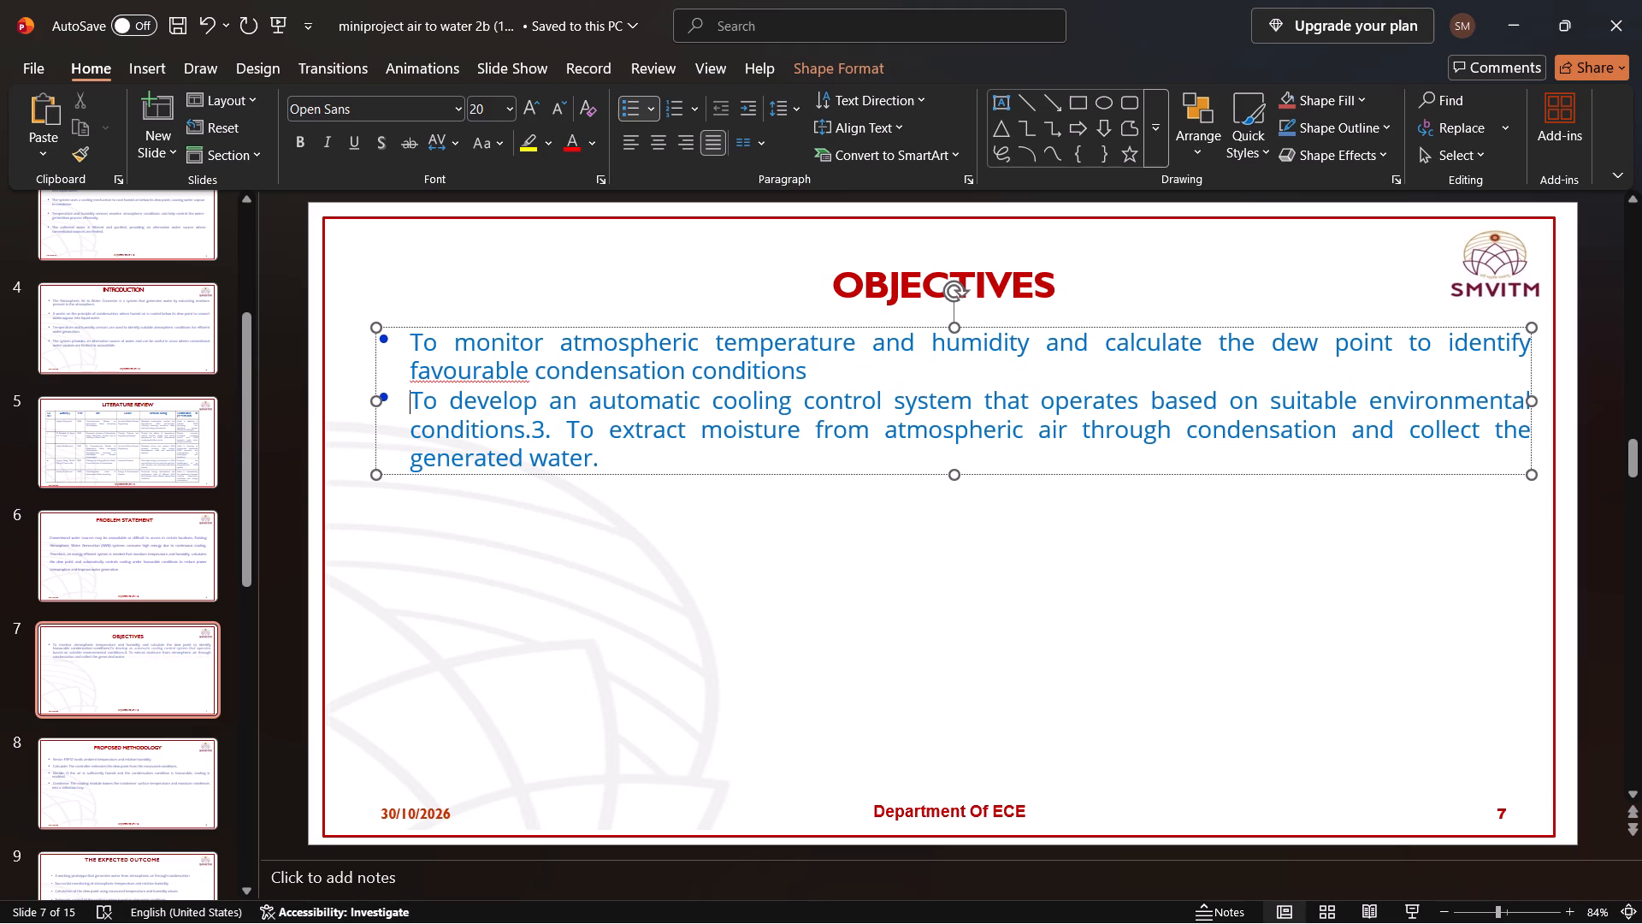
{"action": "key", "text": "Return"}
Remove the period and "3." before "To extract moisture from atmospheric air", make it a separate bullet after a blank line, and deselect the text box.
{"action": "key", "text": "Right"}
{"action": "key", "text": "Right"}
{"action": "key", "text": "Right"}
{"action": "key", "text": "Right"}
{"action": "key", "text": "Right"}
{"action": "key", "text": "Right"}
{"action": "key", "text": "Right"}
{"action": "key", "text": "Right"}
{"action": "key", "text": "Right"}
{"action": "key", "text": "Right"}
{"action": "key", "text": "Right"}
{"action": "key", "text": "Right"}
{"action": "key", "text": "Right"}
{"action": "key", "text": "Right"}
{"action": "key", "text": "Right"}
{"action": "key", "text": "Right"}
{"action": "key", "text": "Right"}
{"action": "key", "text": "Right"}
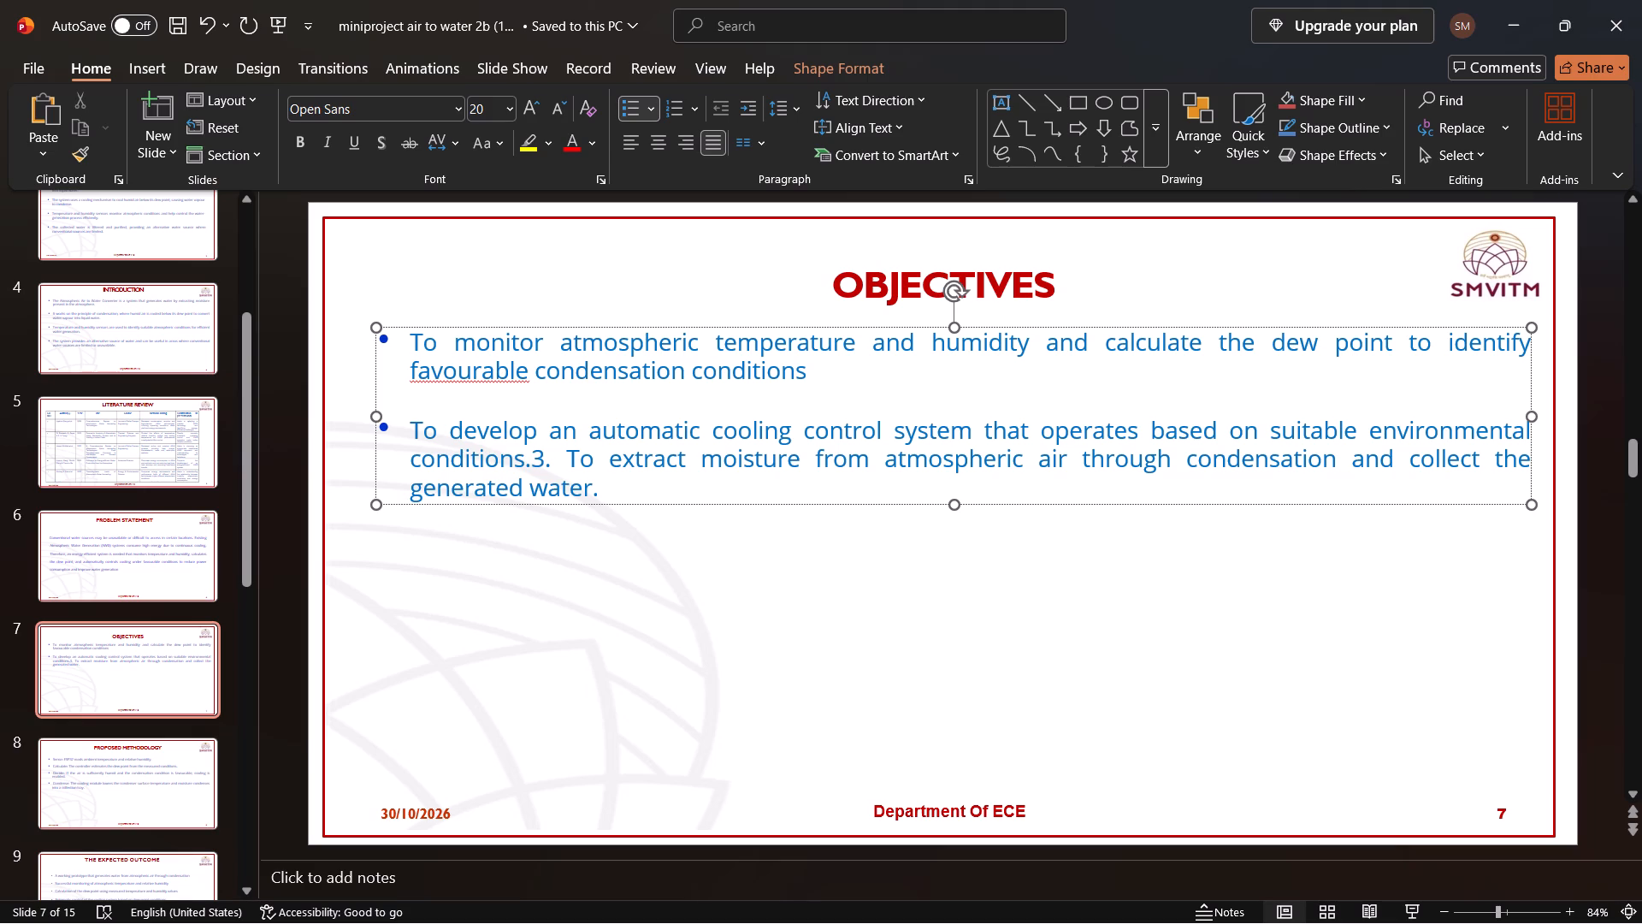
{"action": "key", "text": "Down"}
{"action": "key", "text": "Down"}
{"action": "key", "text": "Left"}
{"action": "key", "text": "Up"}
{"action": "key", "text": "Left"}
{"action": "key", "text": "Left"}
{"action": "key", "text": "Left"}
{"action": "key", "text": "Right"}
{"action": "key", "text": "BackSpace"}
{"action": "key", "text": "BackSpace"}
{"action": "key", "text": "BackSpace"}
{"action": "key", "text": "BackSpace"}
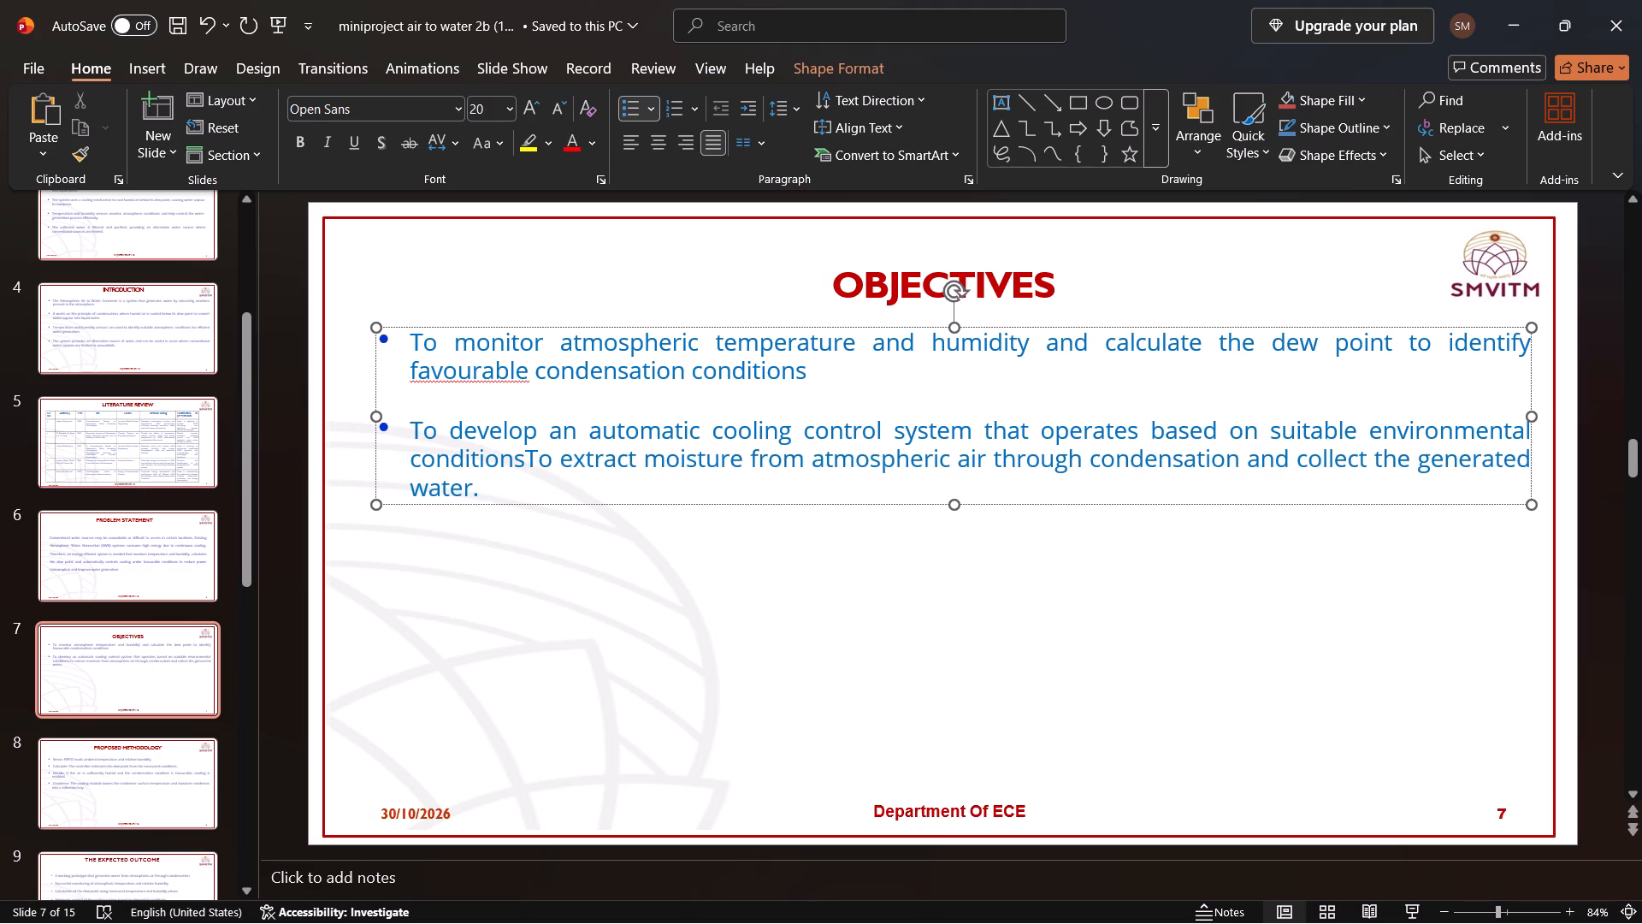
{"action": "key", "text": "Return"}
{"action": "key", "text": "Return"}
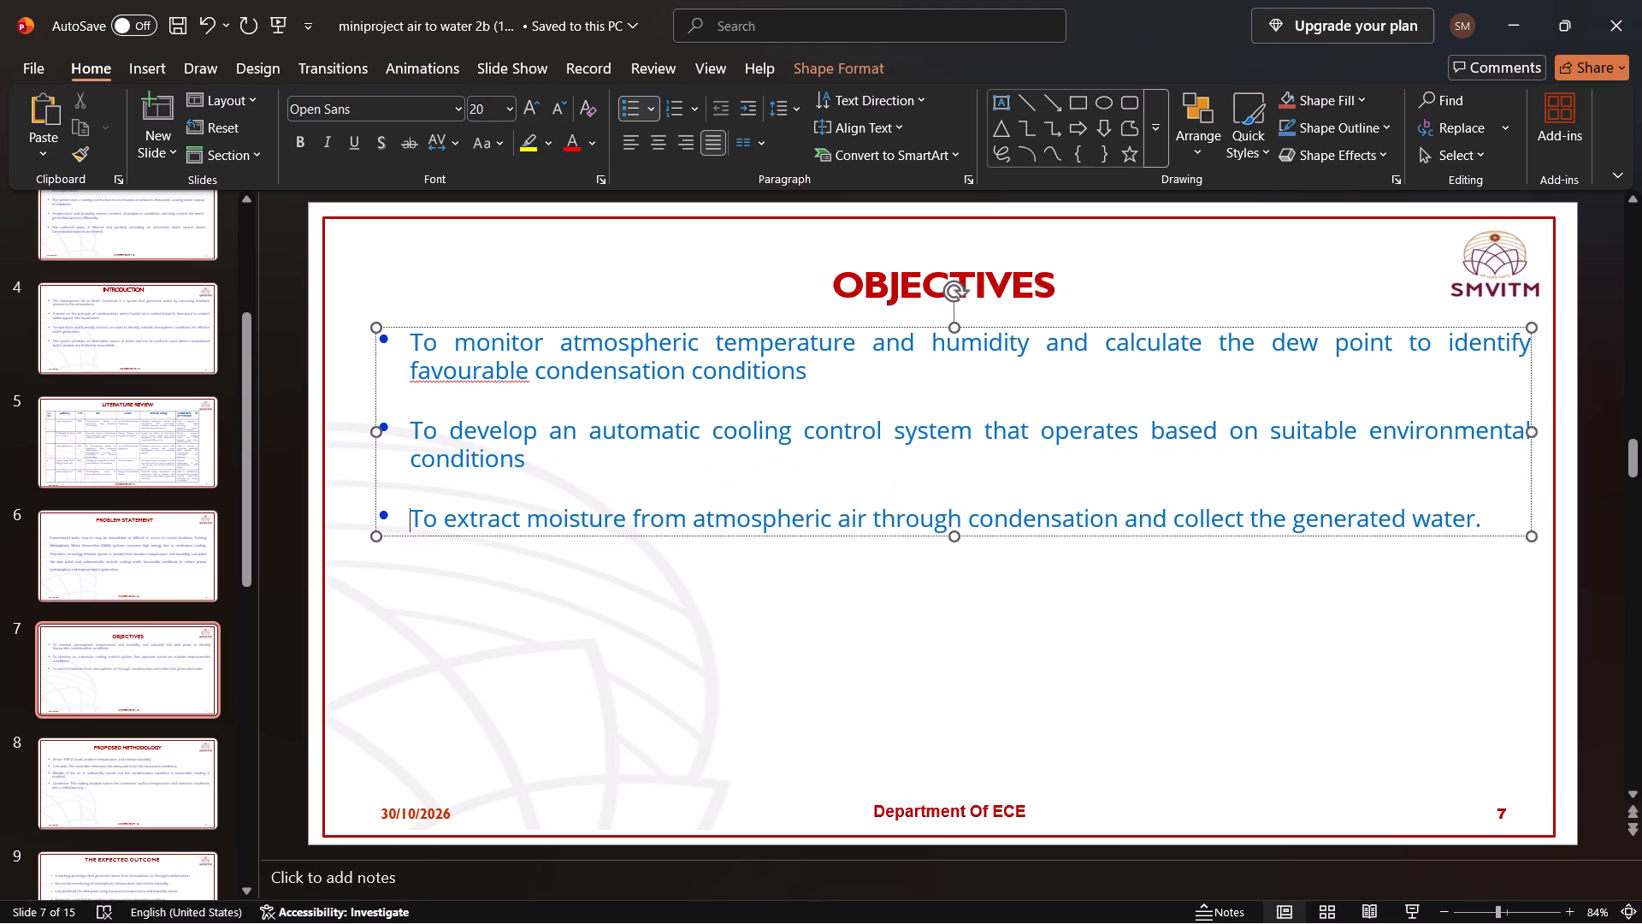
{"action": "left_click", "coordinate": [1096, 495]}
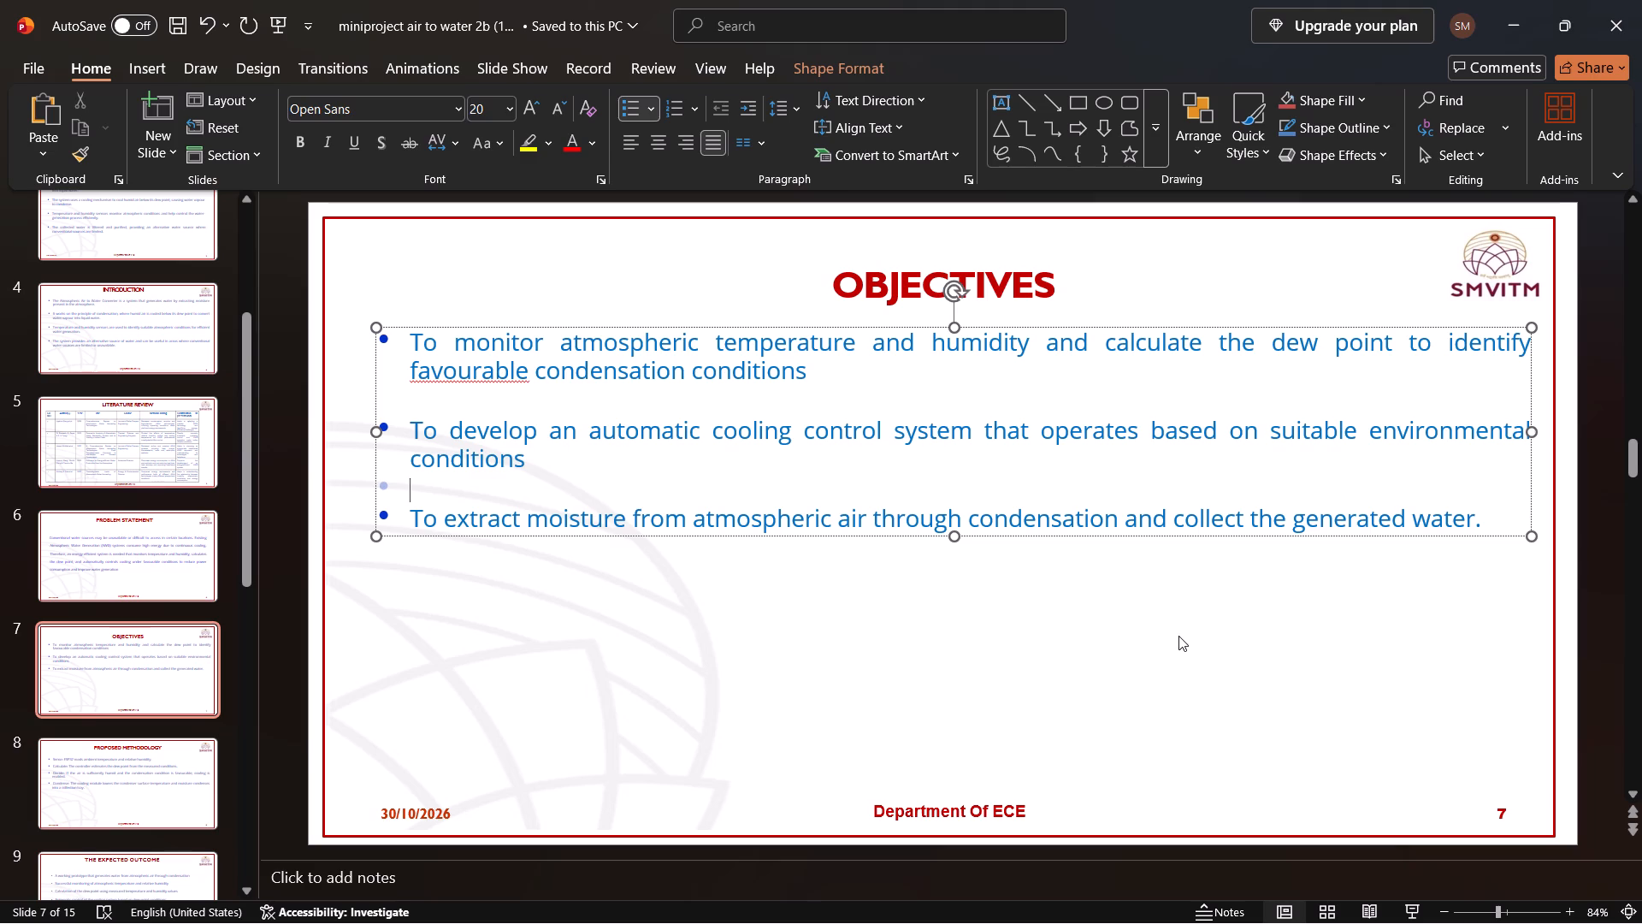
{"action": "double_click", "coordinate": [1178, 636]}
{"action": "left_click", "coordinate": [1121, 566]}
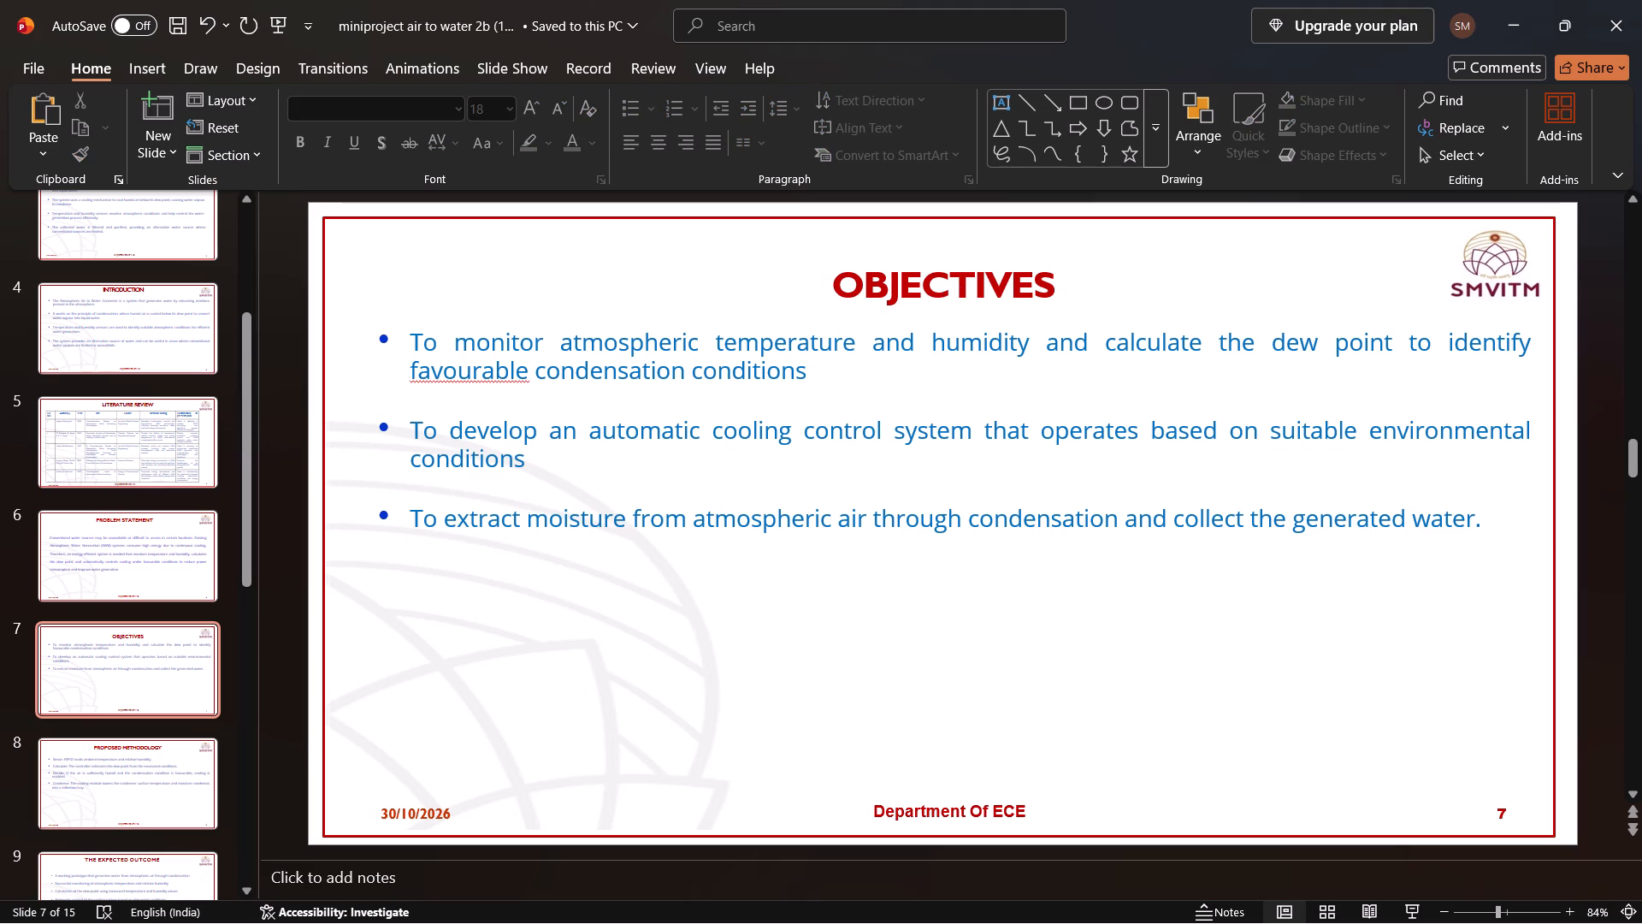
Move the objectives text box slightly down, away from the OBJECTIVES title.
{"action": "left_click", "coordinate": [518, 406]}
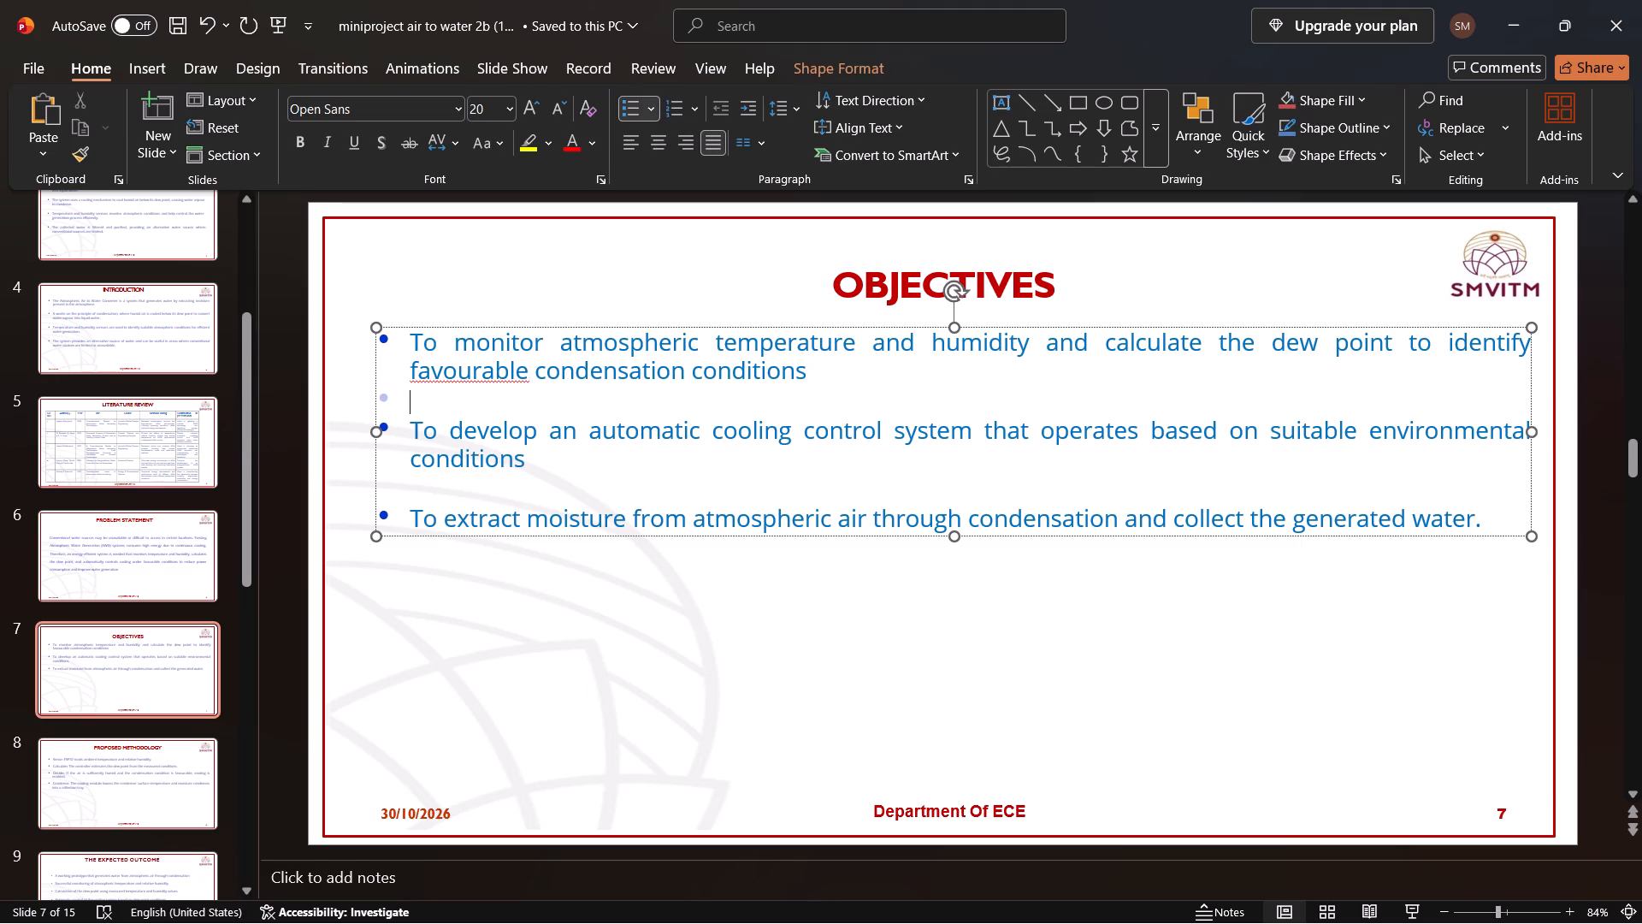
{"action": "left_click_drag", "start_coordinate": [856, 326], "coordinate": [853, 376]}
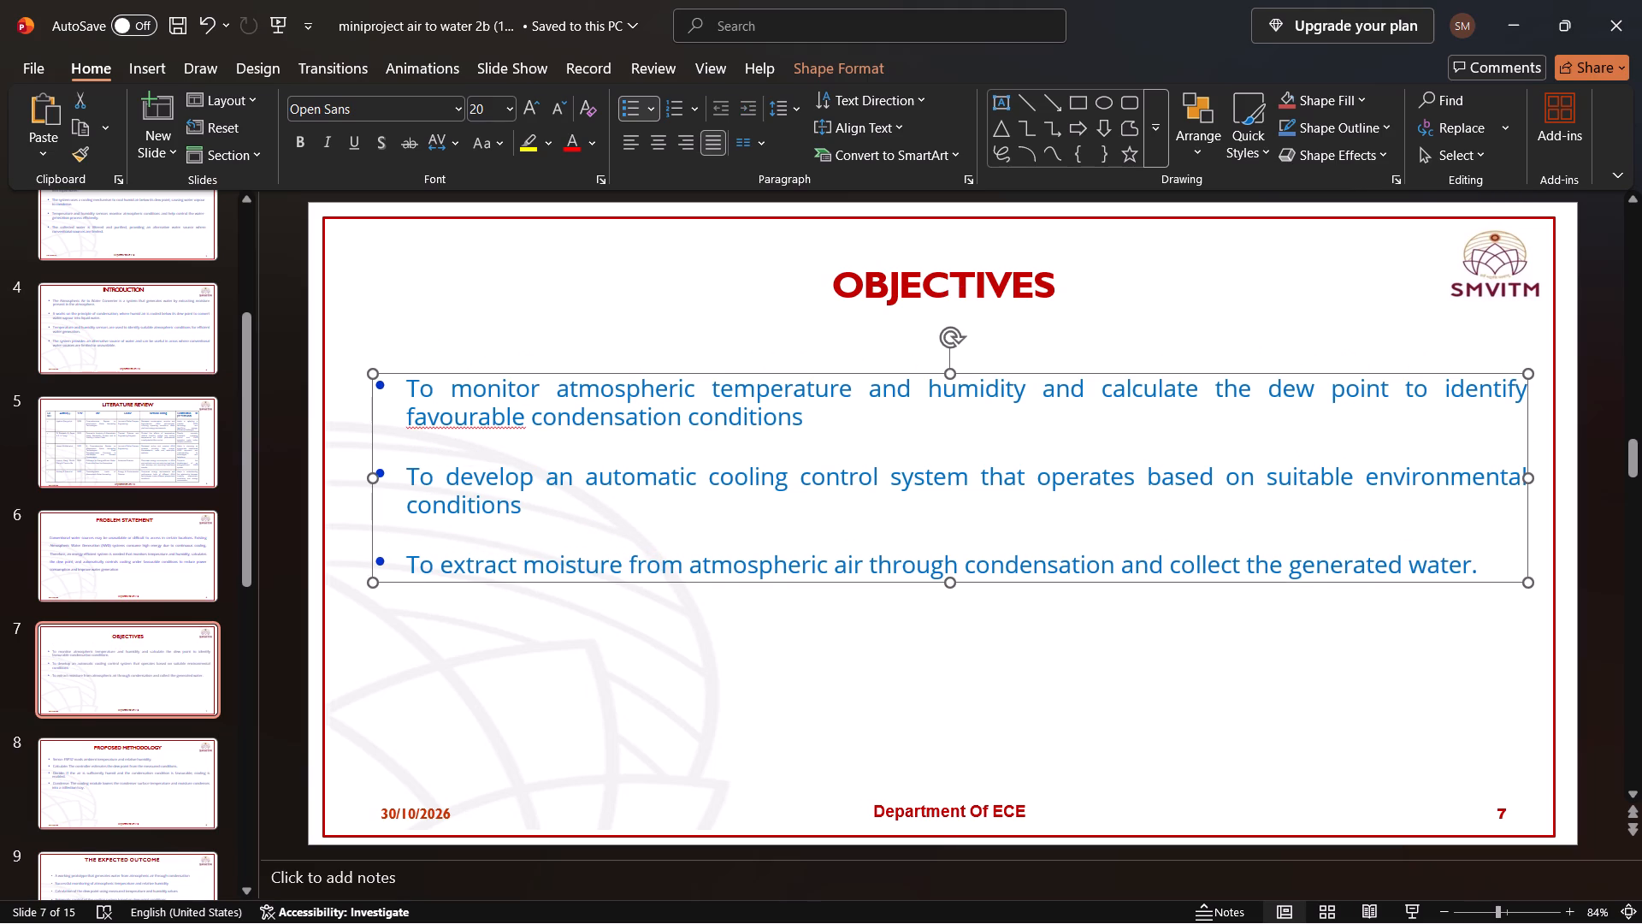
Justify all three objectives in the text box and deselect it.
{"action": "key", "text": "ctrl+a"}
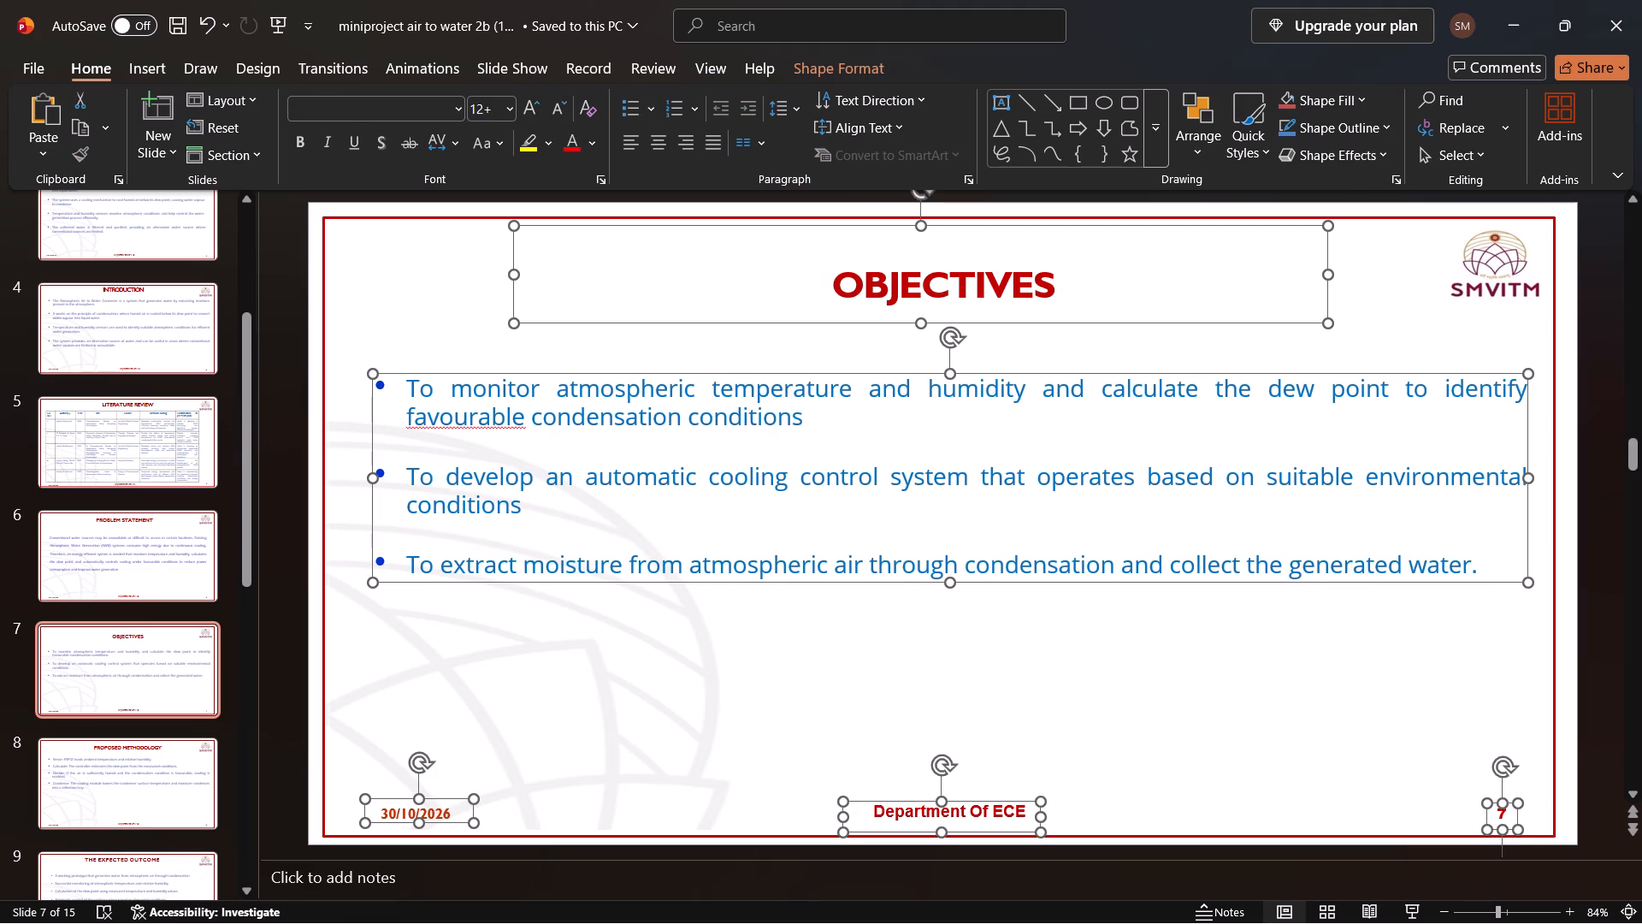
{"action": "left_click", "coordinate": [899, 562]}
{"action": "key", "text": "ctrl+a"}
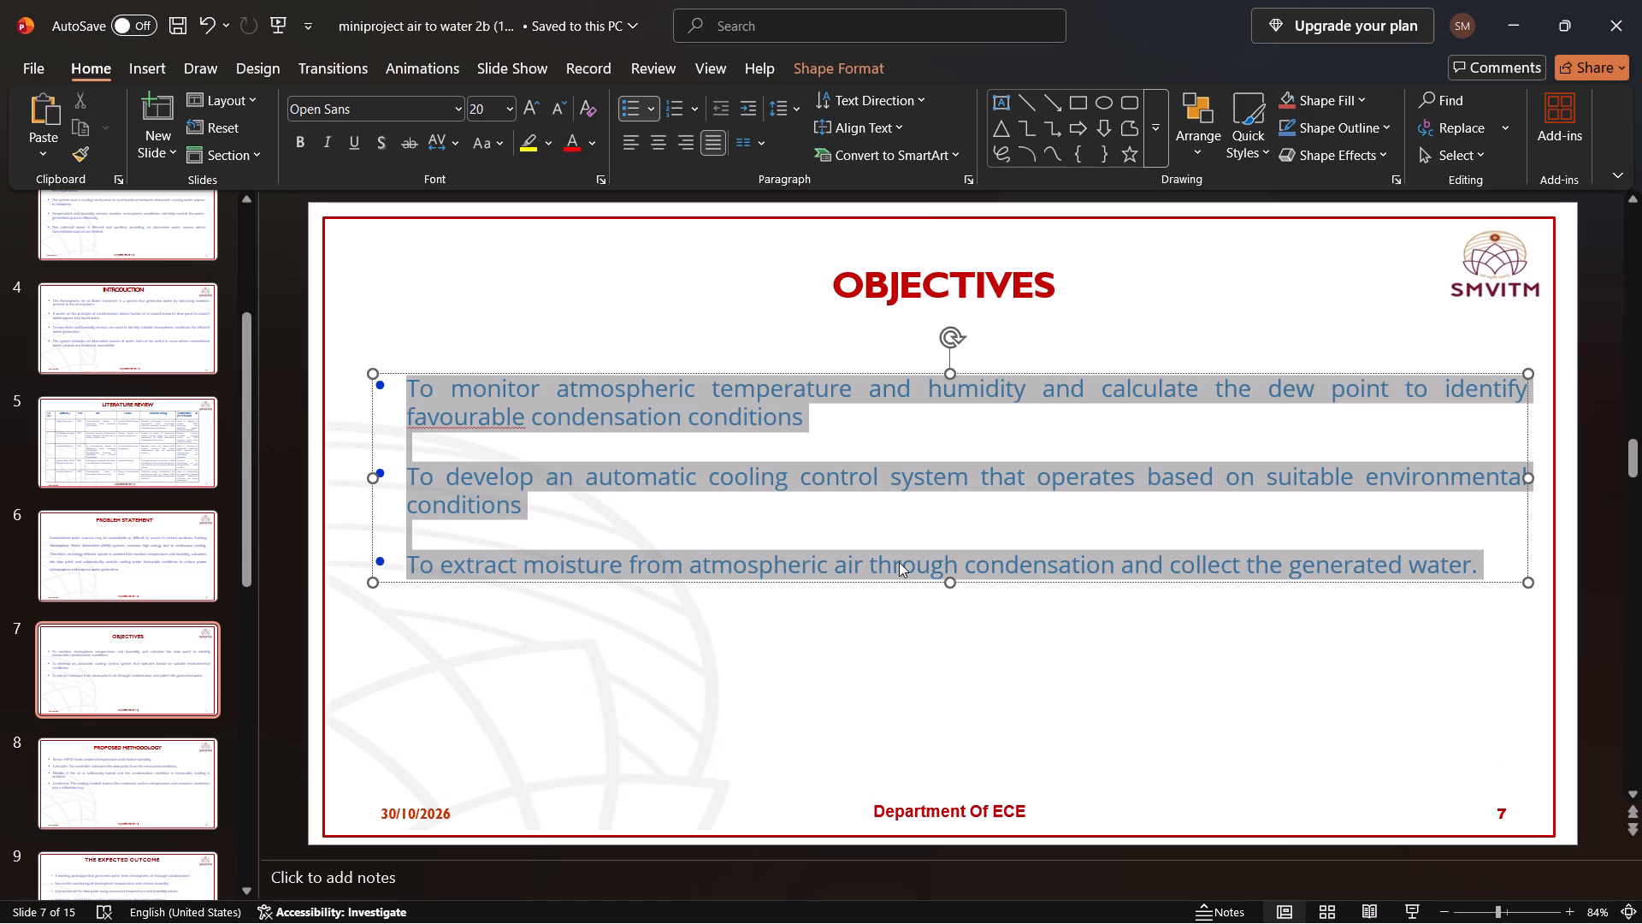
{"action": "key", "text": "ctrl+j"}
{"action": "key", "text": "ctrl+j"}
{"action": "key", "text": "ctrl+j"}
{"action": "key", "text": "ctrl+j"}
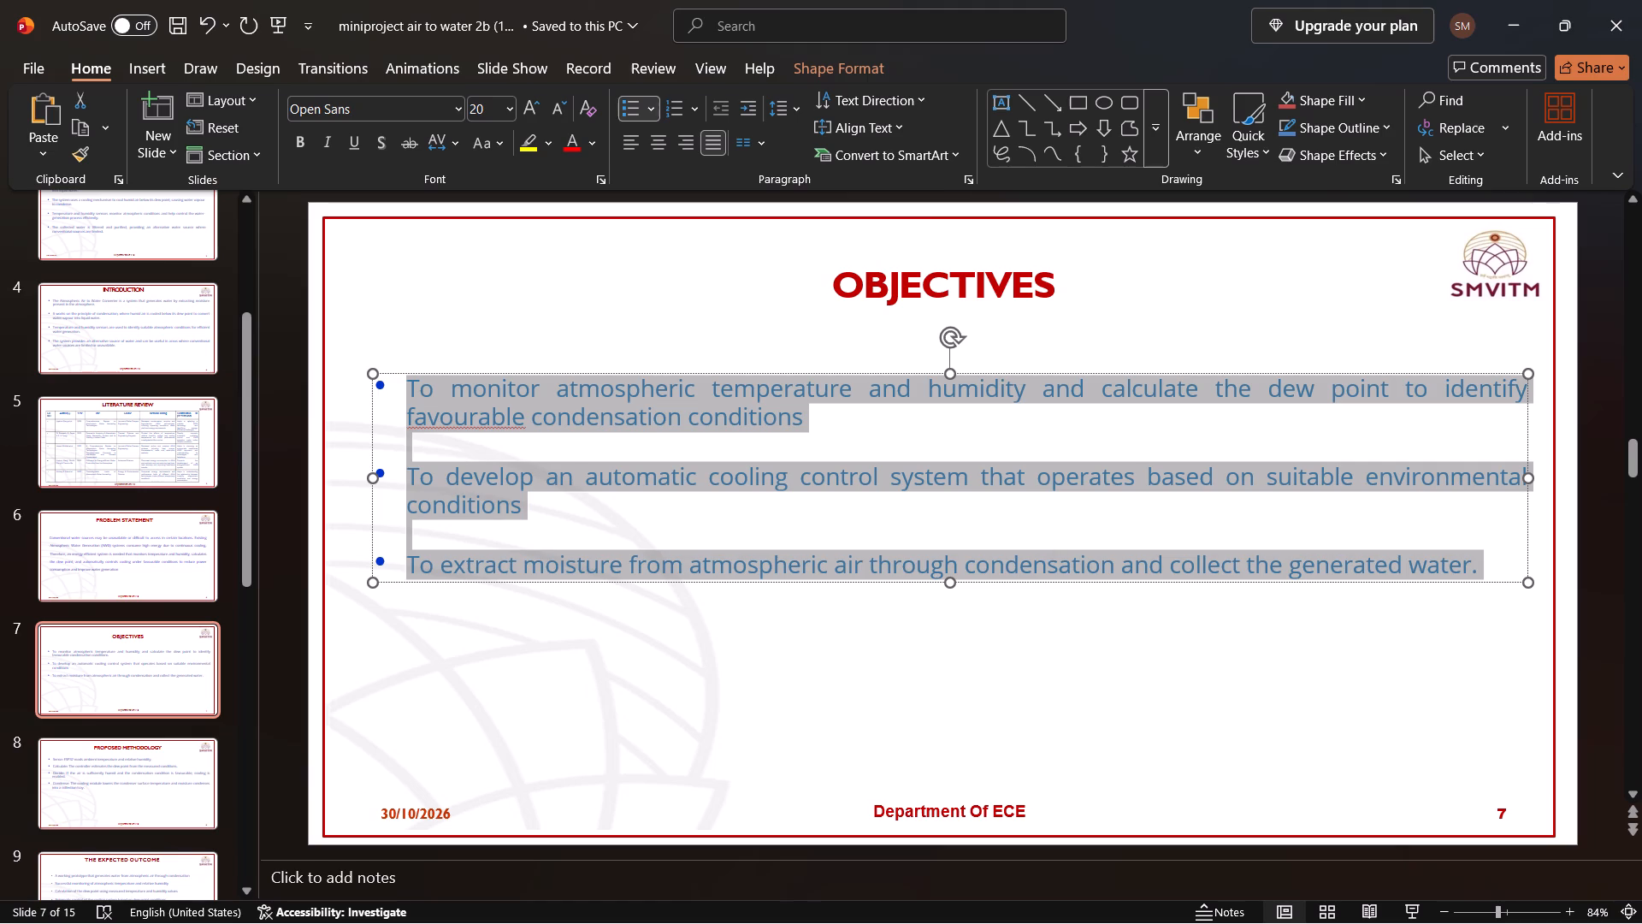
{"action": "left_click", "coordinate": [863, 524]}
{"action": "left_click", "coordinate": [883, 604]}
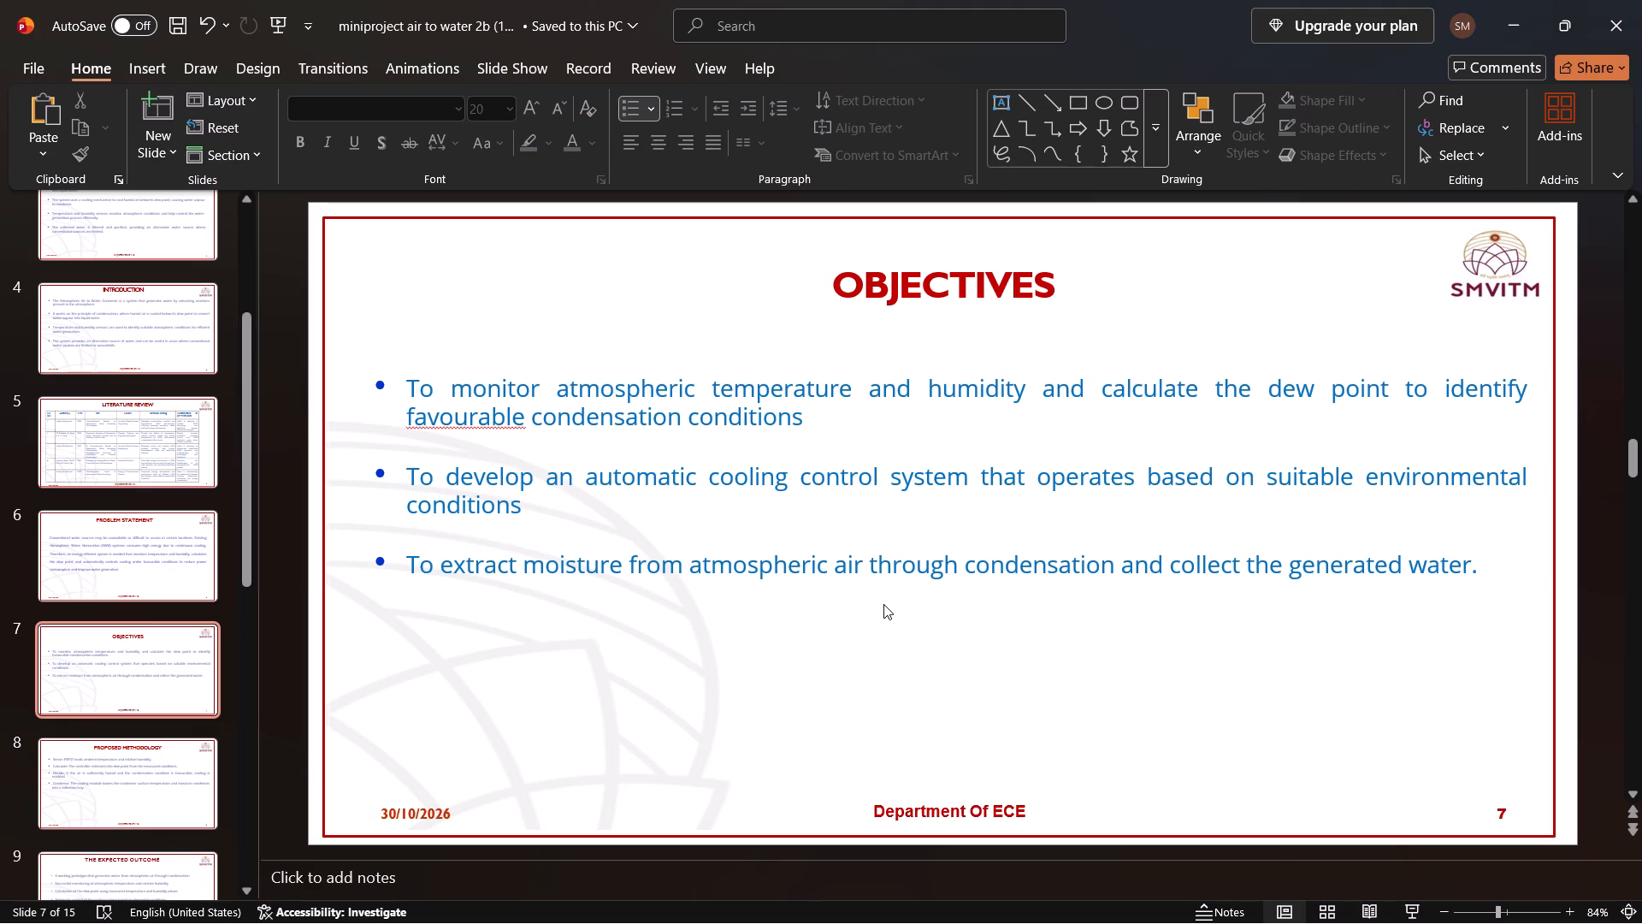
On the Hardware Details slide, delete the "Power supply and connecting wires" bullet and the blank line above it.
{"action": "left_click", "coordinate": [174, 758]}
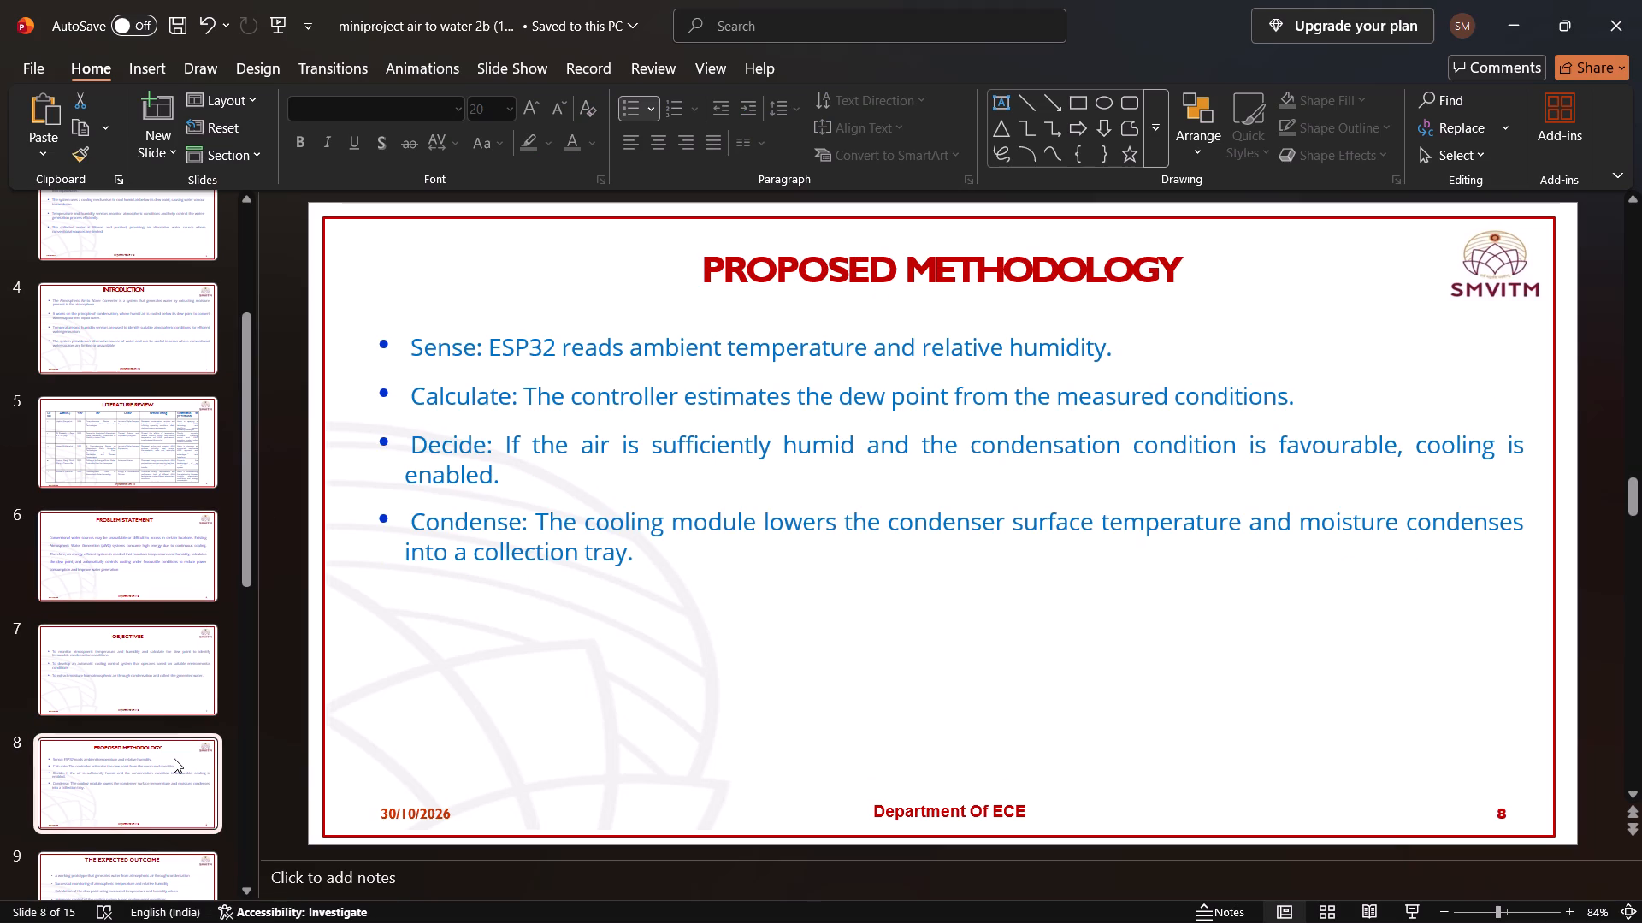
{"action": "left_click", "coordinate": [168, 869]}
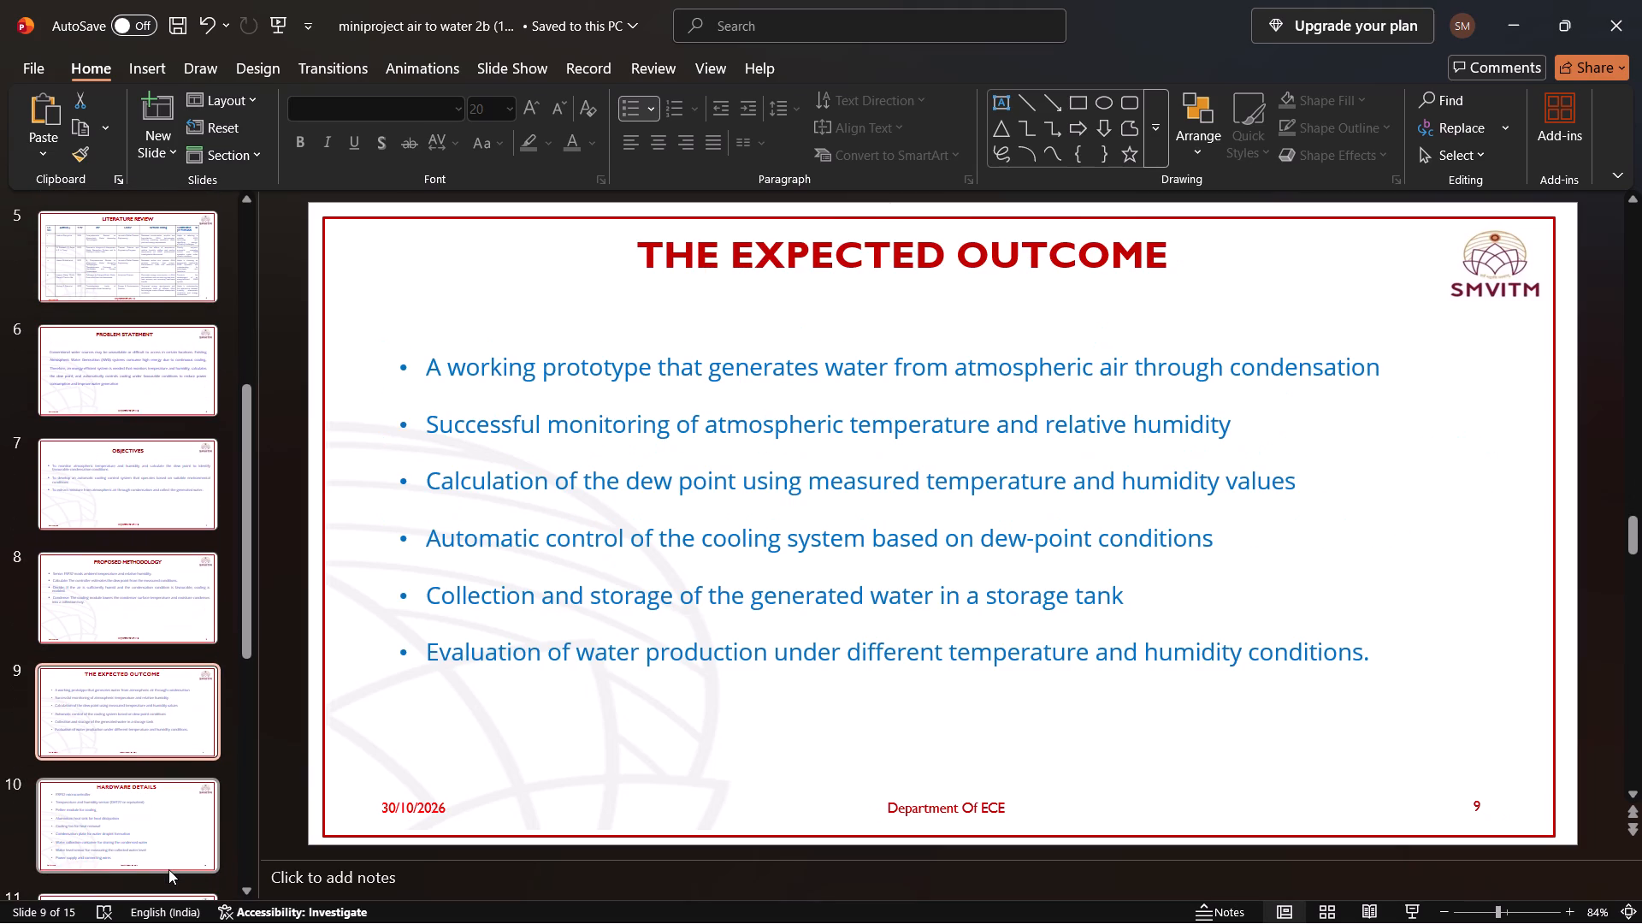
{"action": "scroll", "coordinate": [168, 869], "scroll_direction": "down", "scroll_amount": 1}
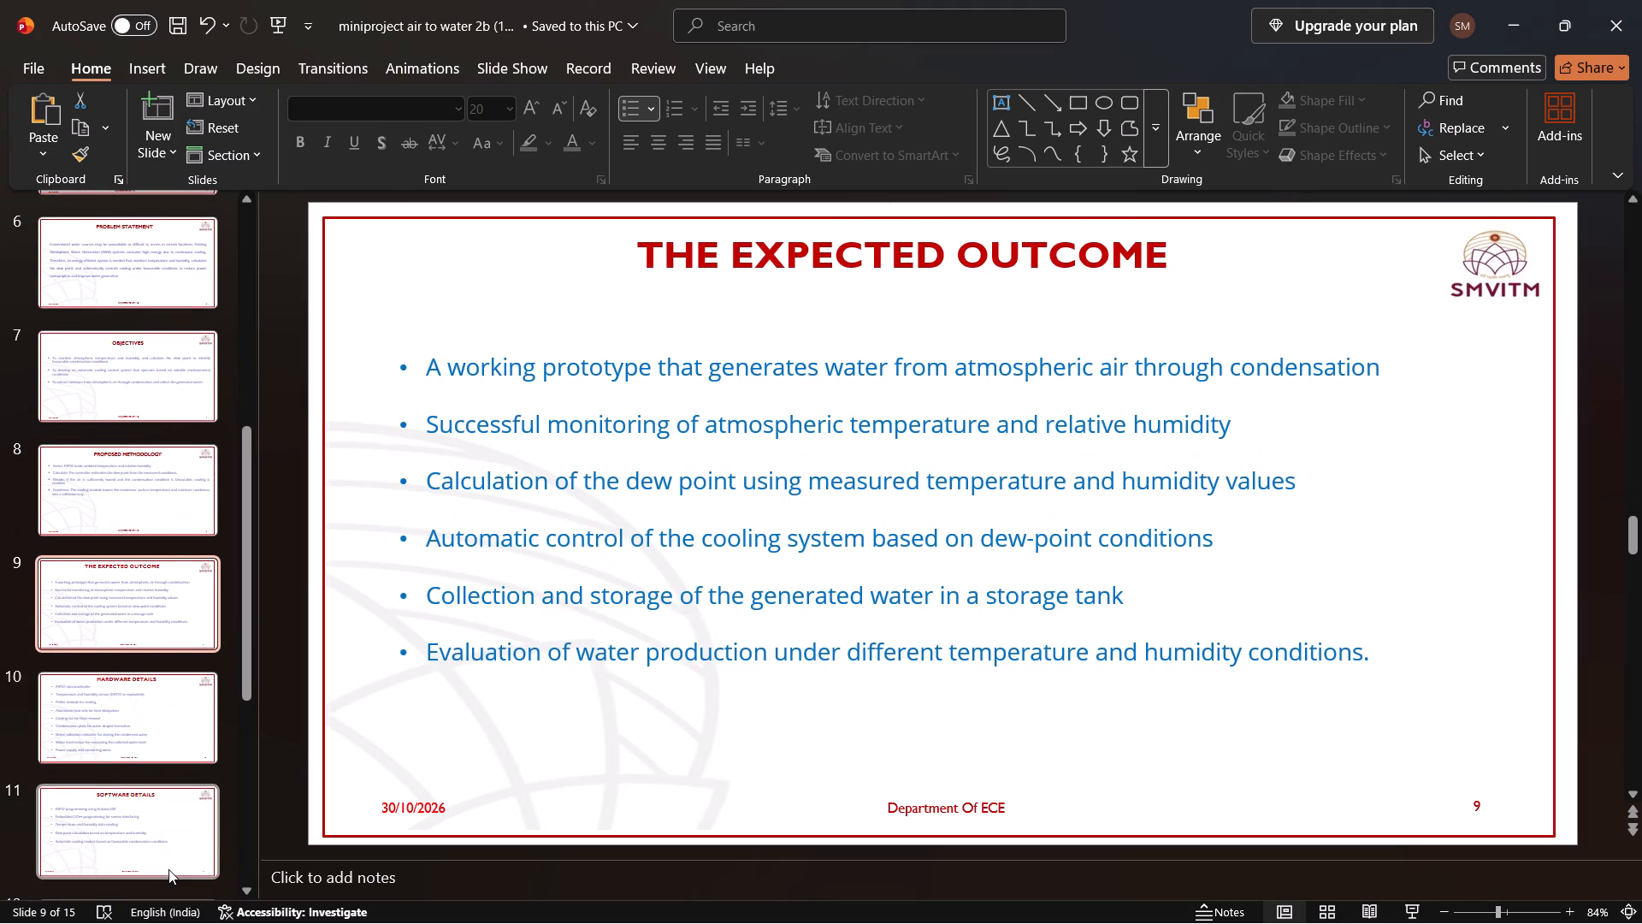
{"action": "left_click", "coordinate": [168, 727]}
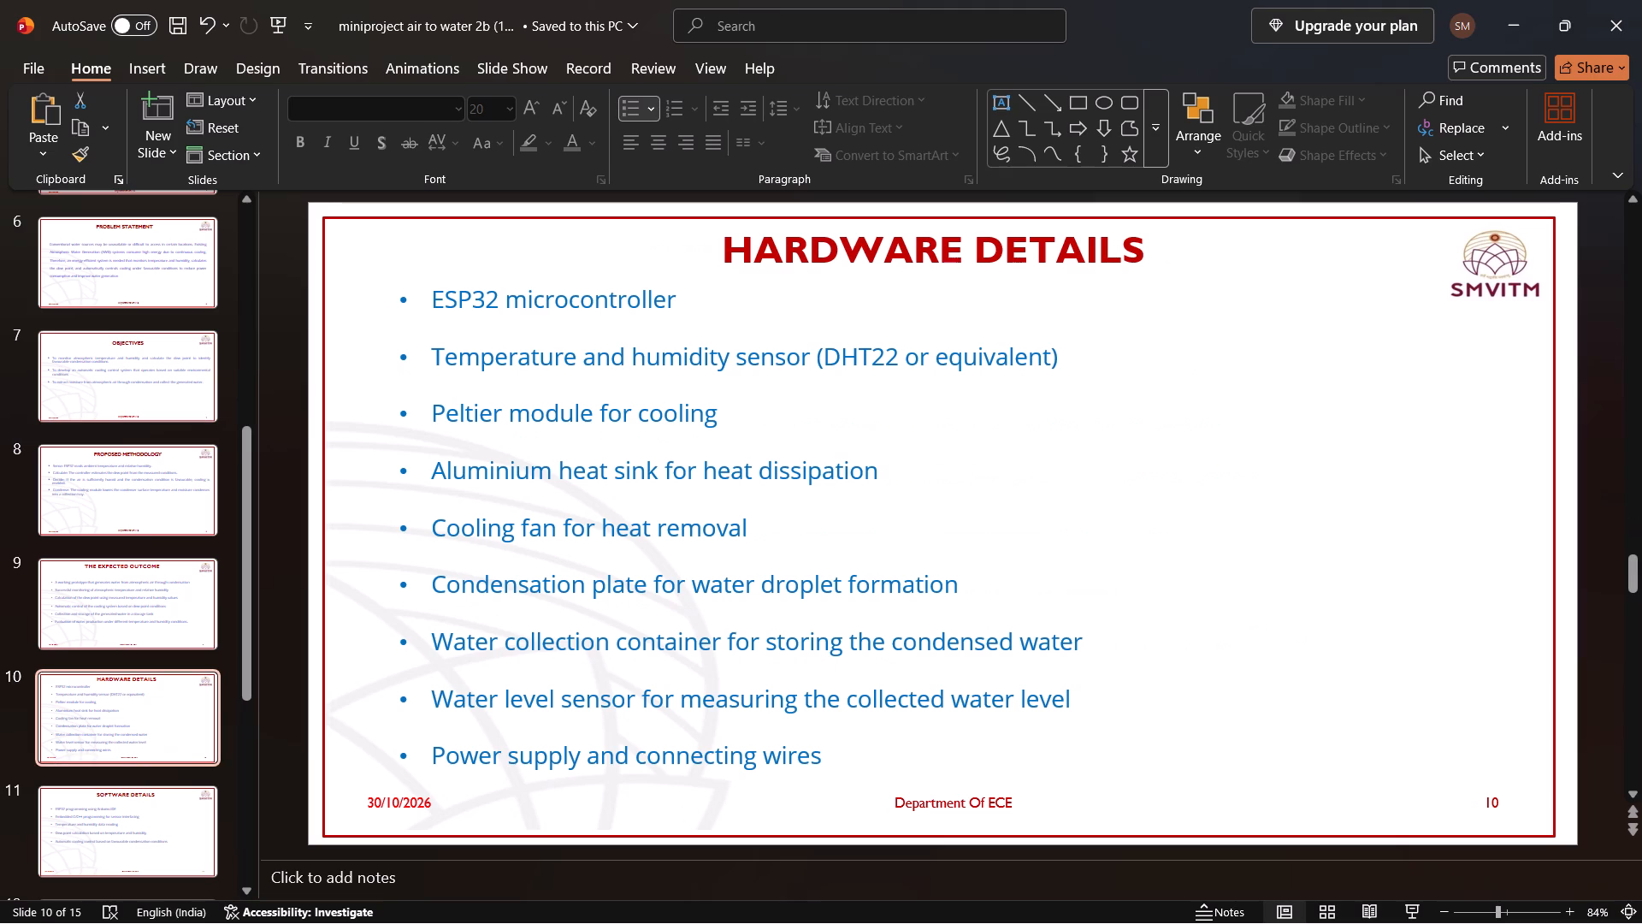
{"action": "left_click", "coordinate": [844, 749]}
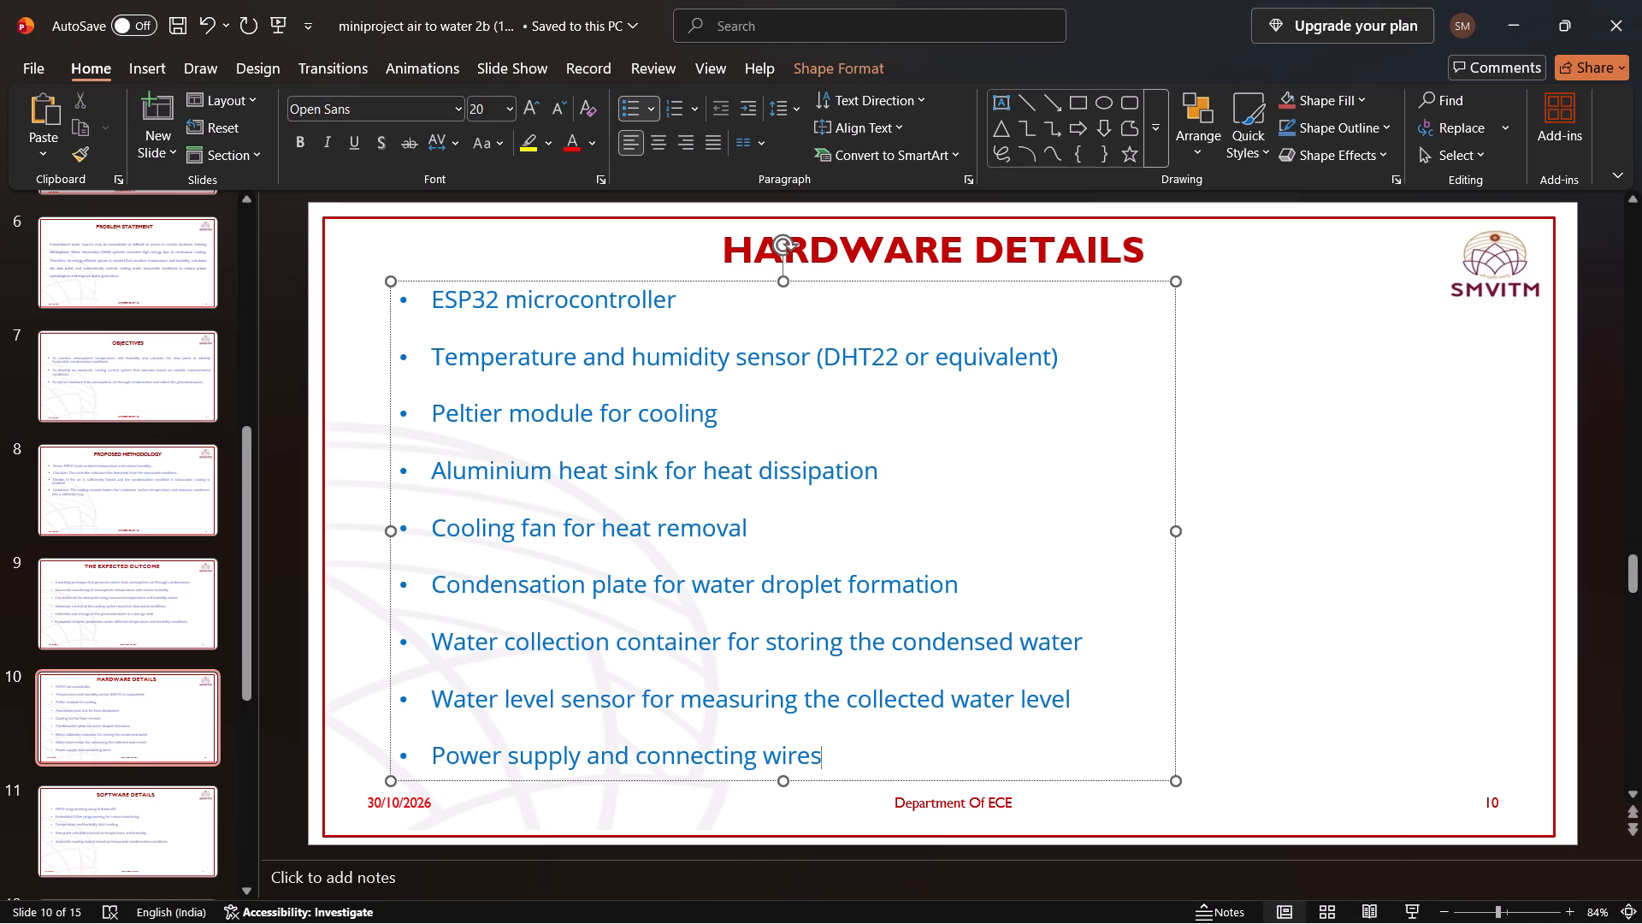
{"action": "key", "text": "BackSpace"}
{"action": "key", "text": "BackSpace"}
{"action": "key", "text": "BackSpace"}
{"action": "key", "text": "BackSpace"}
{"action": "key", "text": "BackSpace"}
{"action": "key", "text": "BackSpace"}
{"action": "key", "text": "BackSpace"}
{"action": "key", "text": "BackSpace"}
{"action": "key", "text": "BackSpace"}
{"action": "key", "text": "BackSpace"}
{"action": "key", "text": "BackSpace"}
{"action": "key", "text": "BackSpace"}
{"action": "key", "text": "BackSpace"}
{"action": "key", "text": "BackSpace"}
{"action": "key", "text": "BackSpace"}
{"action": "key", "text": "BackSpace"}
{"action": "key", "text": "BackSpace"}
{"action": "key", "text": "BackSpace"}
{"action": "key", "text": "BackSpace"}
{"action": "key", "text": "BackSpace"}
{"action": "key", "text": "BackSpace"}
{"action": "key", "text": "BackSpace"}
{"action": "key", "text": "BackSpace"}
{"action": "key", "text": "BackSpace"}
{"action": "key", "text": "BackSpace"}
{"action": "key", "text": "BackSpace"}
{"action": "key", "text": "BackSpace"}
{"action": "key", "text": "BackSpace"}
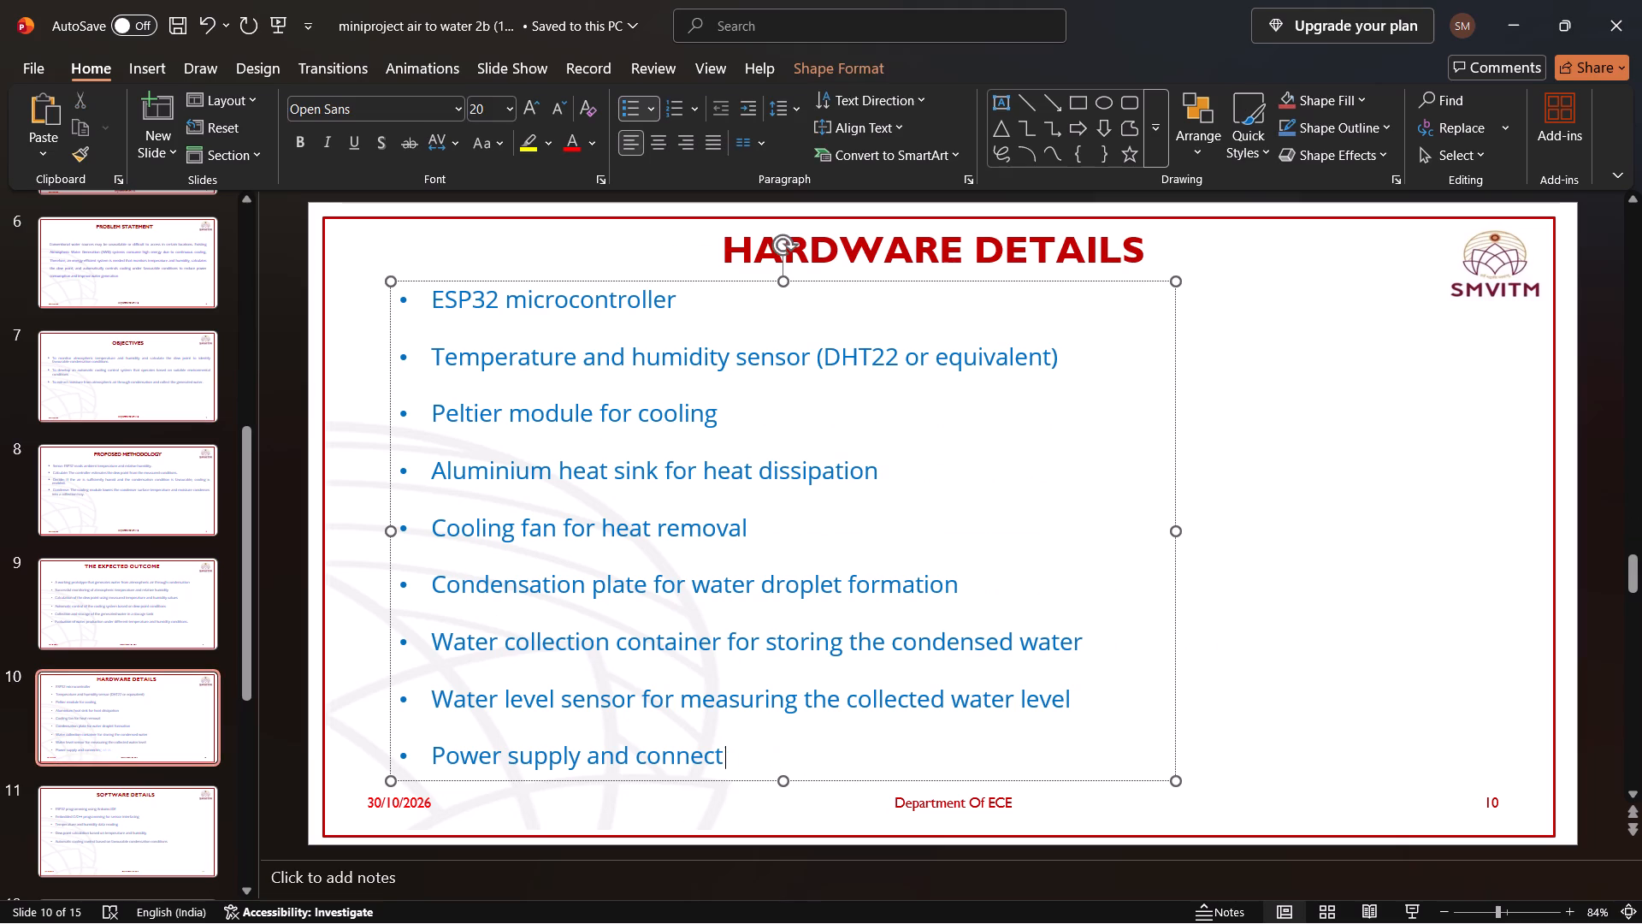
{"action": "key", "text": "BackSpace"}
{"action": "key", "text": "BackSpace"}
{"action": "key", "text": "BackSpace"}
{"action": "key", "text": "BackSpace"}
{"action": "key", "text": "BackSpace"}
{"action": "key", "text": "BackSpace"}
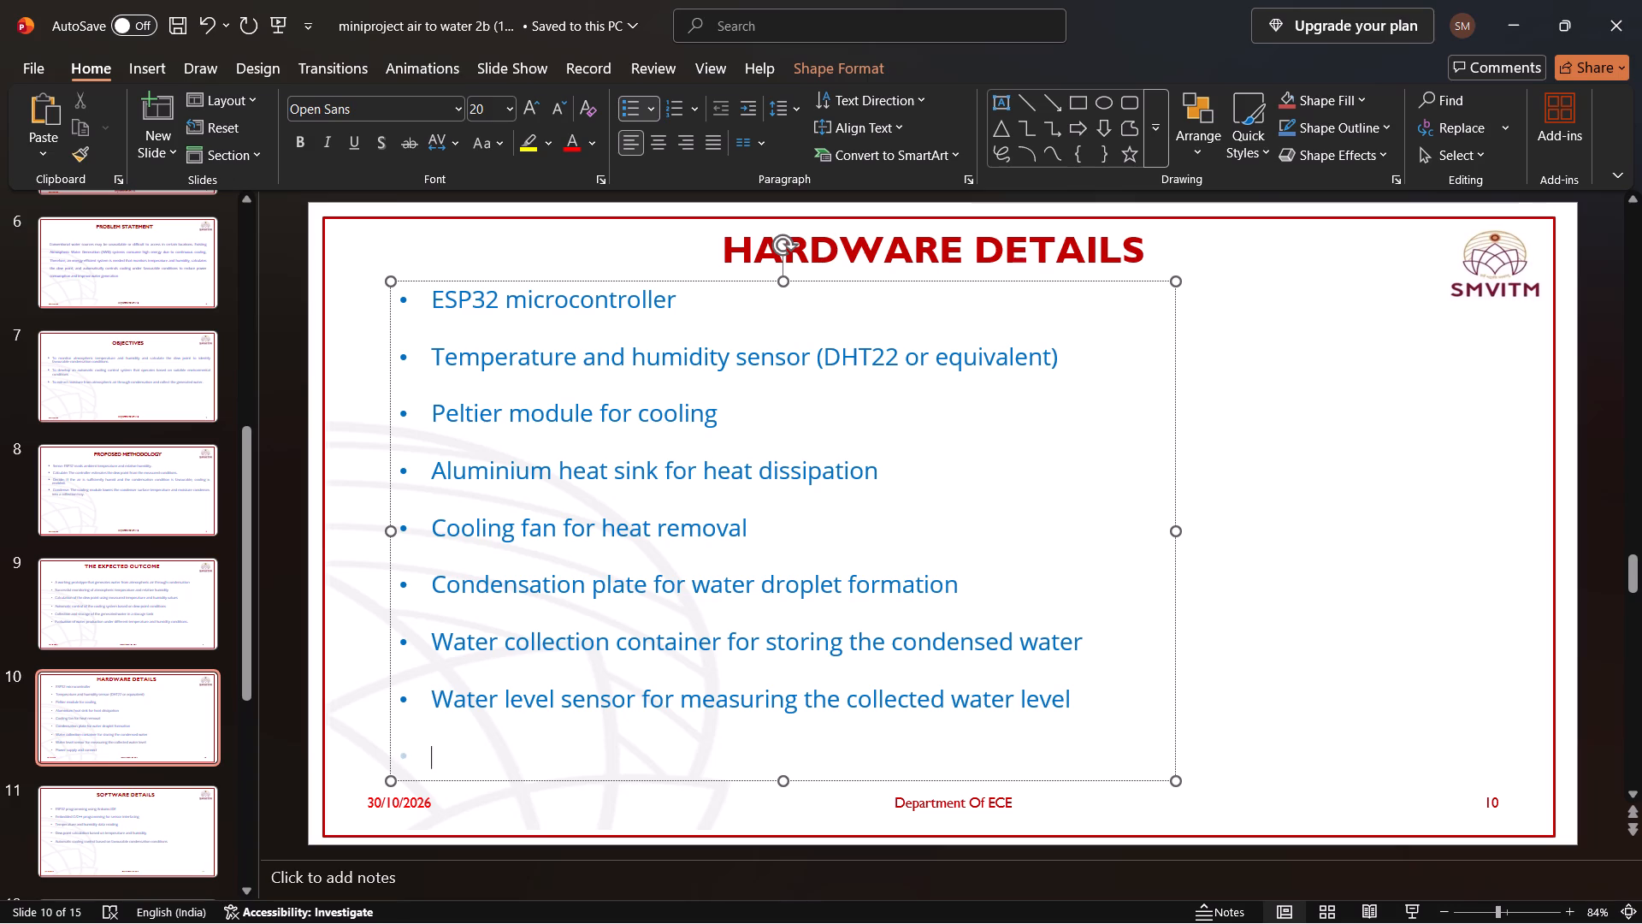
{"action": "key", "text": "BackSpace"}
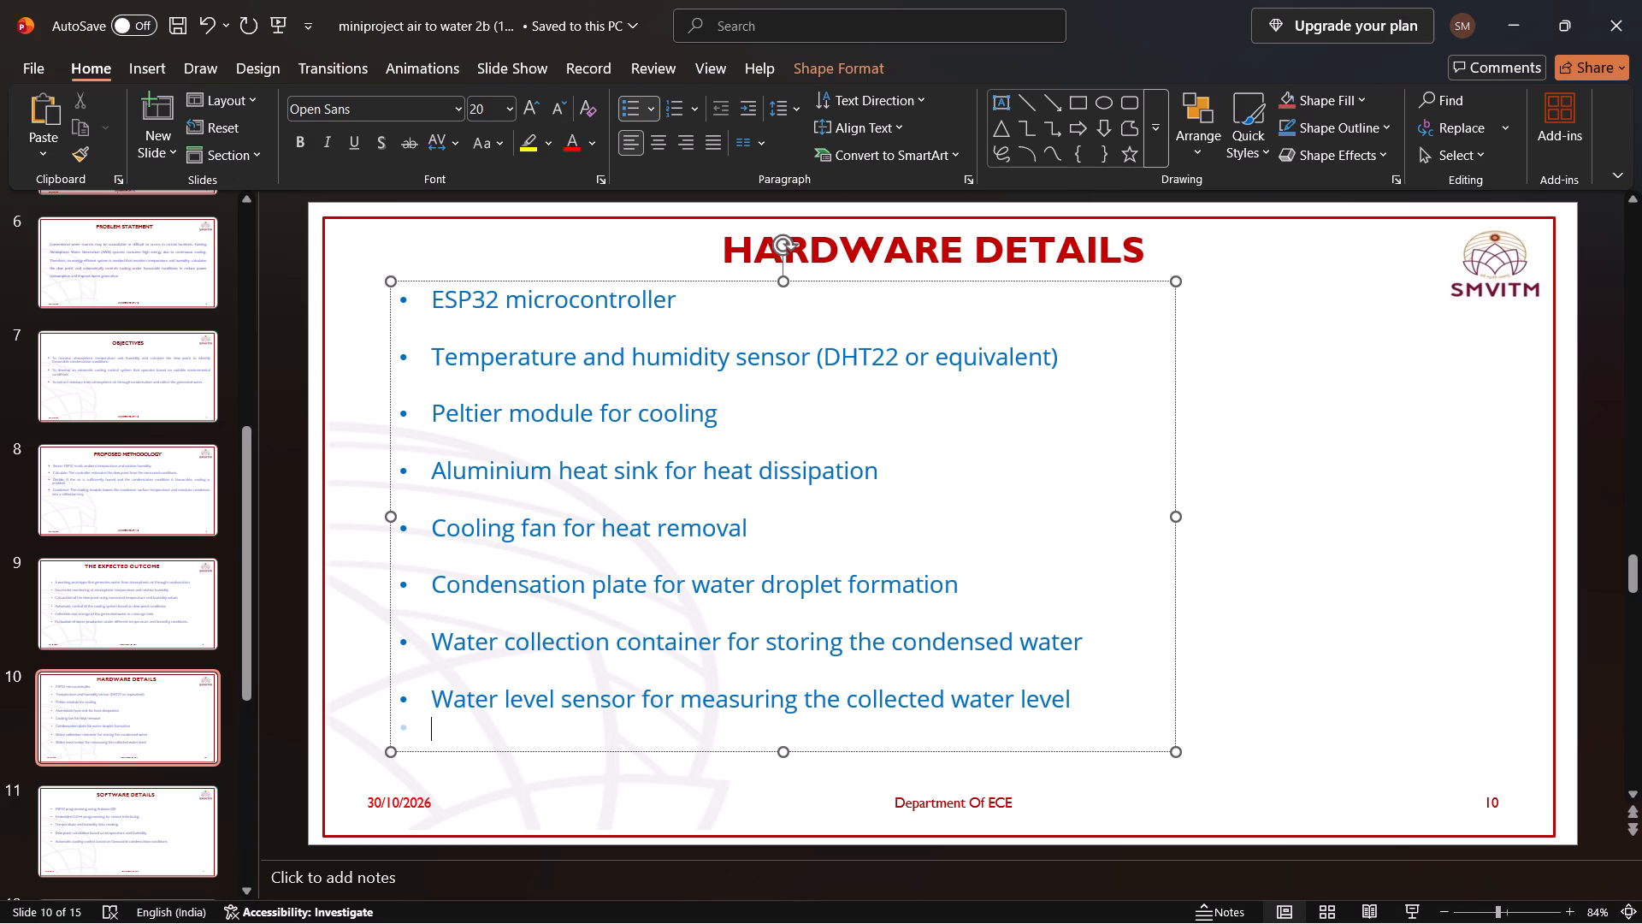
{"action": "key", "text": "BackSpace"}
{"action": "key", "text": "BackSpace"}
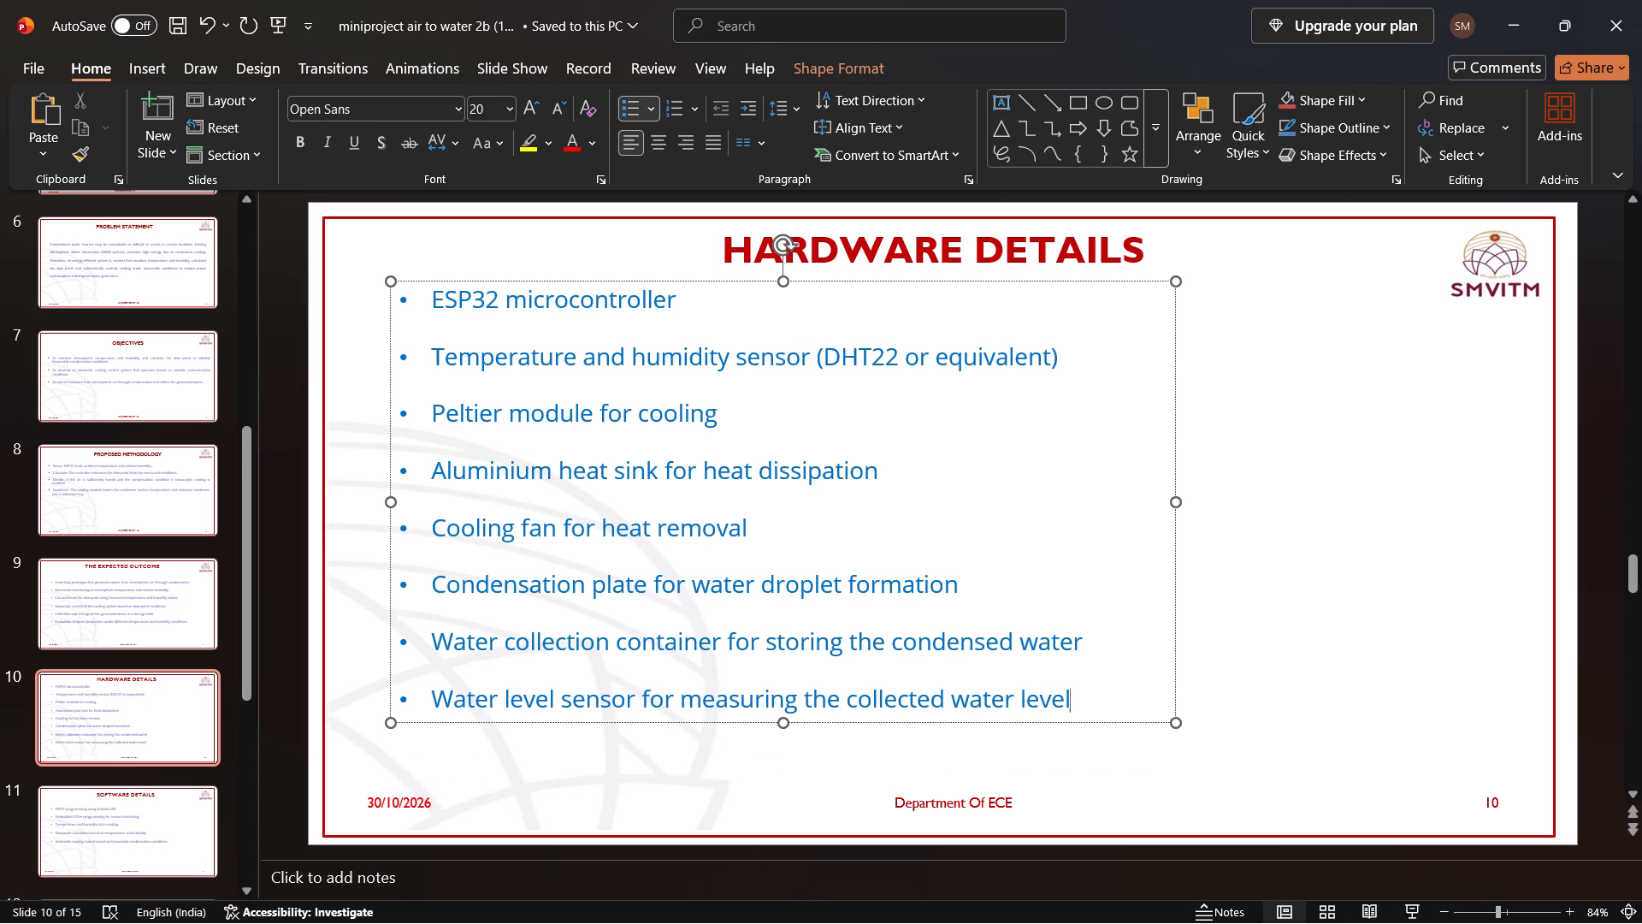
Delete the "Aluminium heat sink for heat dissipation" bullet and its adjoining blank line from the Hardware Details list, and deselect the text box.
{"action": "key", "text": "Up"}
{"action": "key", "text": "Up"}
{"action": "key", "text": "Up"}
{"action": "key", "text": "Up"}
{"action": "key", "text": "Up"}
{"action": "key", "text": "Left"}
{"action": "key", "text": "Up"}
{"action": "key", "text": "Up"}
{"action": "key", "text": "Right"}
{"action": "key", "text": "Right"}
{"action": "key", "text": "Right"}
{"action": "key", "text": "Right"}
{"action": "key", "text": "Right"}
{"action": "key", "text": "Right"}
{"action": "key", "text": "Right"}
{"action": "key", "text": "Right"}
{"action": "key", "text": "Right"}
{"action": "key", "text": "Right"}
{"action": "key", "text": "Right"}
{"action": "key", "text": "Right"}
{"action": "key", "text": "Right"}
{"action": "key", "text": "Right"}
{"action": "key", "text": "Left"}
{"action": "key", "text": "BackSpace"}
{"action": "key", "text": "BackSpace"}
{"action": "key", "text": "BackSpace"}
{"action": "key", "text": "BackSpace"}
{"action": "key", "text": "BackSpace"}
{"action": "key", "text": "BackSpace"}
{"action": "key", "text": "BackSpace"}
{"action": "key", "text": "BackSpace"}
{"action": "key", "text": "BackSpace"}
{"action": "key", "text": "BackSpace"}
{"action": "key", "text": "BackSpace"}
{"action": "key", "text": "BackSpace"}
{"action": "key", "text": "BackSpace"}
{"action": "key", "text": "BackSpace"}
{"action": "key", "text": "BackSpace"}
{"action": "key", "text": "BackSpace"}
{"action": "key", "text": "BackSpace"}
{"action": "key", "text": "BackSpace"}
{"action": "key", "text": "BackSpace"}
{"action": "key", "text": "BackSpace"}
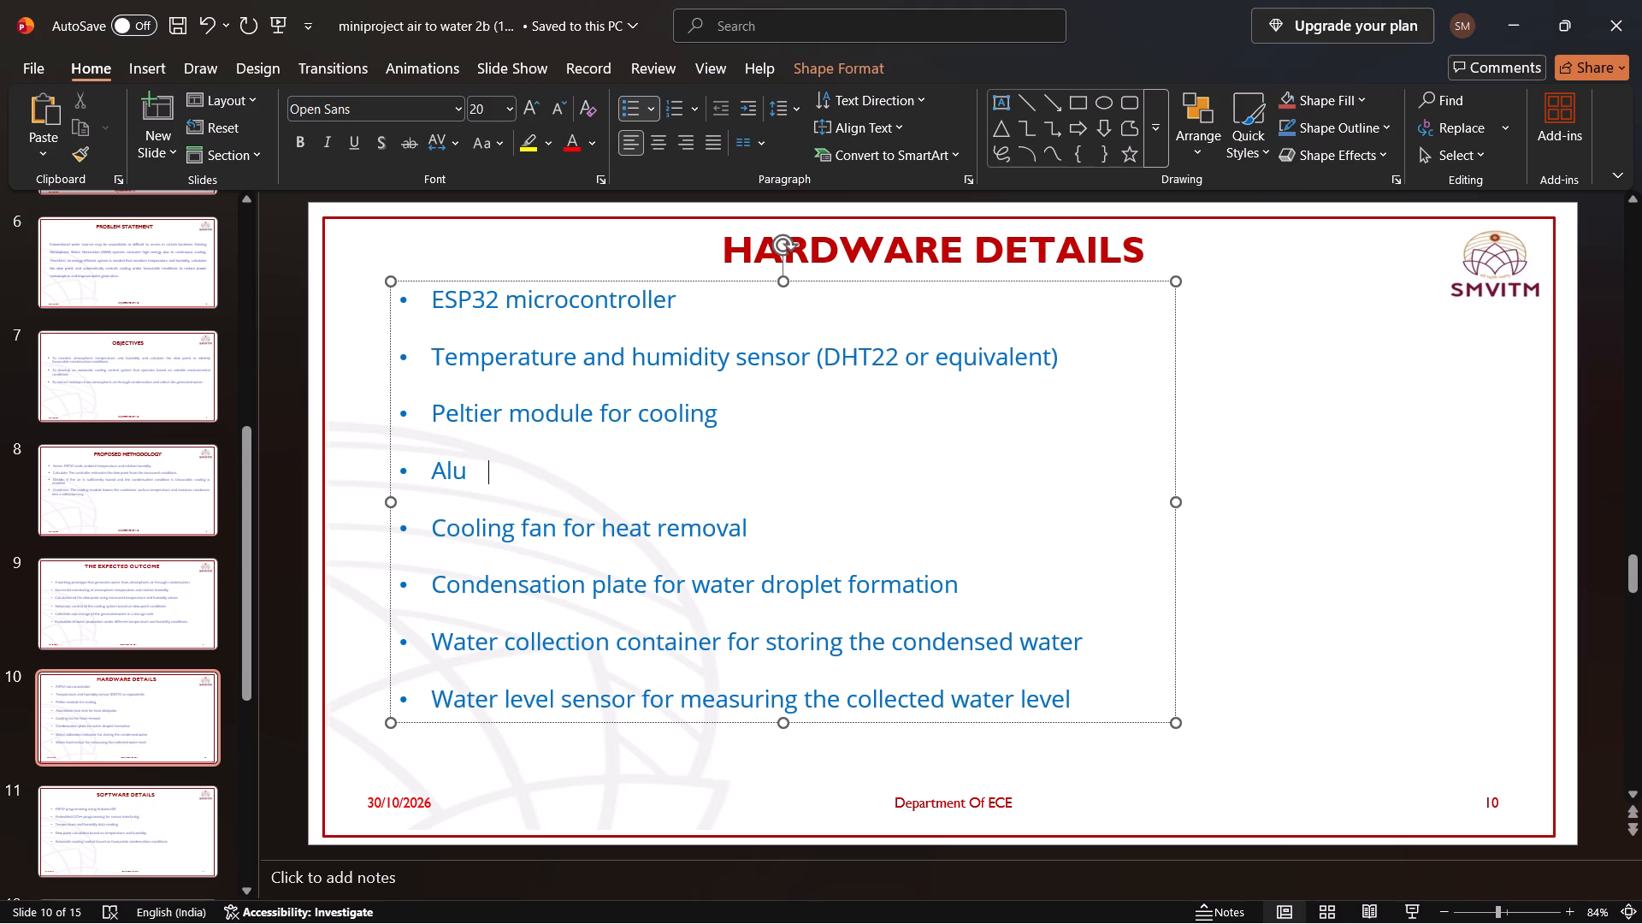
{"action": "key", "text": "BackSpace"}
{"action": "key", "text": "BackSpace"}
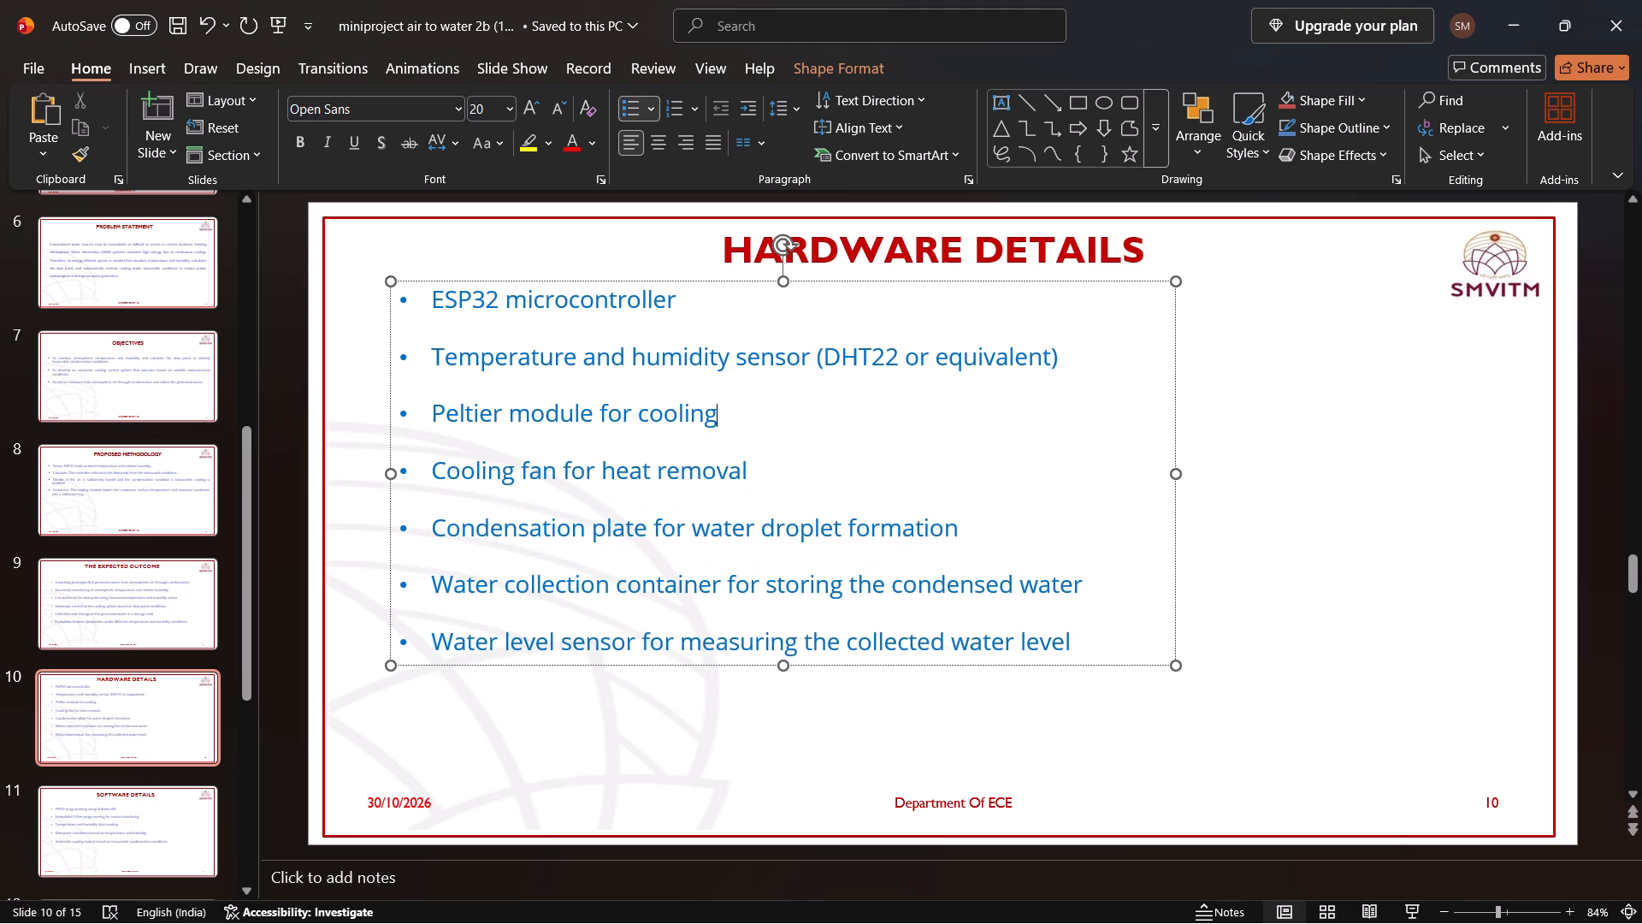
{"action": "left_click", "coordinate": [1367, 641]}
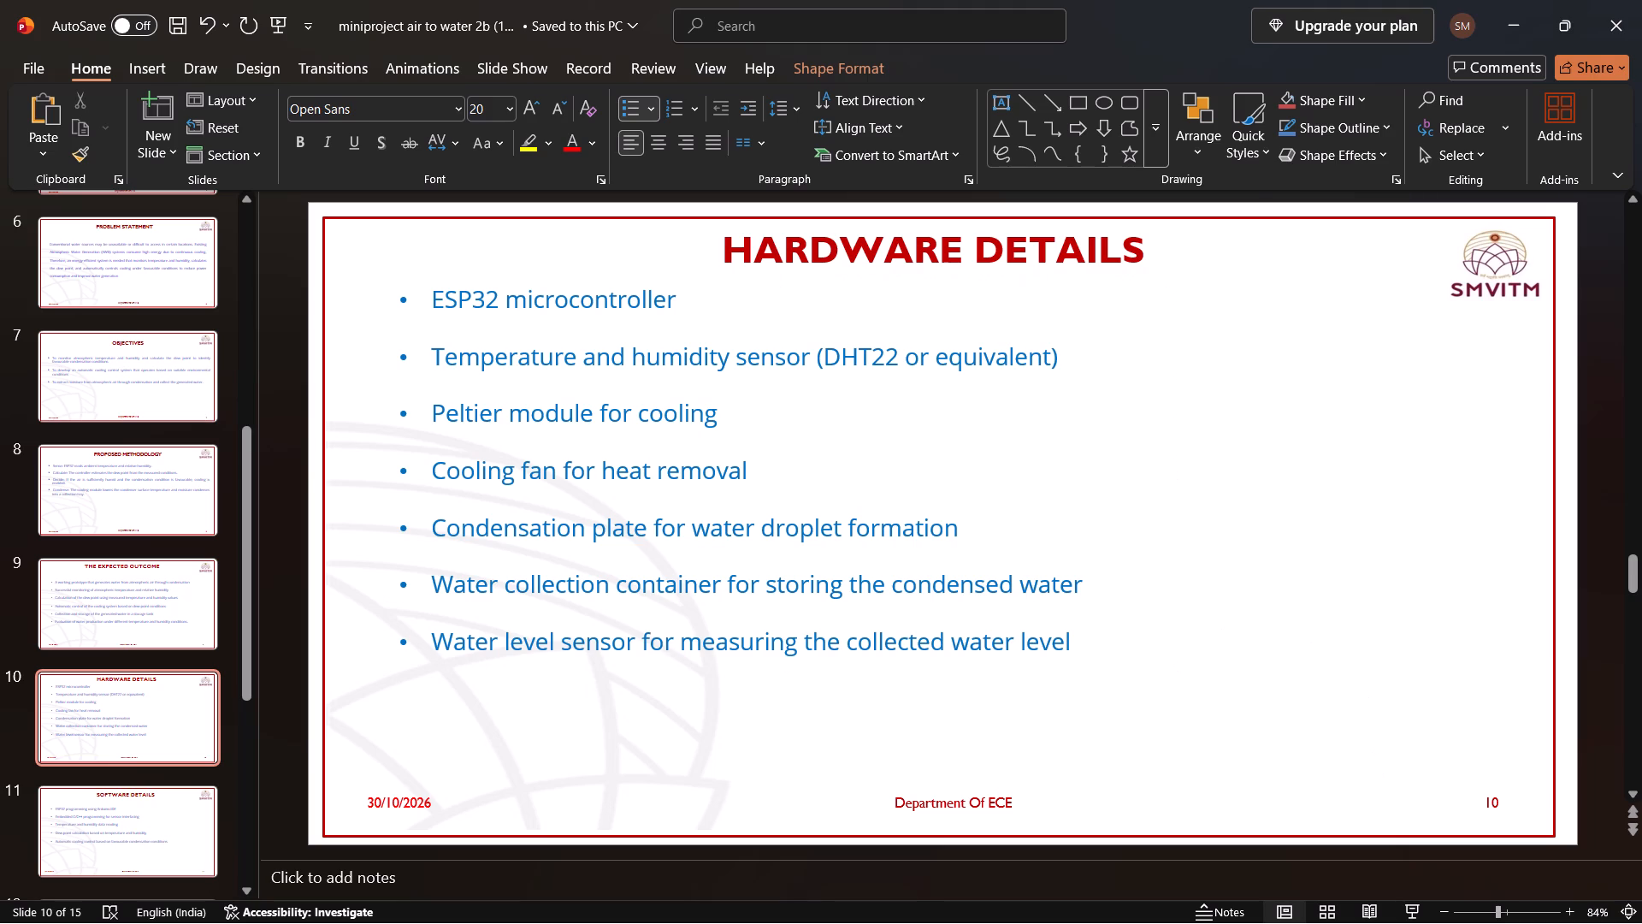
Move the hardware list text box slightly down, away from the HARDWARE DETAILS title, and deselect it.
{"action": "left_click", "coordinate": [908, 512]}
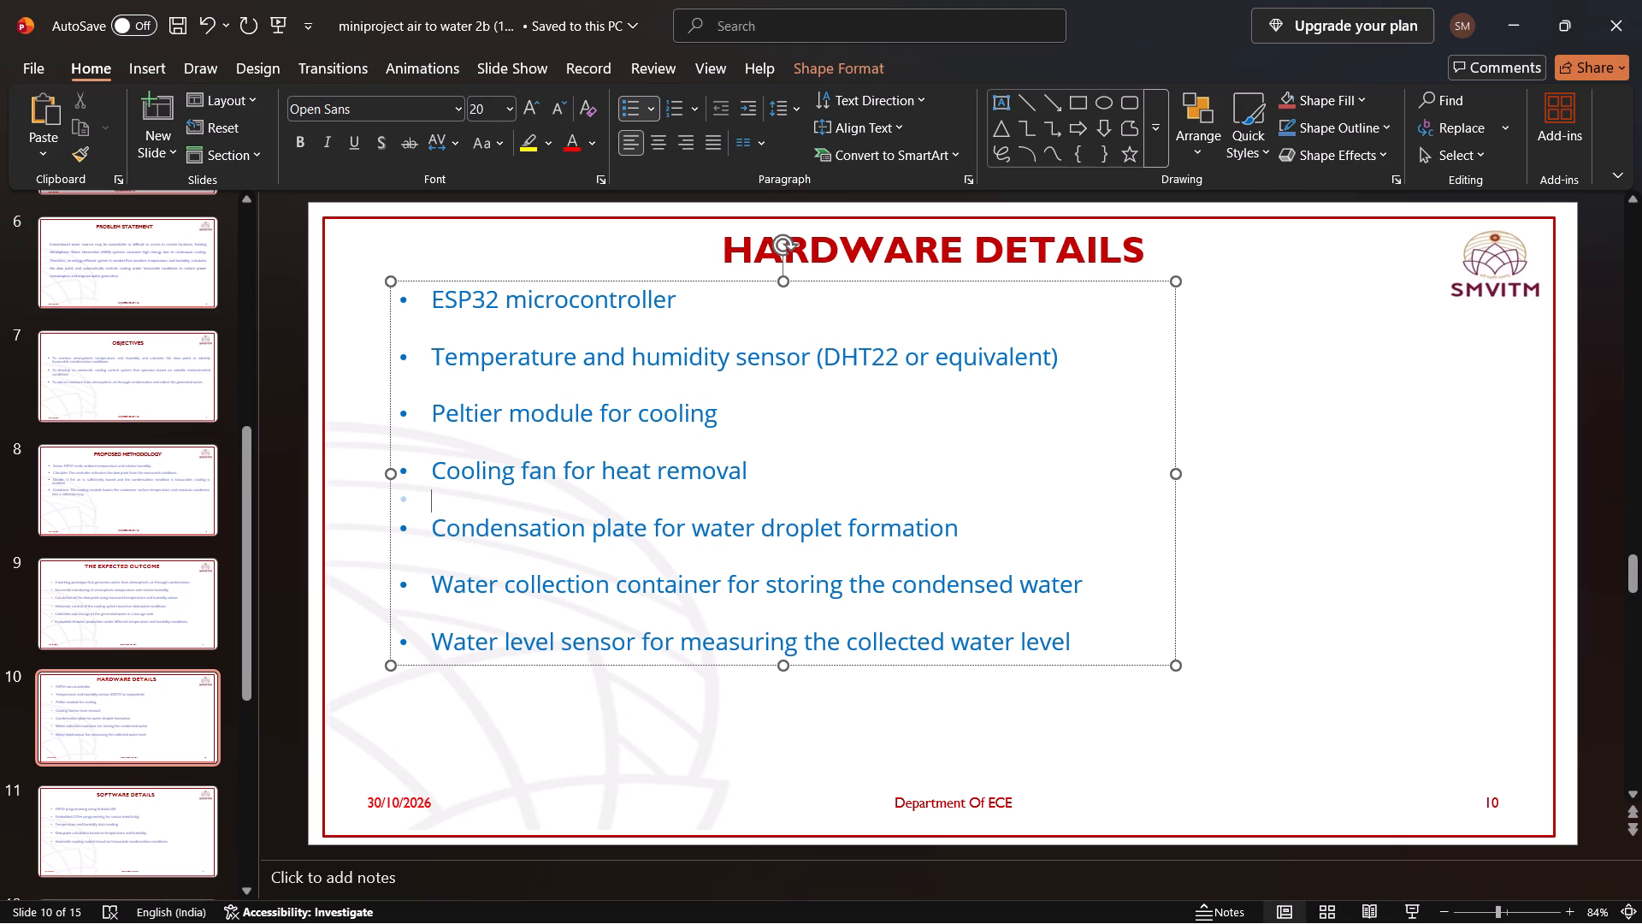
{"action": "left_click_drag", "start_coordinate": [848, 281], "coordinate": [853, 313]}
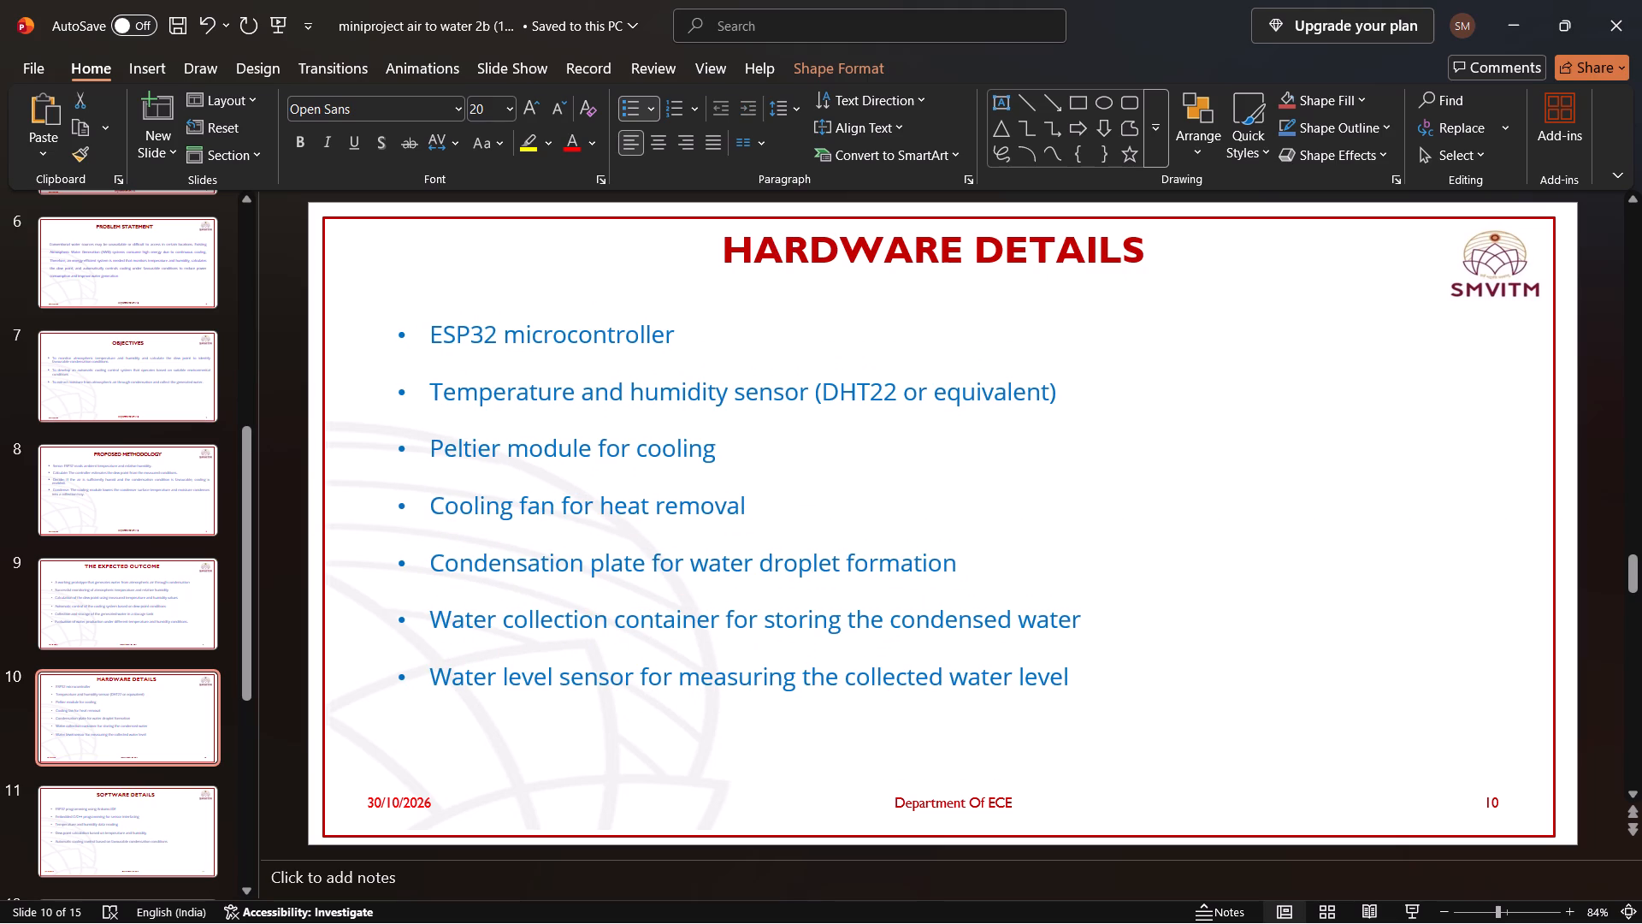
{"action": "left_click_drag", "start_coordinate": [853, 313], "coordinate": [853, 323]}
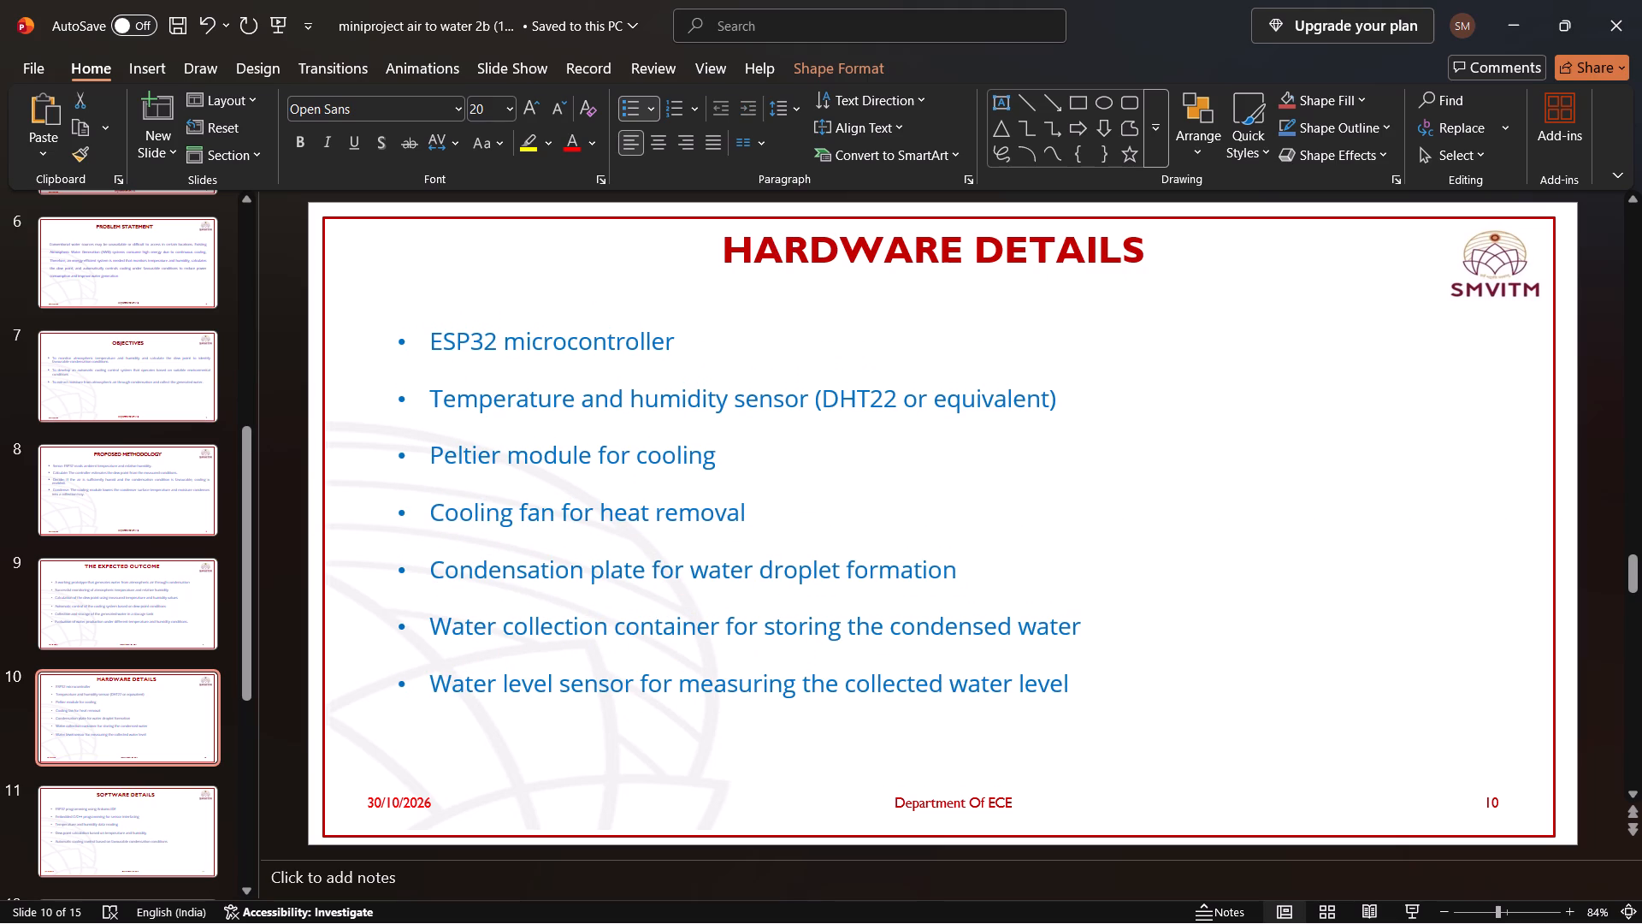
{"action": "left_click_drag", "start_coordinate": [853, 323], "coordinate": [852, 323]}
{"action": "left_click", "coordinate": [1115, 496]}
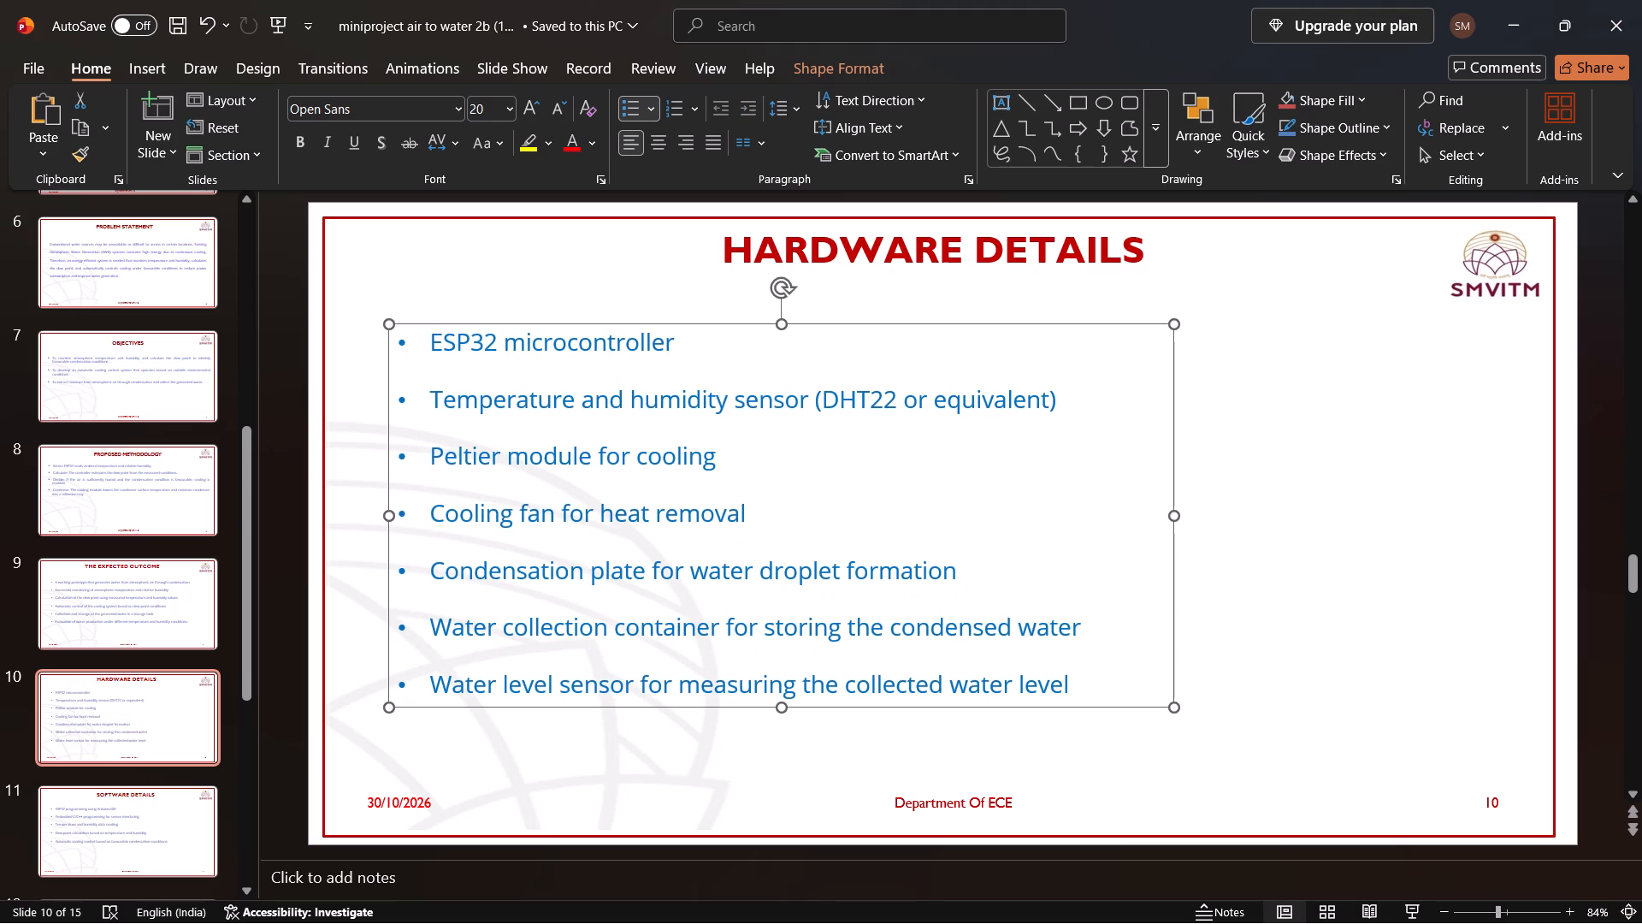
{"action": "left_click", "coordinate": [1269, 498]}
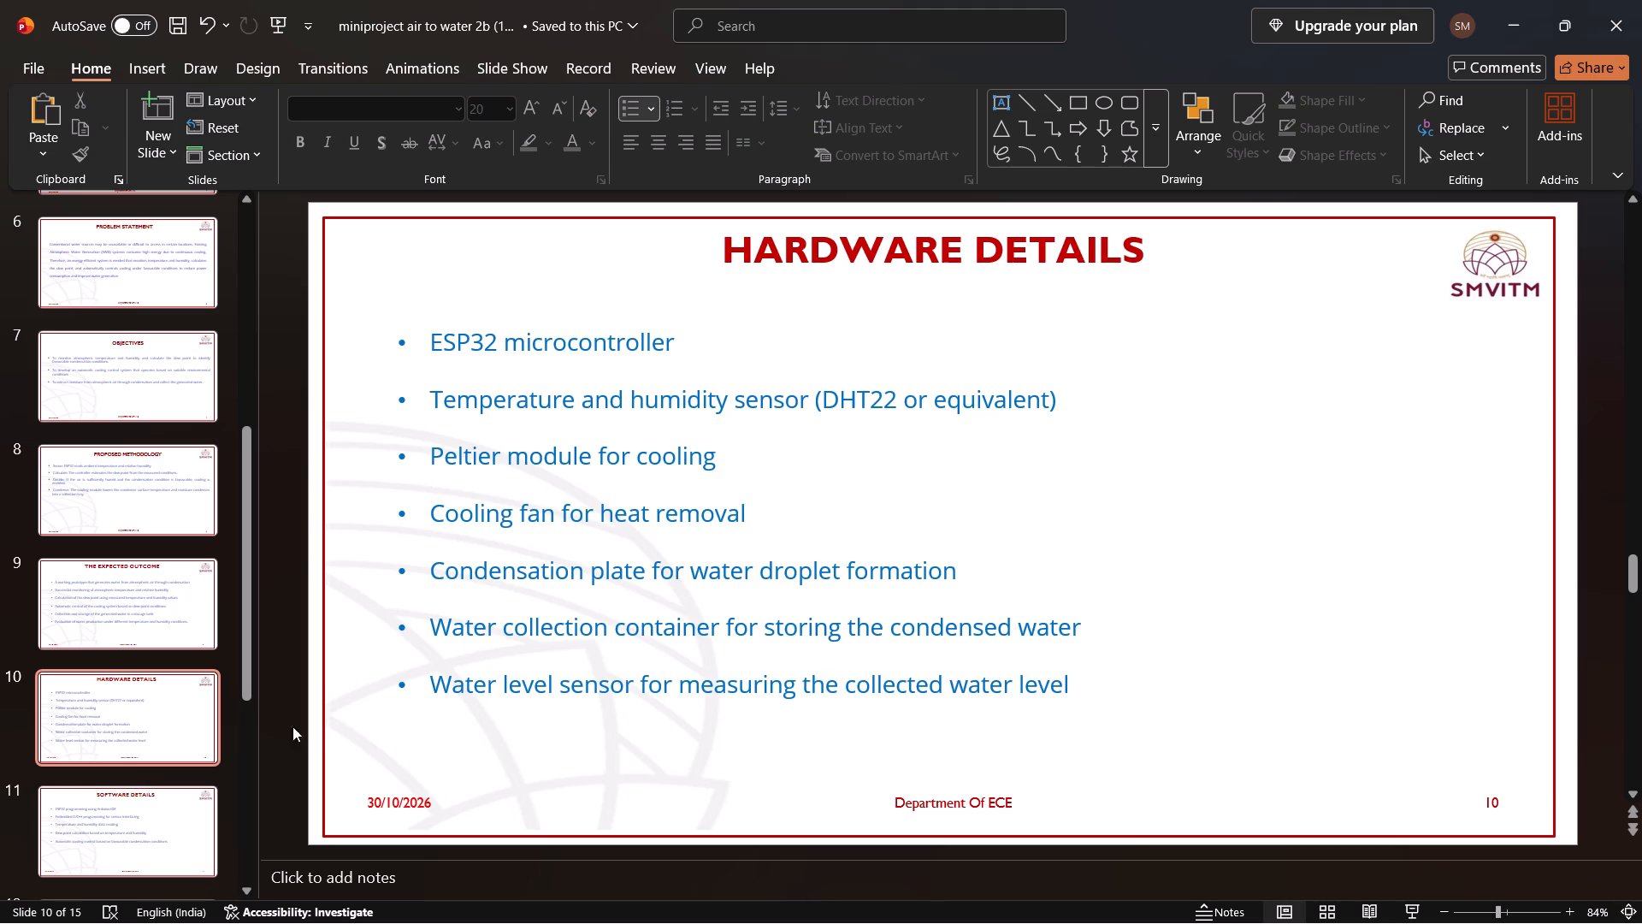
Review the slides from Software Details through Conclusion, then go back through Hardware Details and The Expected Outcome to Proposed Methodology.
{"action": "left_click", "coordinate": [183, 752]}
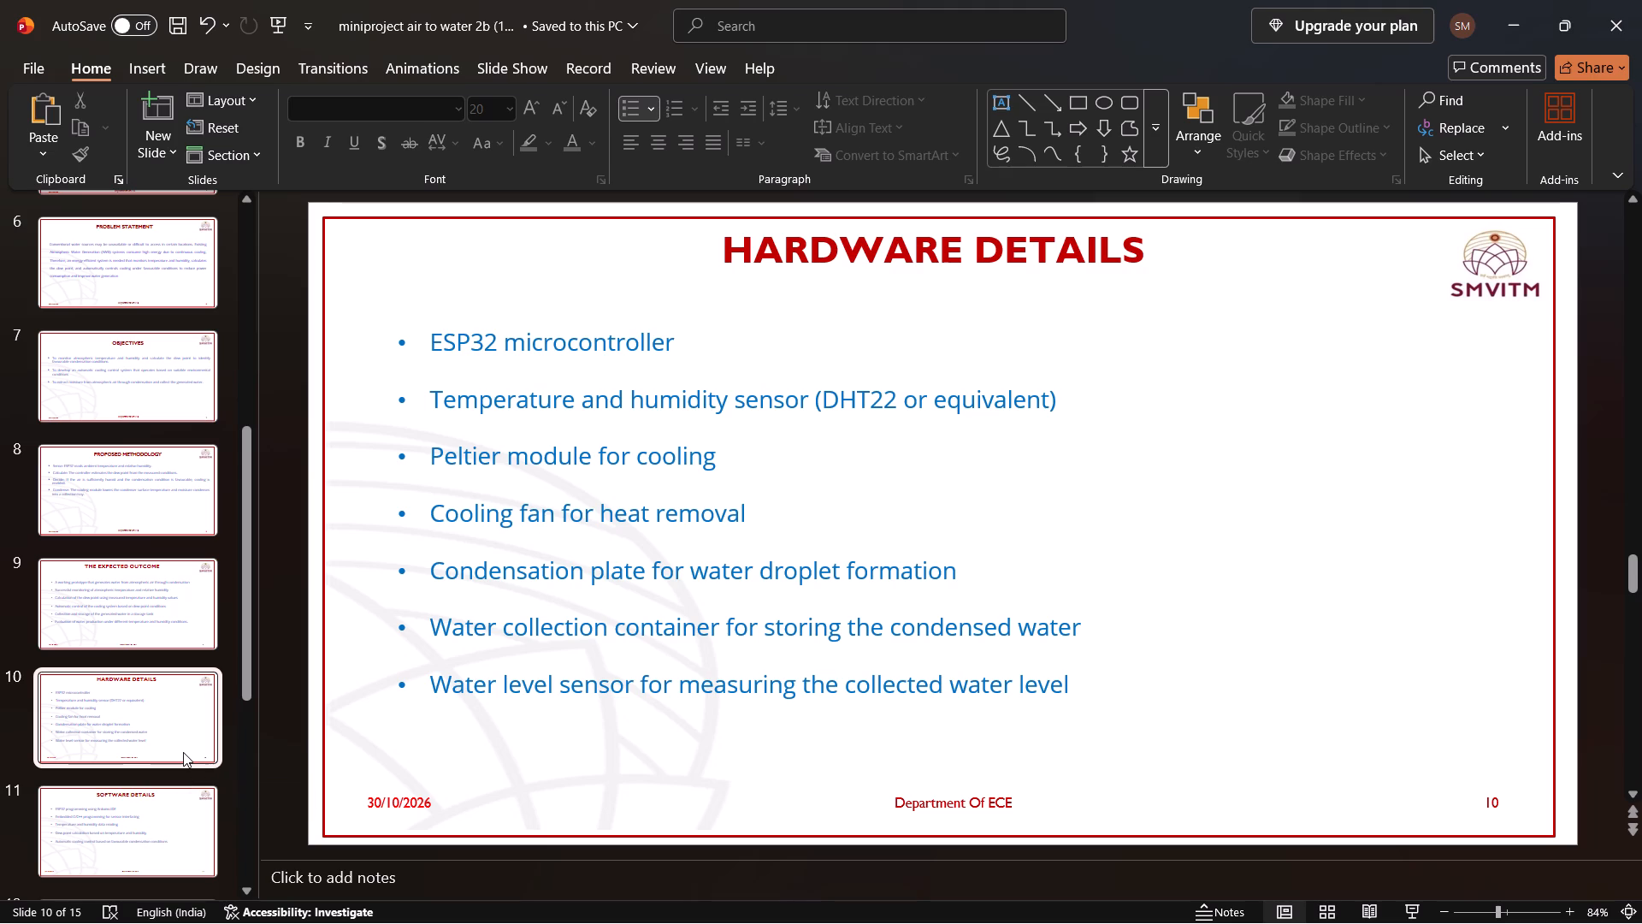
{"action": "left_click", "coordinate": [183, 752]}
{"action": "left_click", "coordinate": [197, 846]}
{"action": "scroll", "coordinate": [197, 846], "scroll_direction": "down", "scroll_amount": 2}
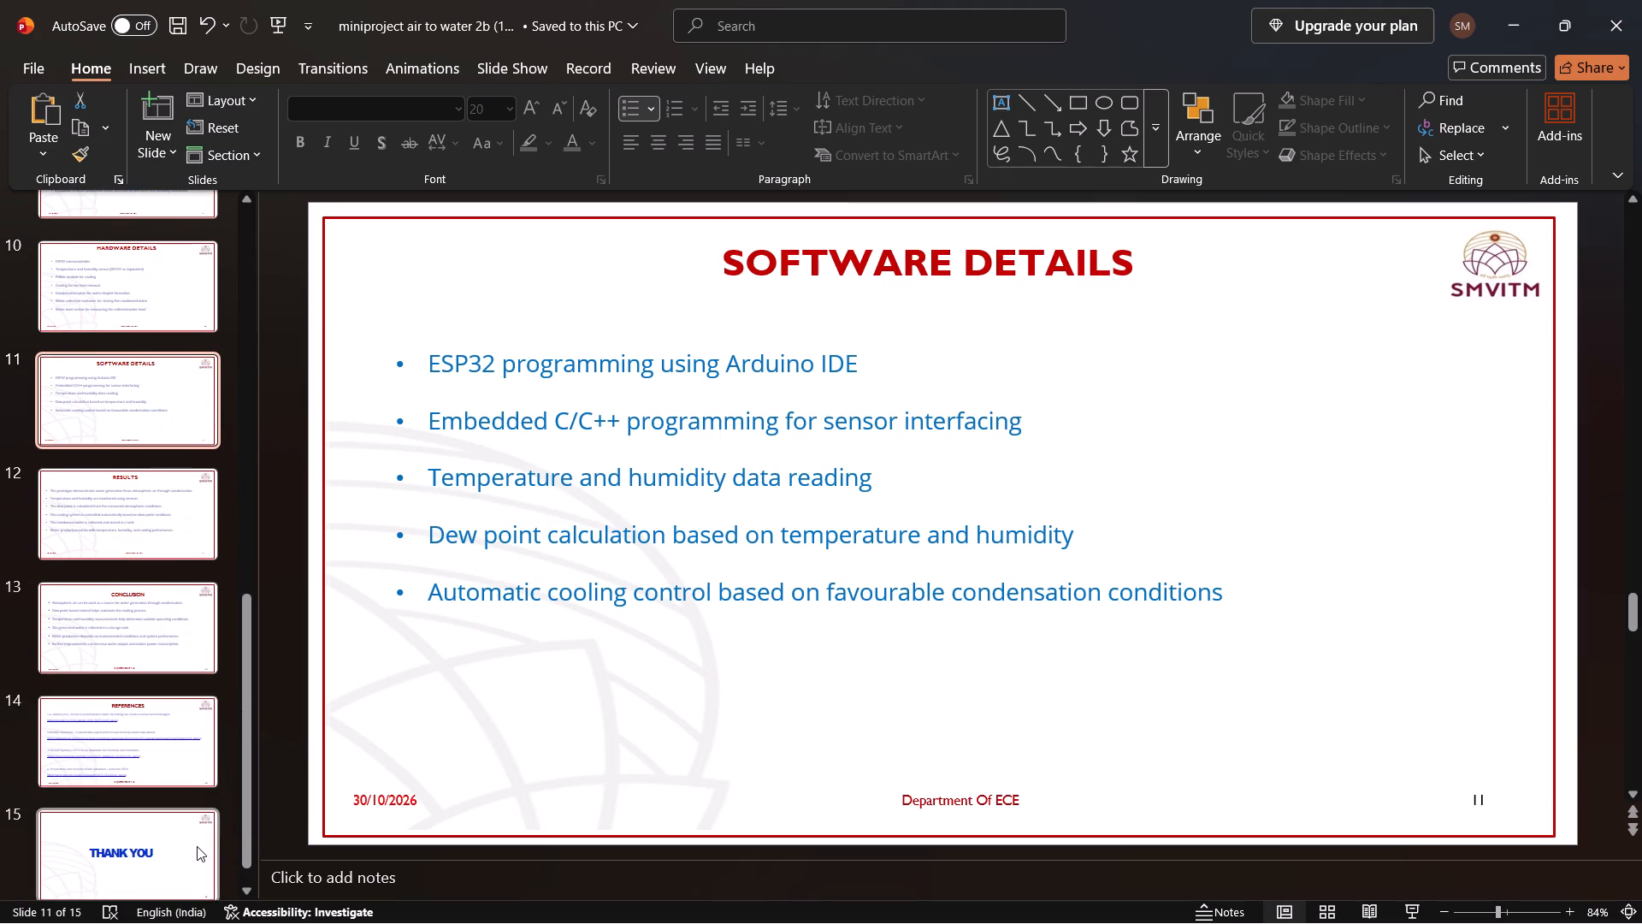
{"action": "left_click", "coordinate": [155, 482]}
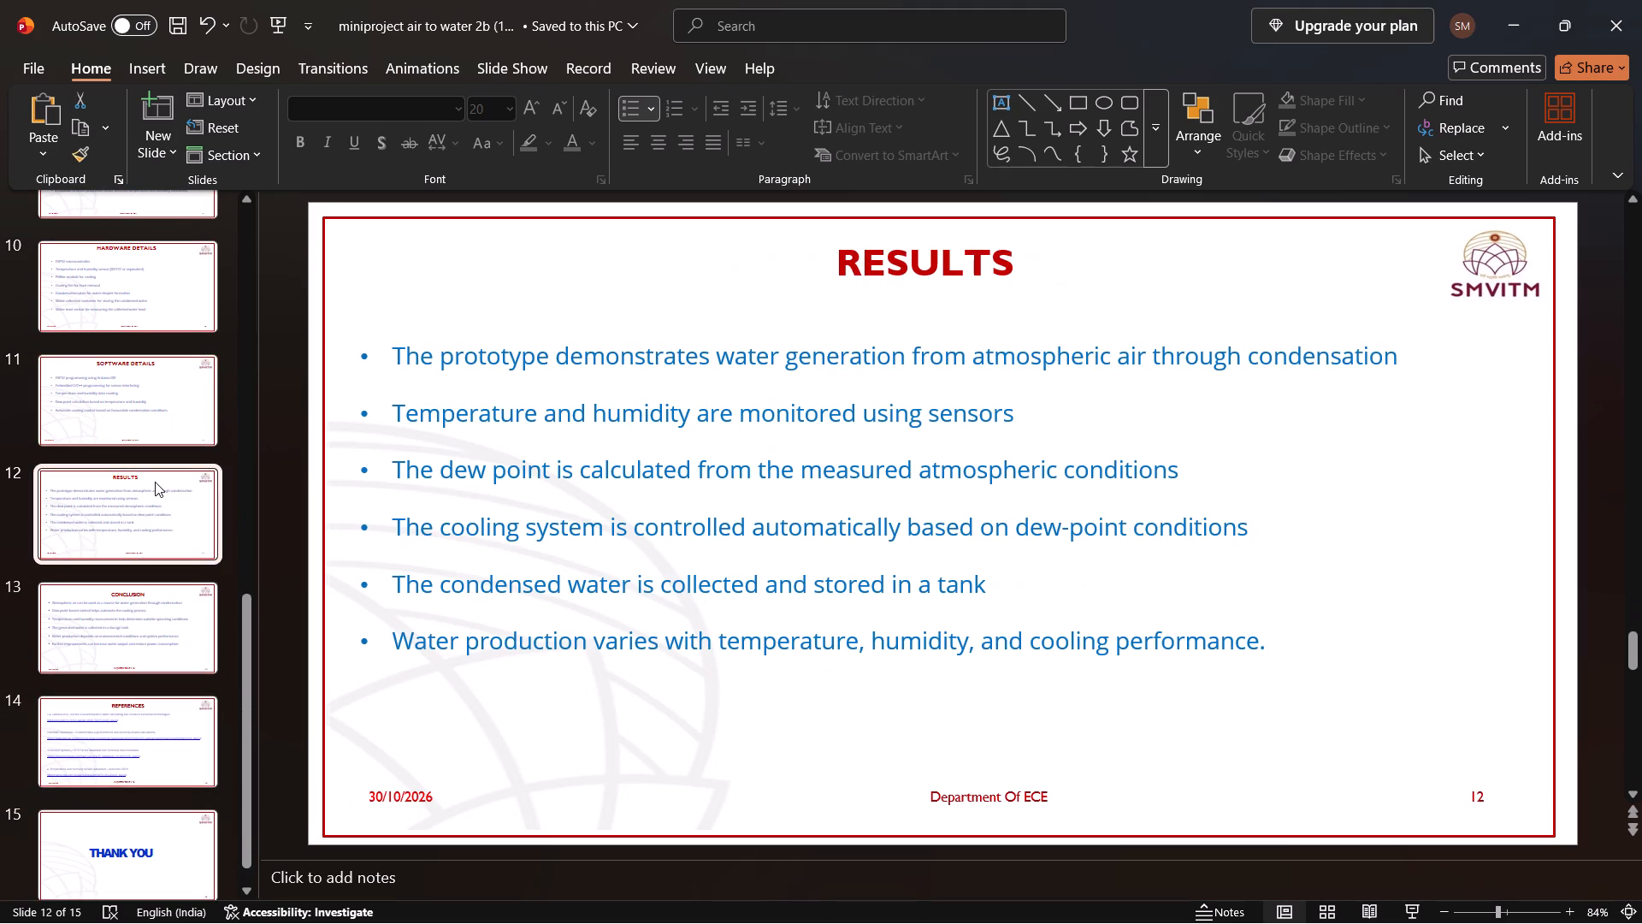
{"action": "left_click", "coordinate": [195, 614]}
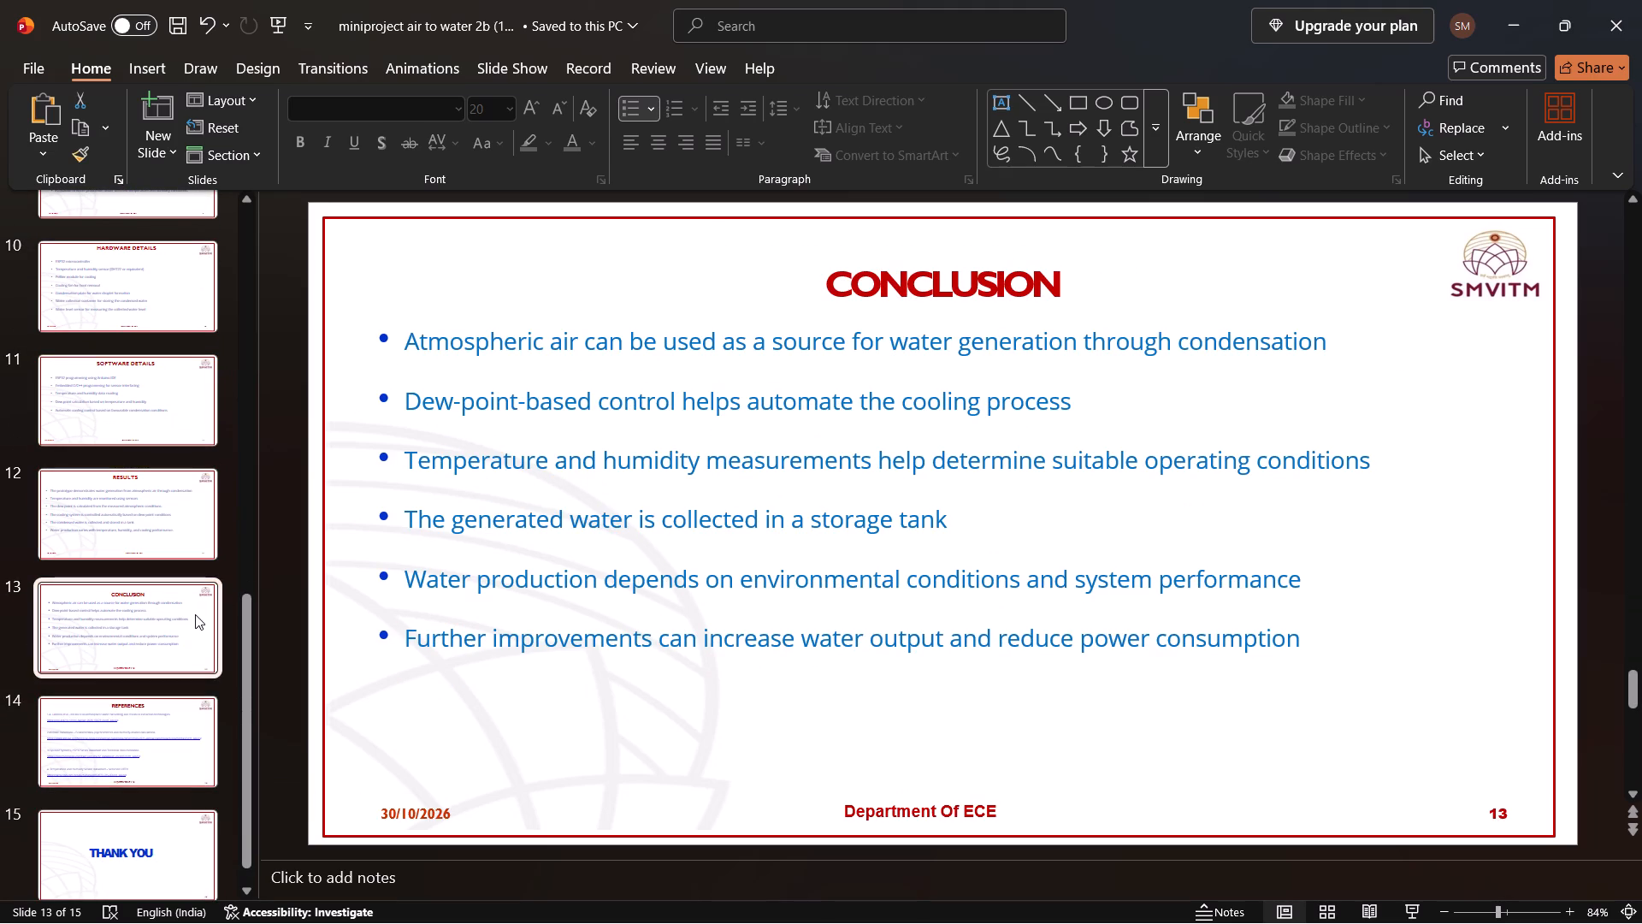
{"action": "left_click", "coordinate": [192, 715]}
{"action": "left_click", "coordinate": [159, 590]}
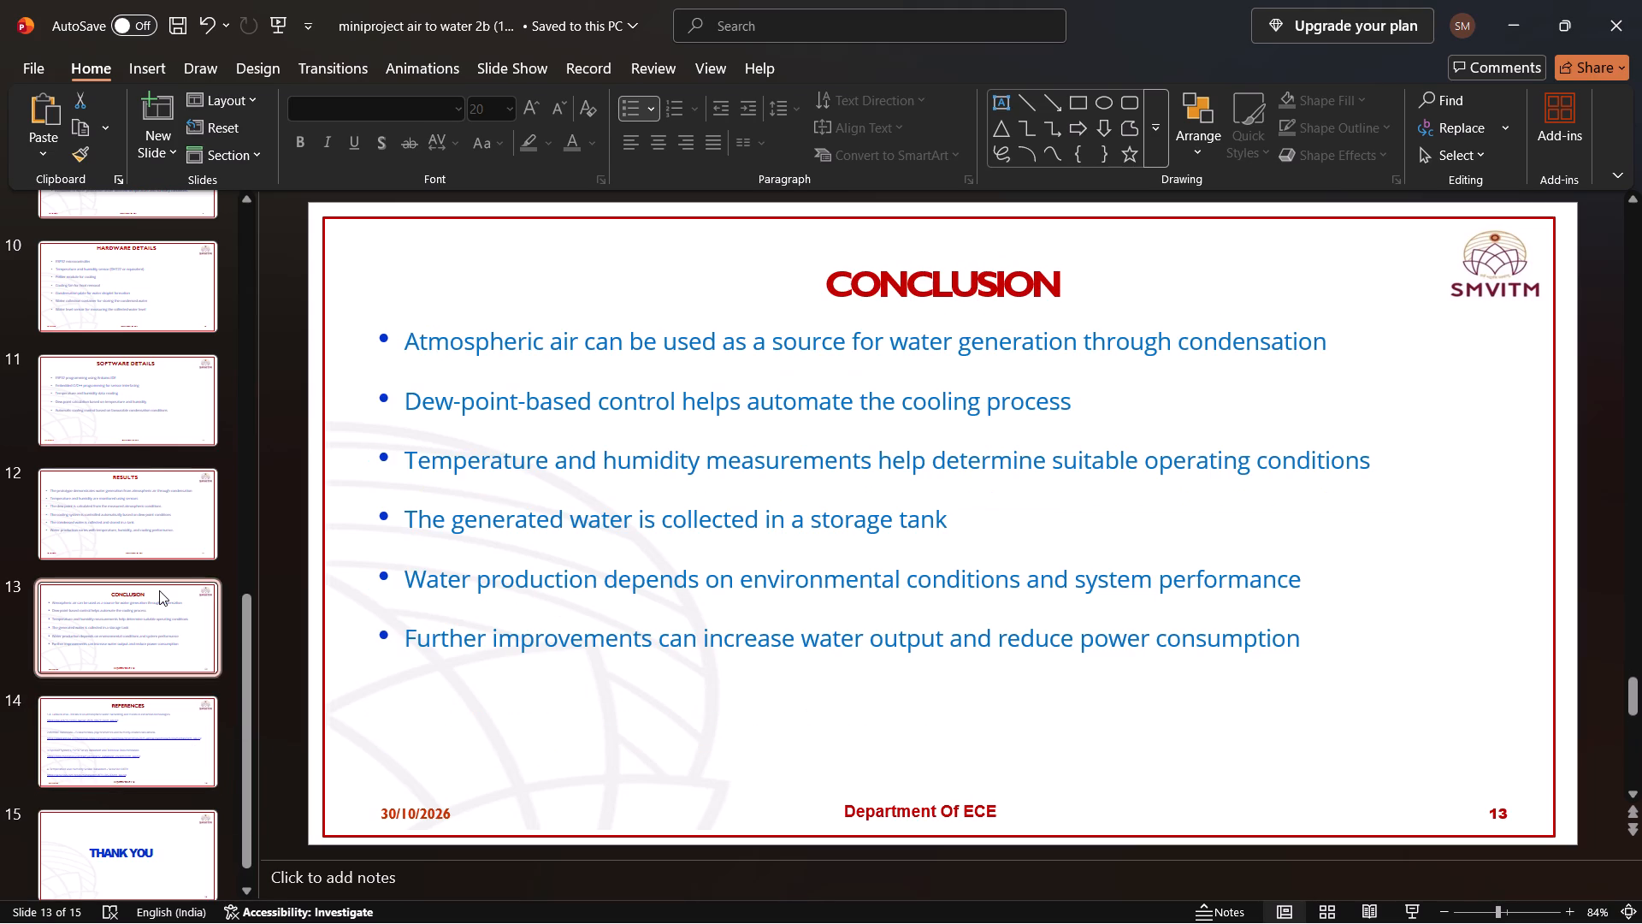
{"action": "left_click", "coordinate": [139, 484]}
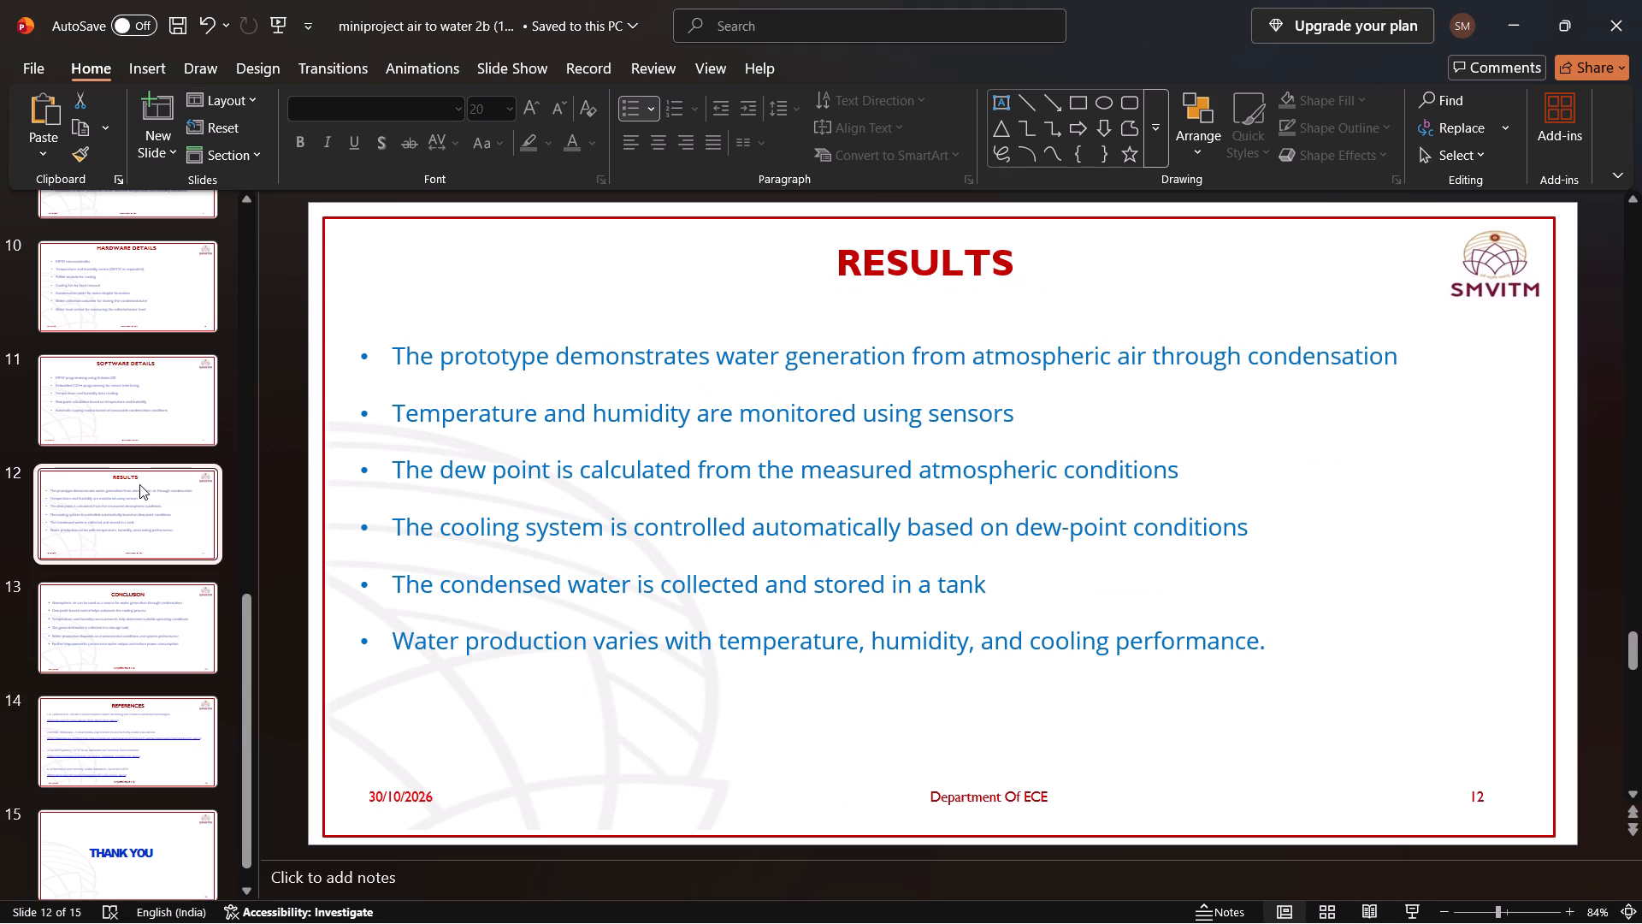
{"action": "left_click", "coordinate": [139, 484]}
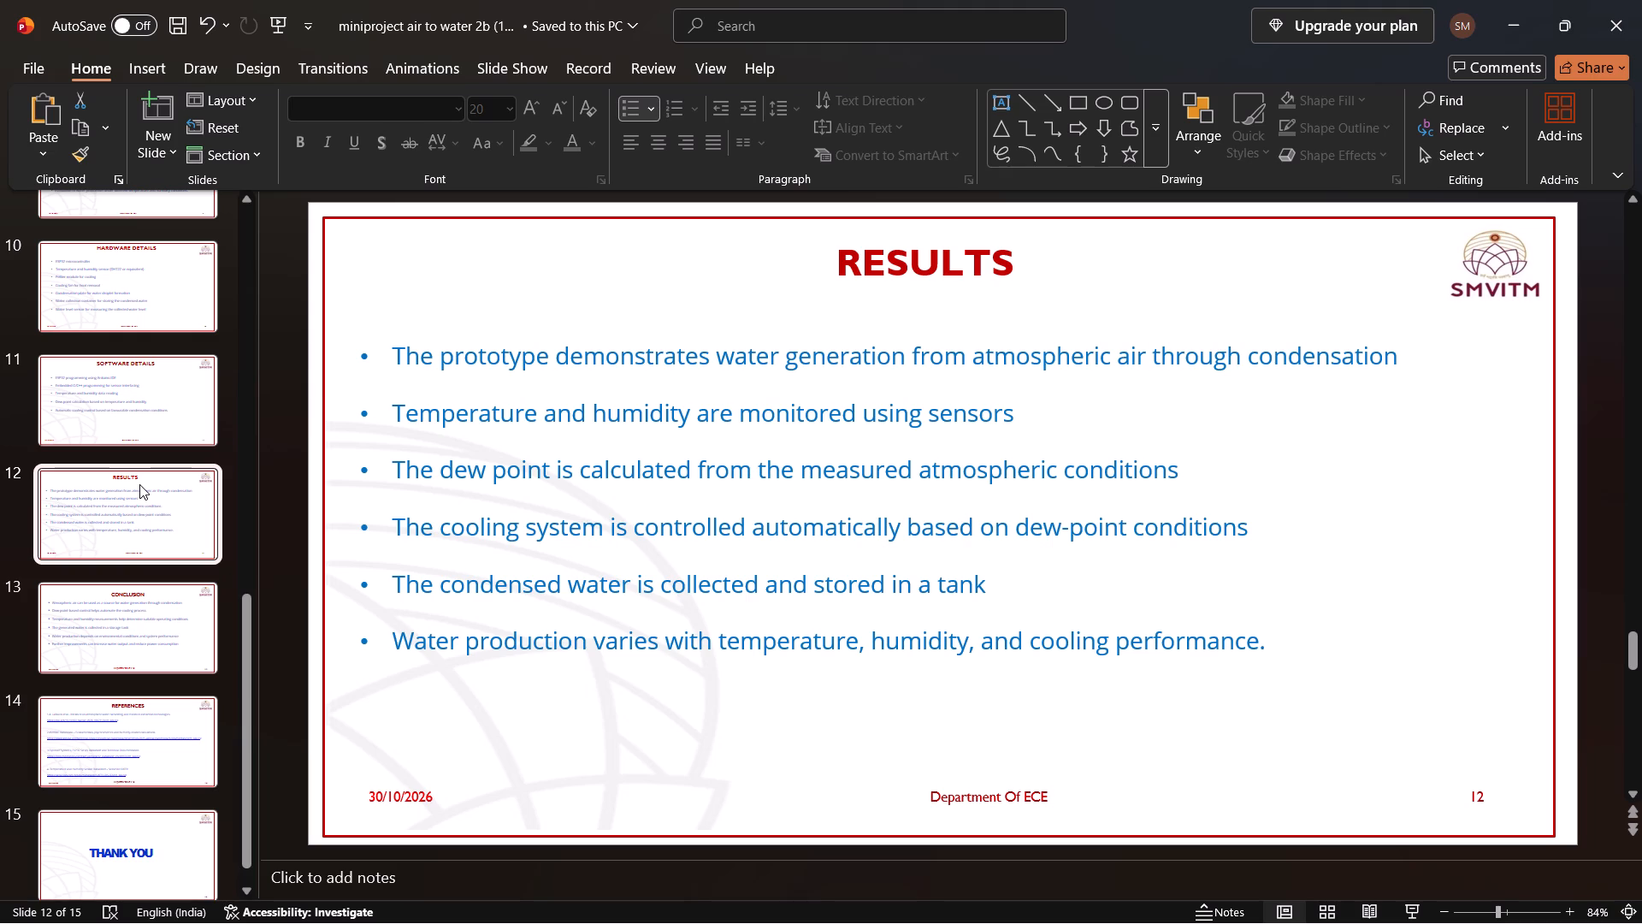
{"action": "scroll", "coordinate": [139, 484], "scroll_direction": "up", "scroll_amount": 2}
{"action": "left_click", "coordinate": [139, 478]}
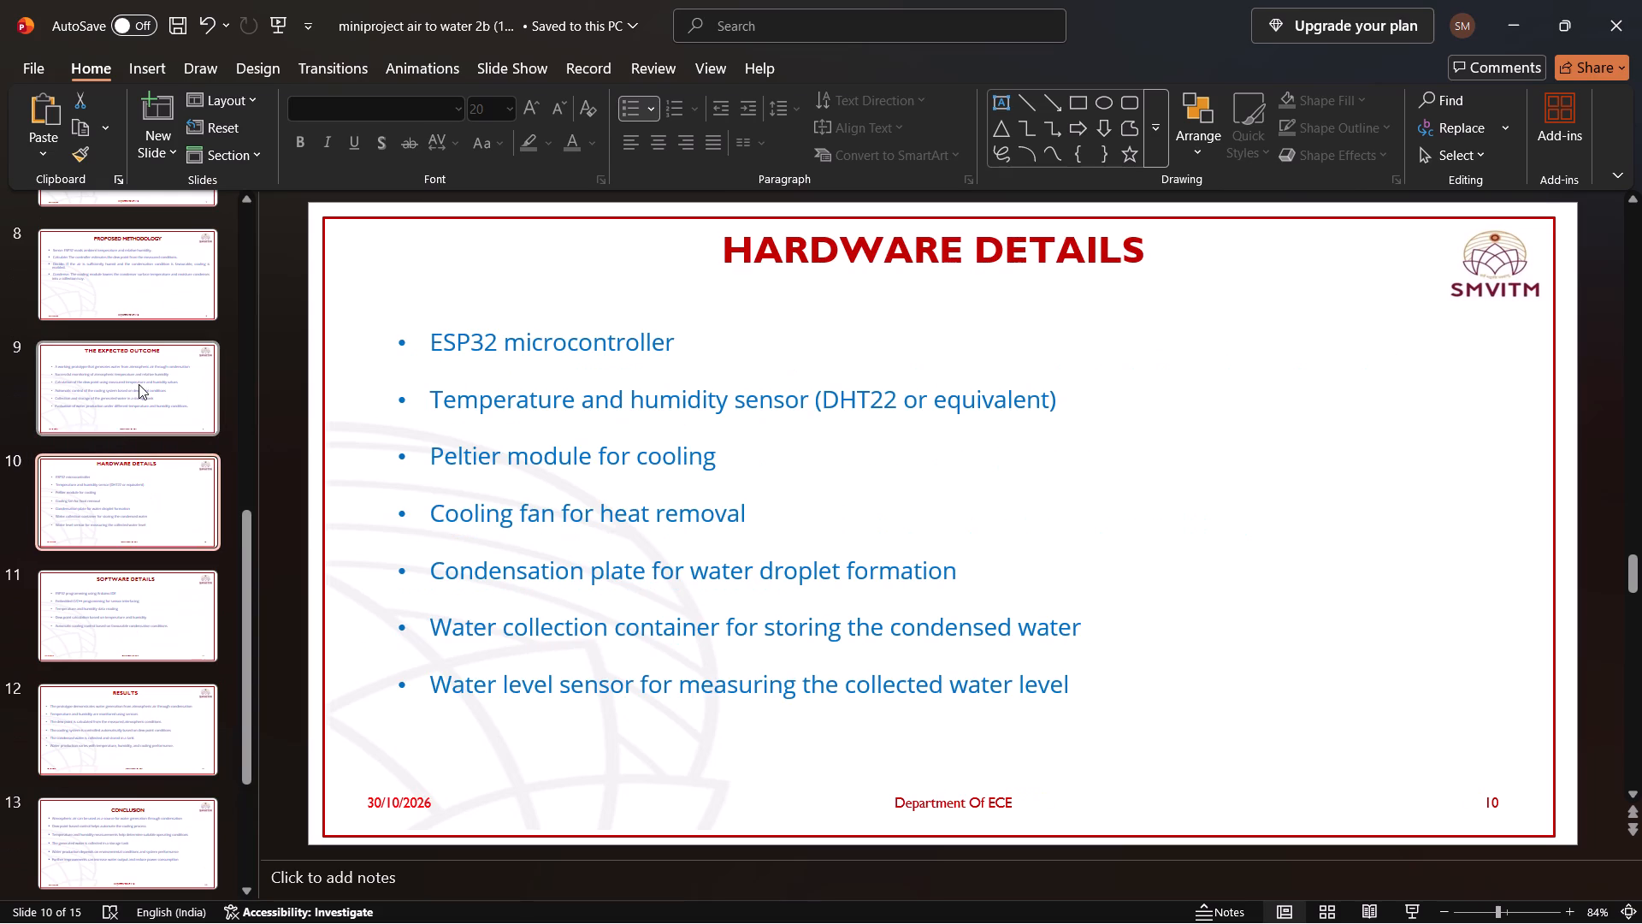
{"action": "left_click", "coordinate": [138, 379]}
{"action": "scroll", "coordinate": [138, 379], "scroll_direction": "up", "scroll_amount": 1}
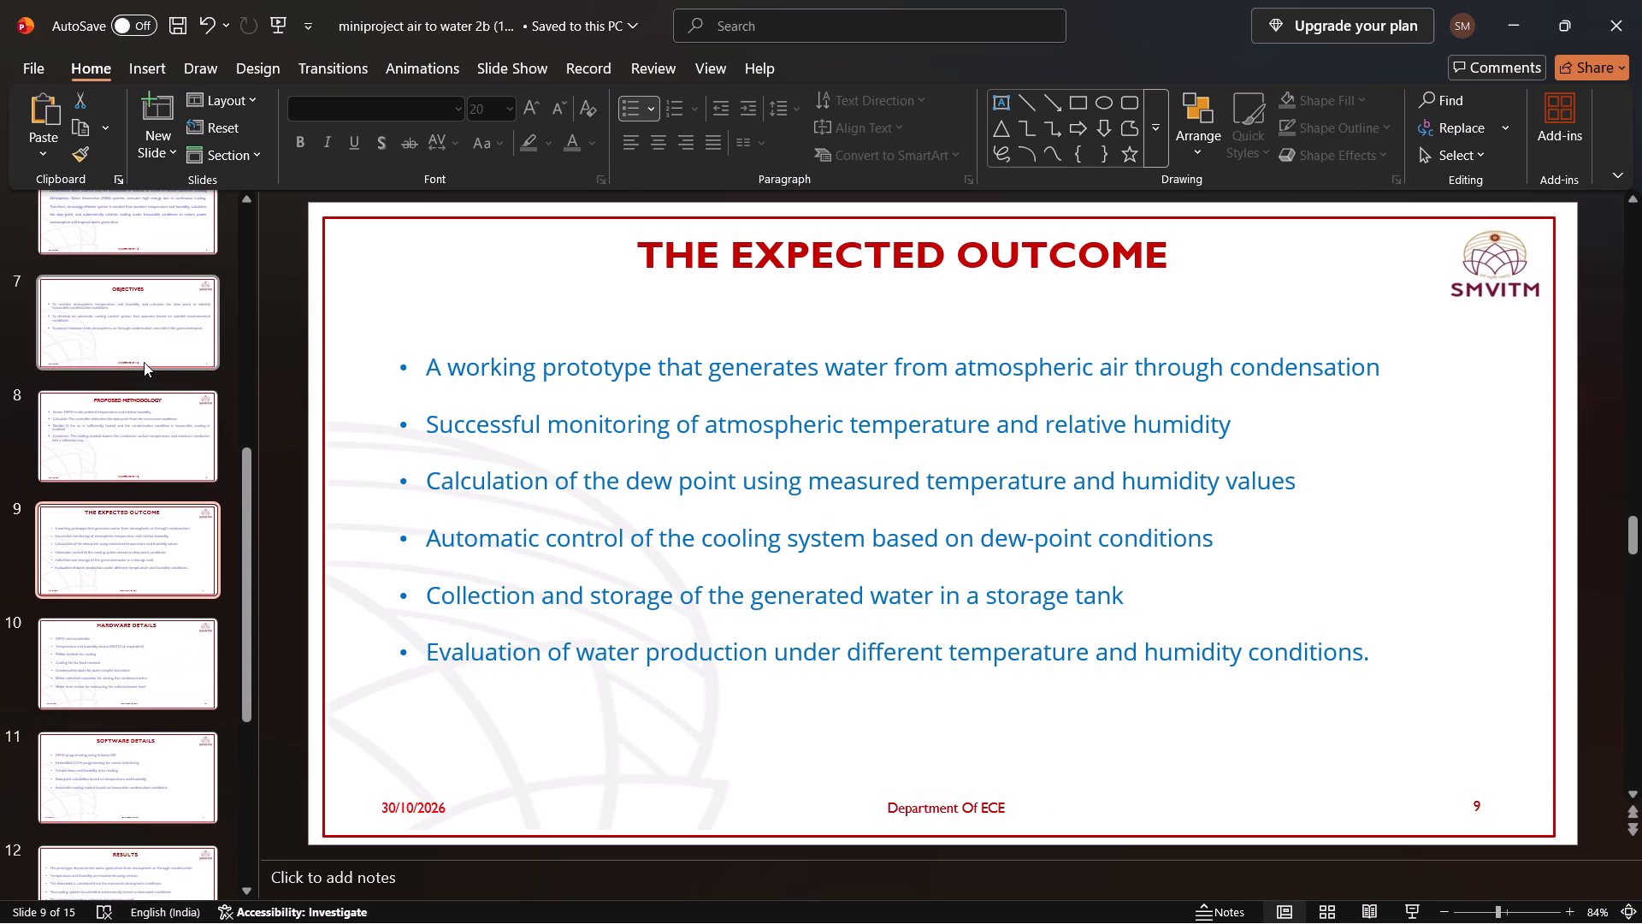
{"action": "left_click", "coordinate": [144, 362]}
{"action": "left_click", "coordinate": [151, 418]}
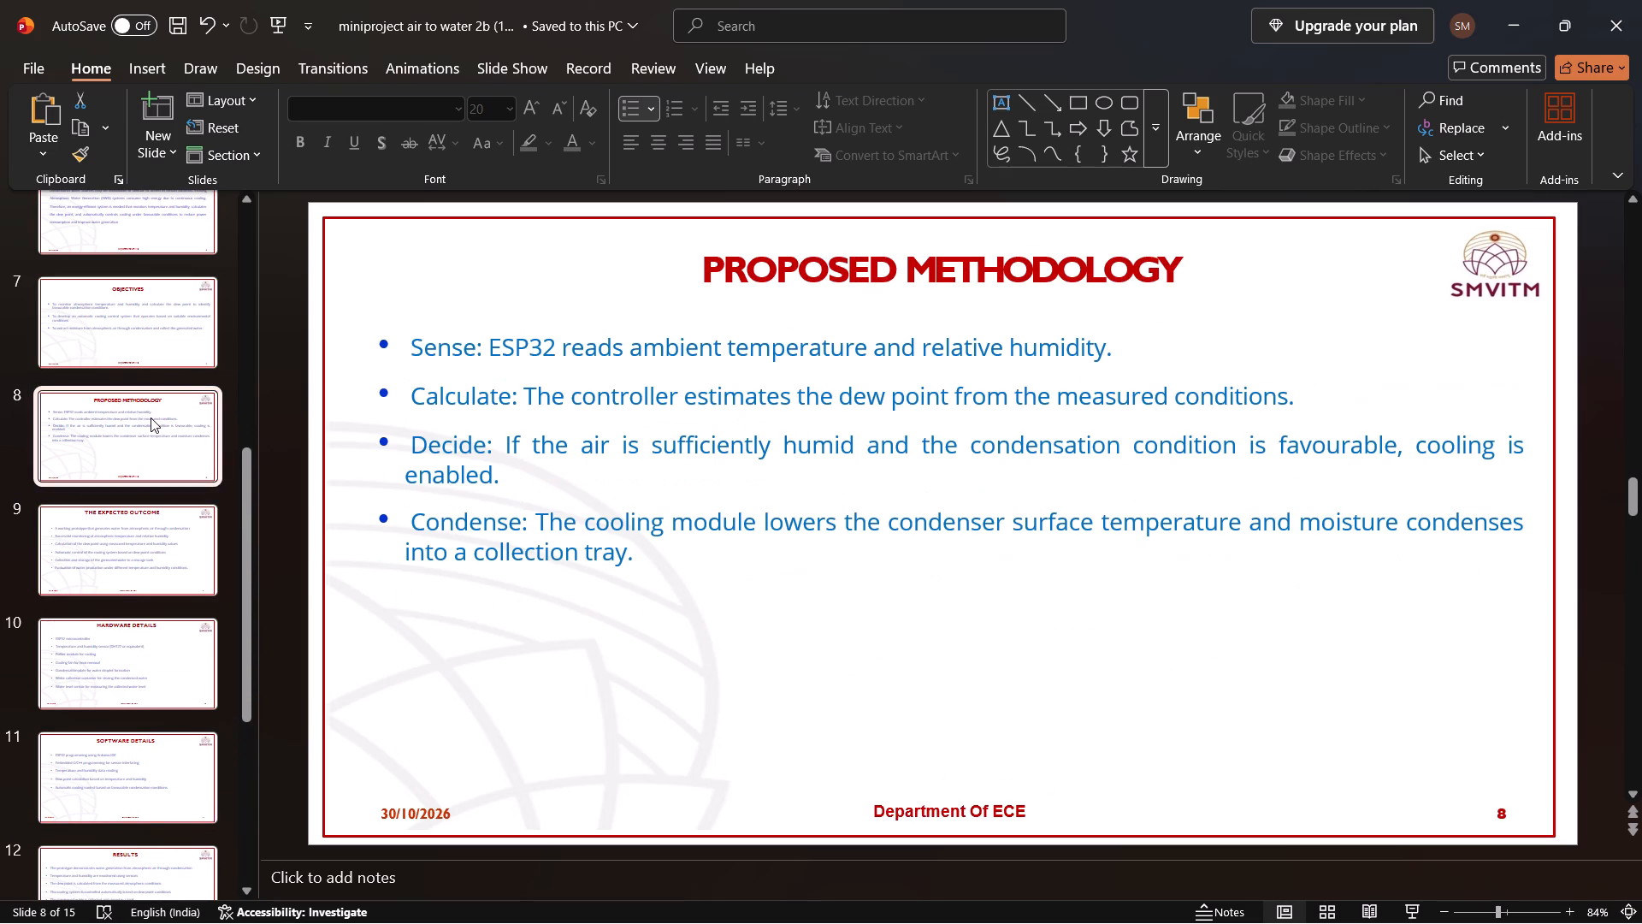
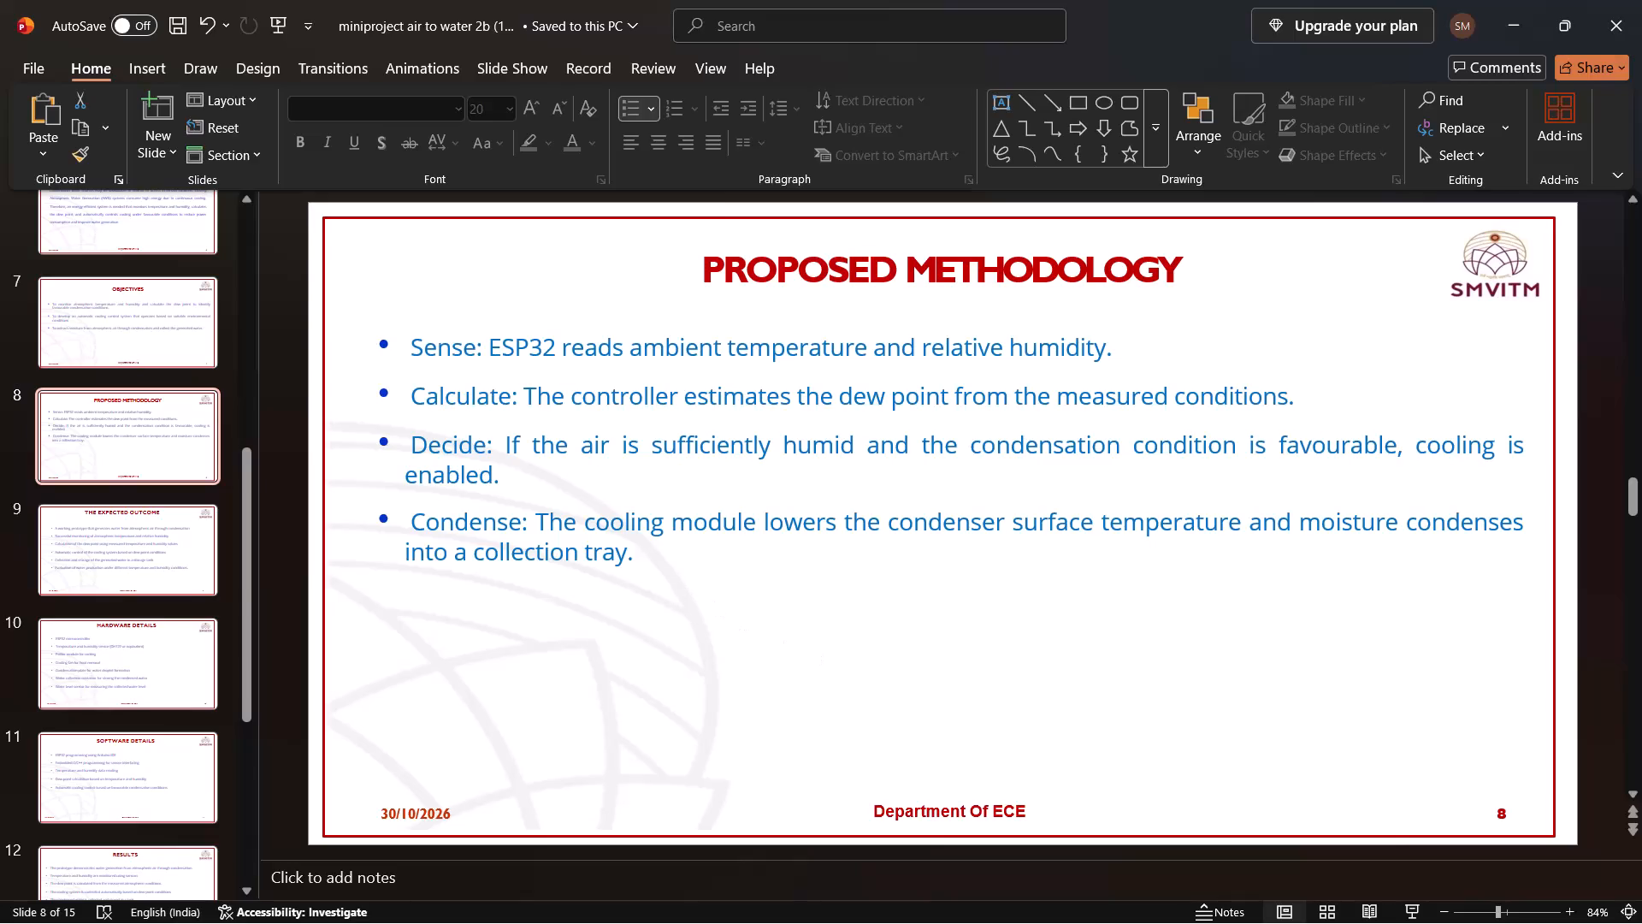
Open the Proposed Methodology text for editing at the end of the "Condense" bullet, after "collection tray.".
{"action": "left_click", "coordinate": [661, 560]}
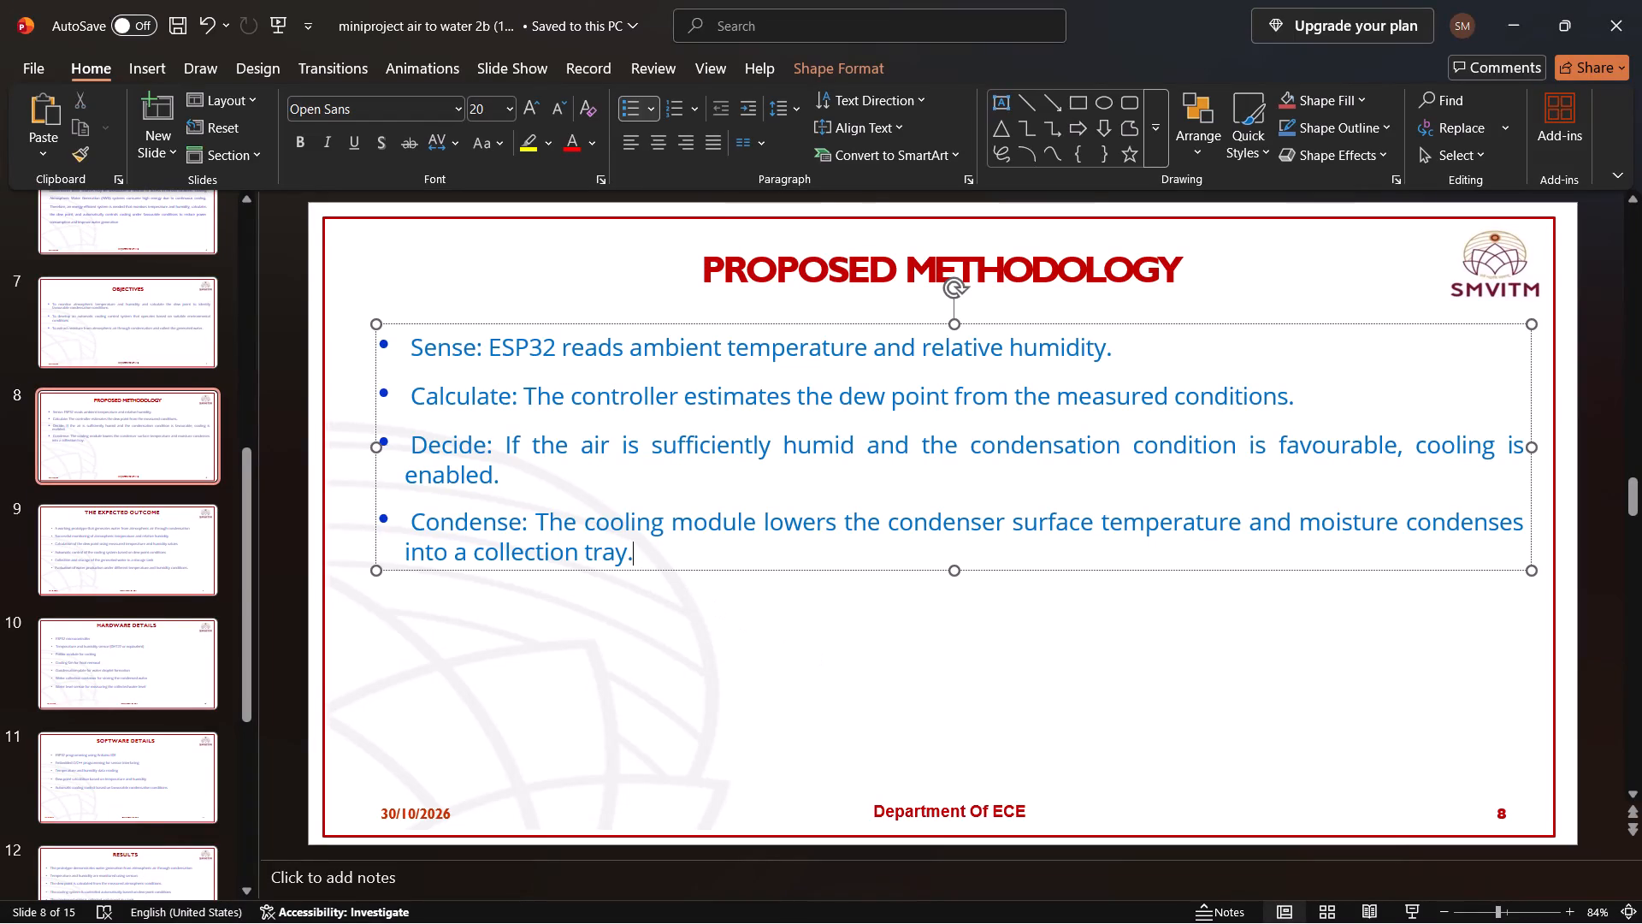
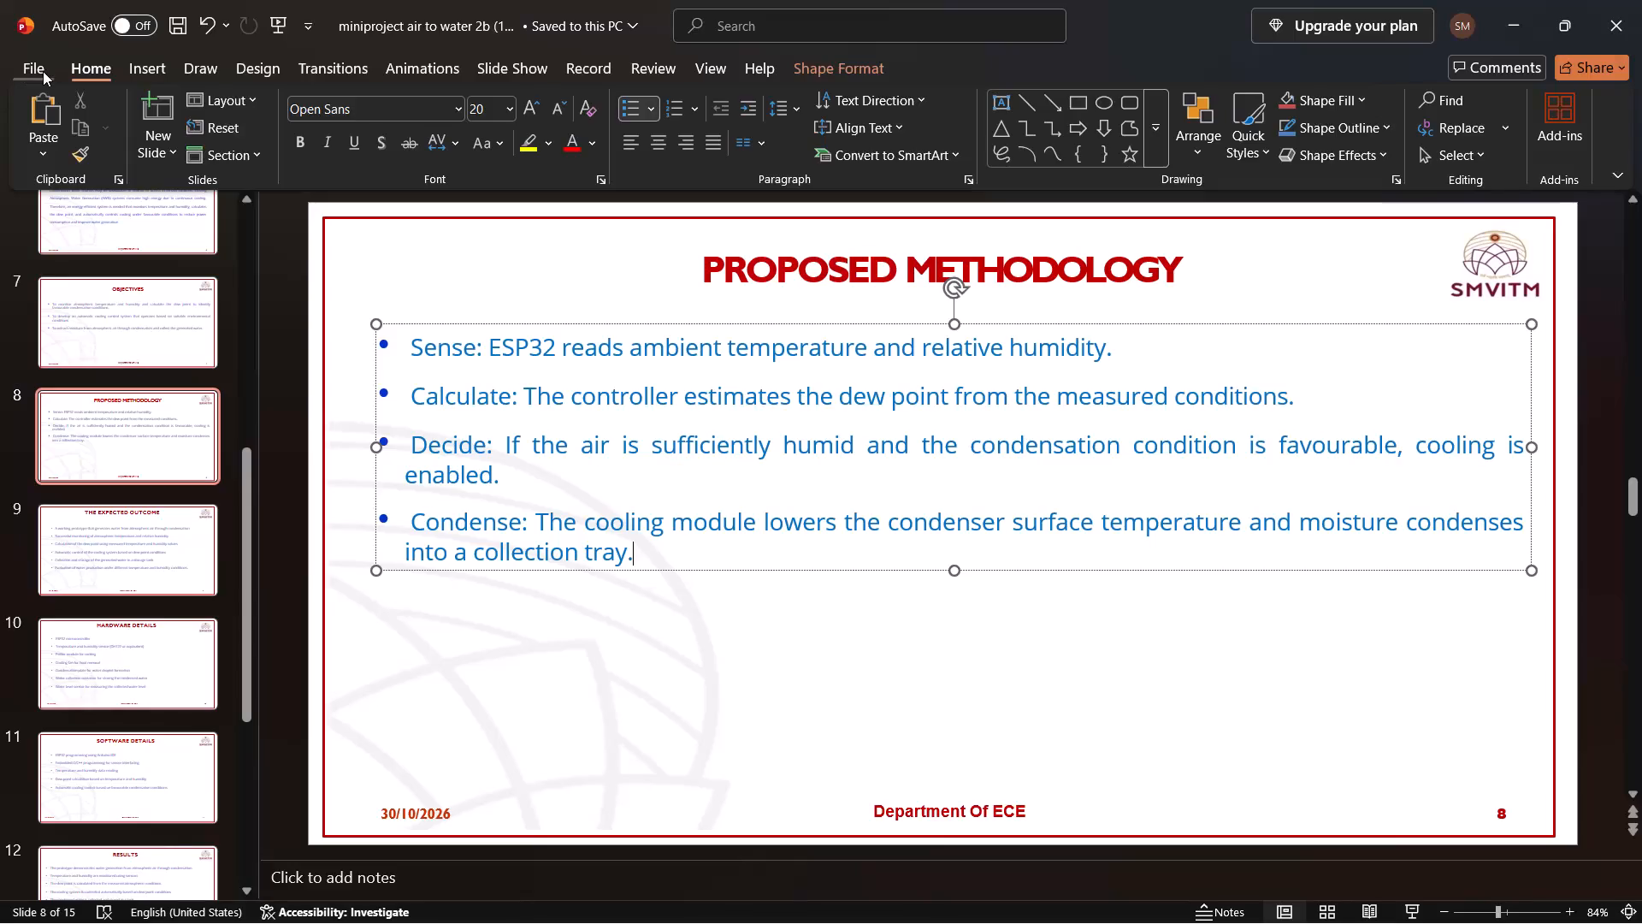
Open the recent presentation "miniproject air to water (2)" from the Downloads folder.
{"action": "left_click", "coordinate": [43, 71]}
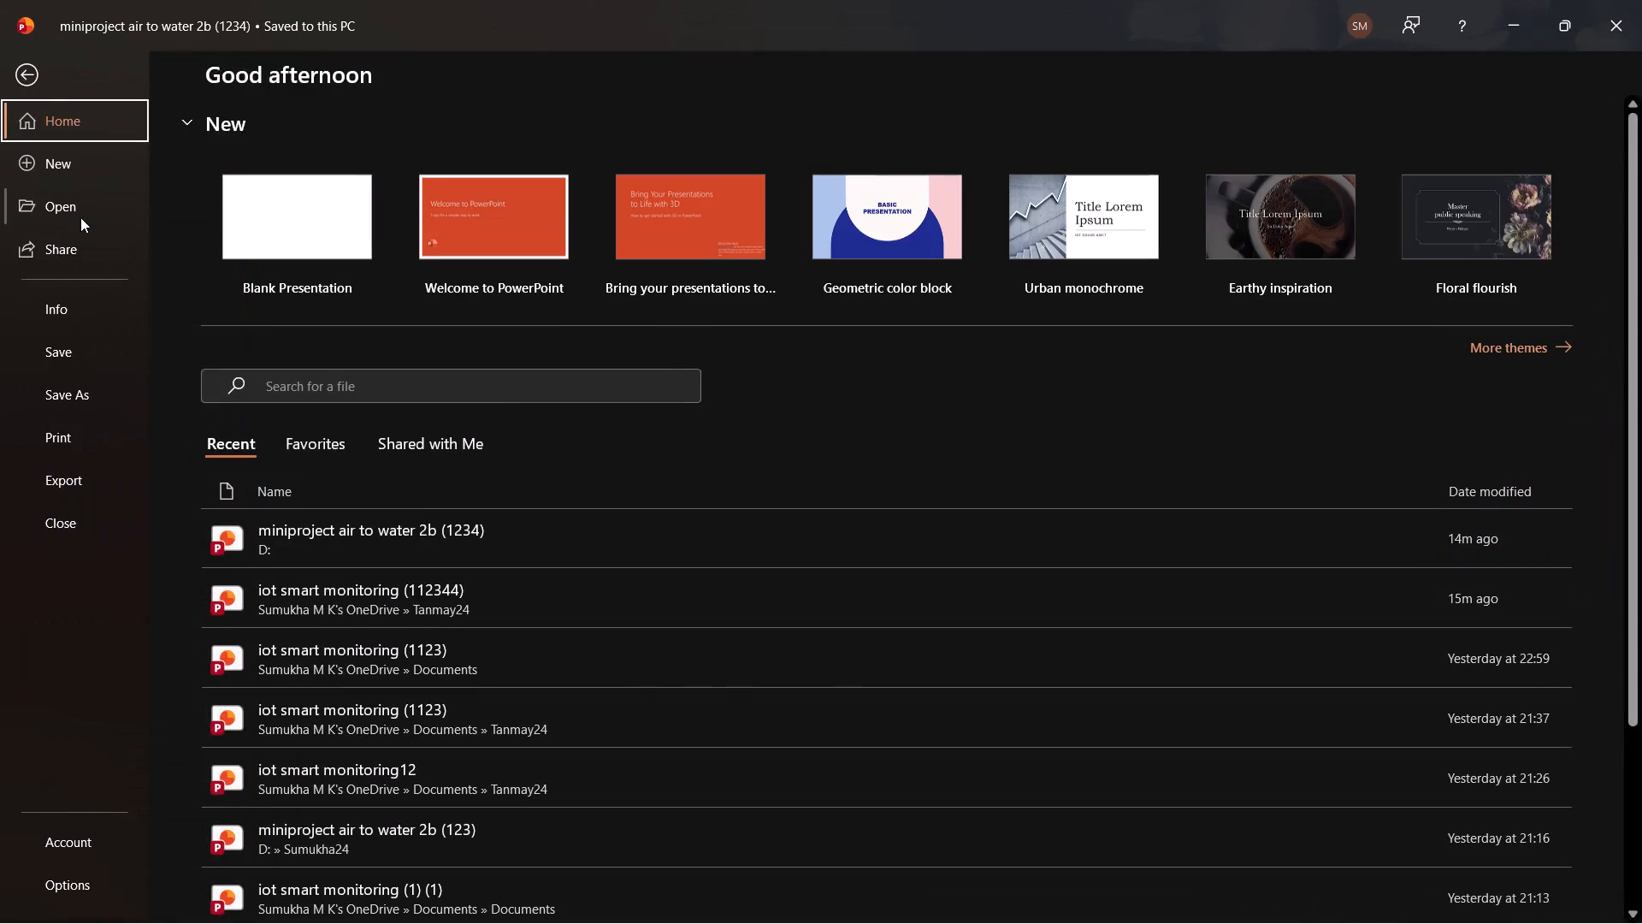
{"action": "left_click", "coordinate": [80, 217]}
{"action": "scroll", "coordinate": [674, 572], "scroll_direction": "down", "scroll_amount": 1}
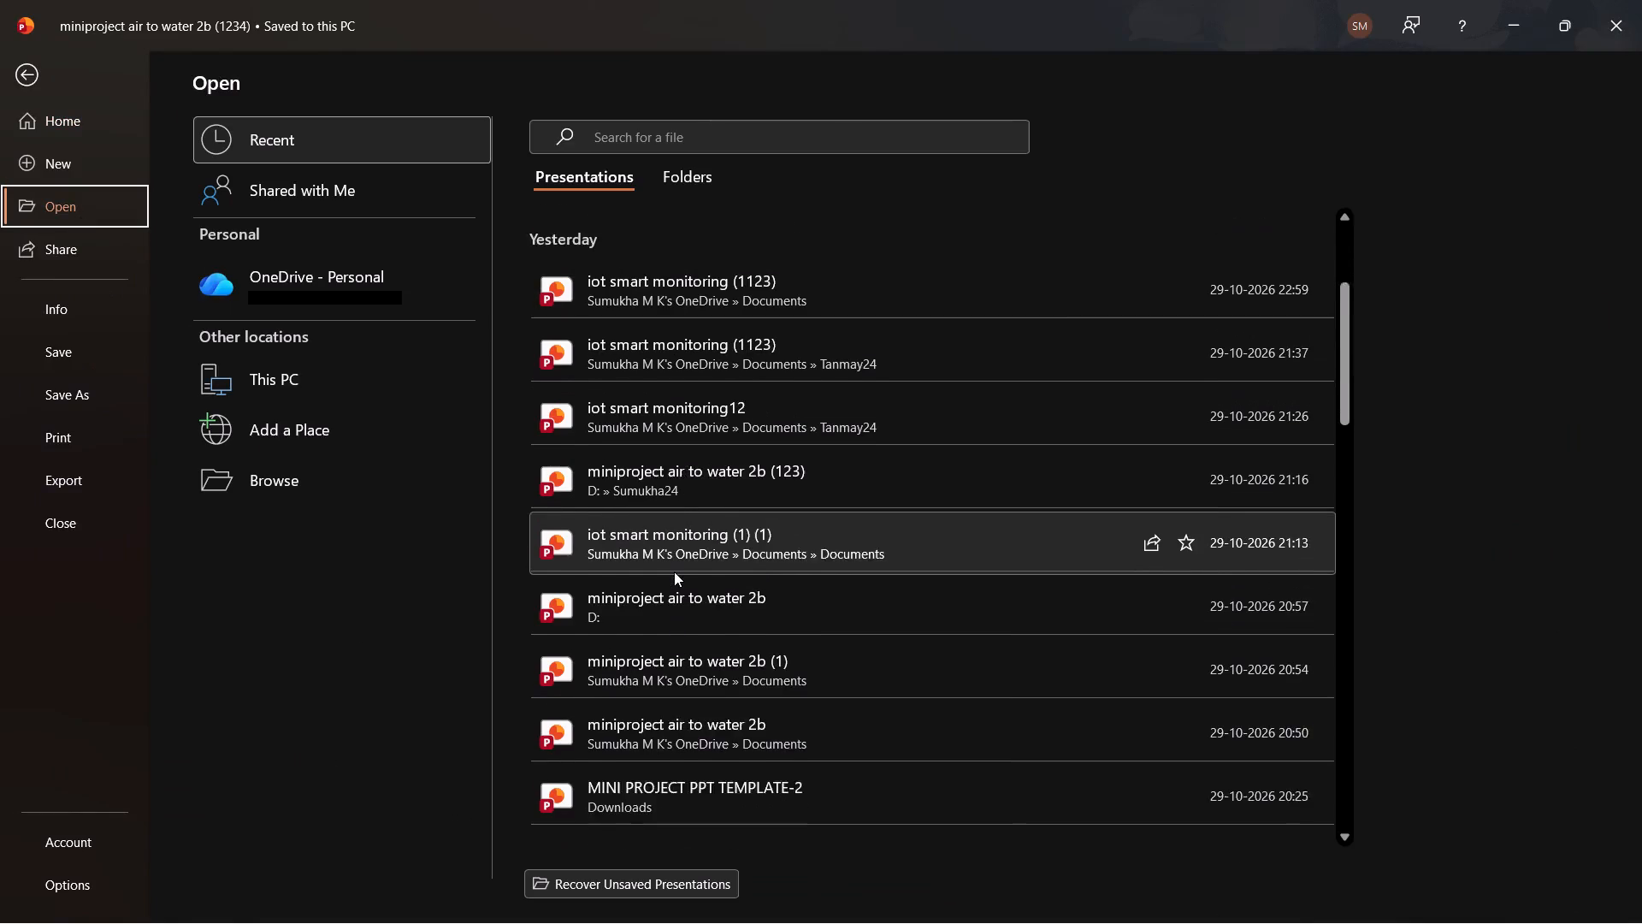
{"action": "scroll", "coordinate": [674, 572], "scroll_direction": "down", "scroll_amount": 2}
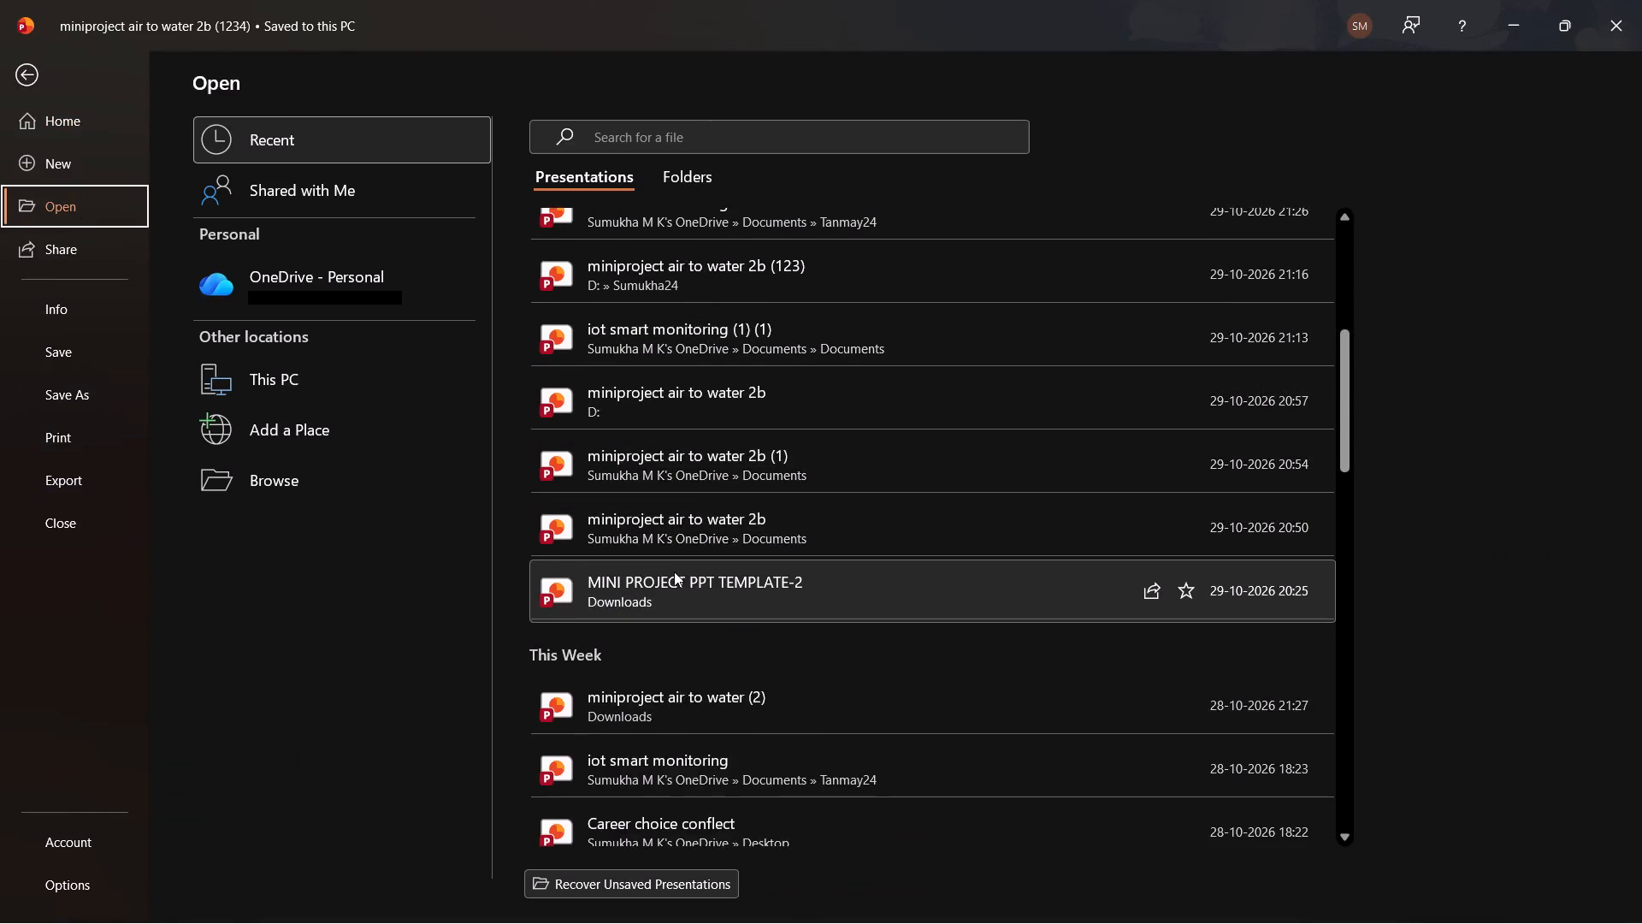
{"action": "scroll", "coordinate": [765, 628], "scroll_direction": "down", "scroll_amount": 1}
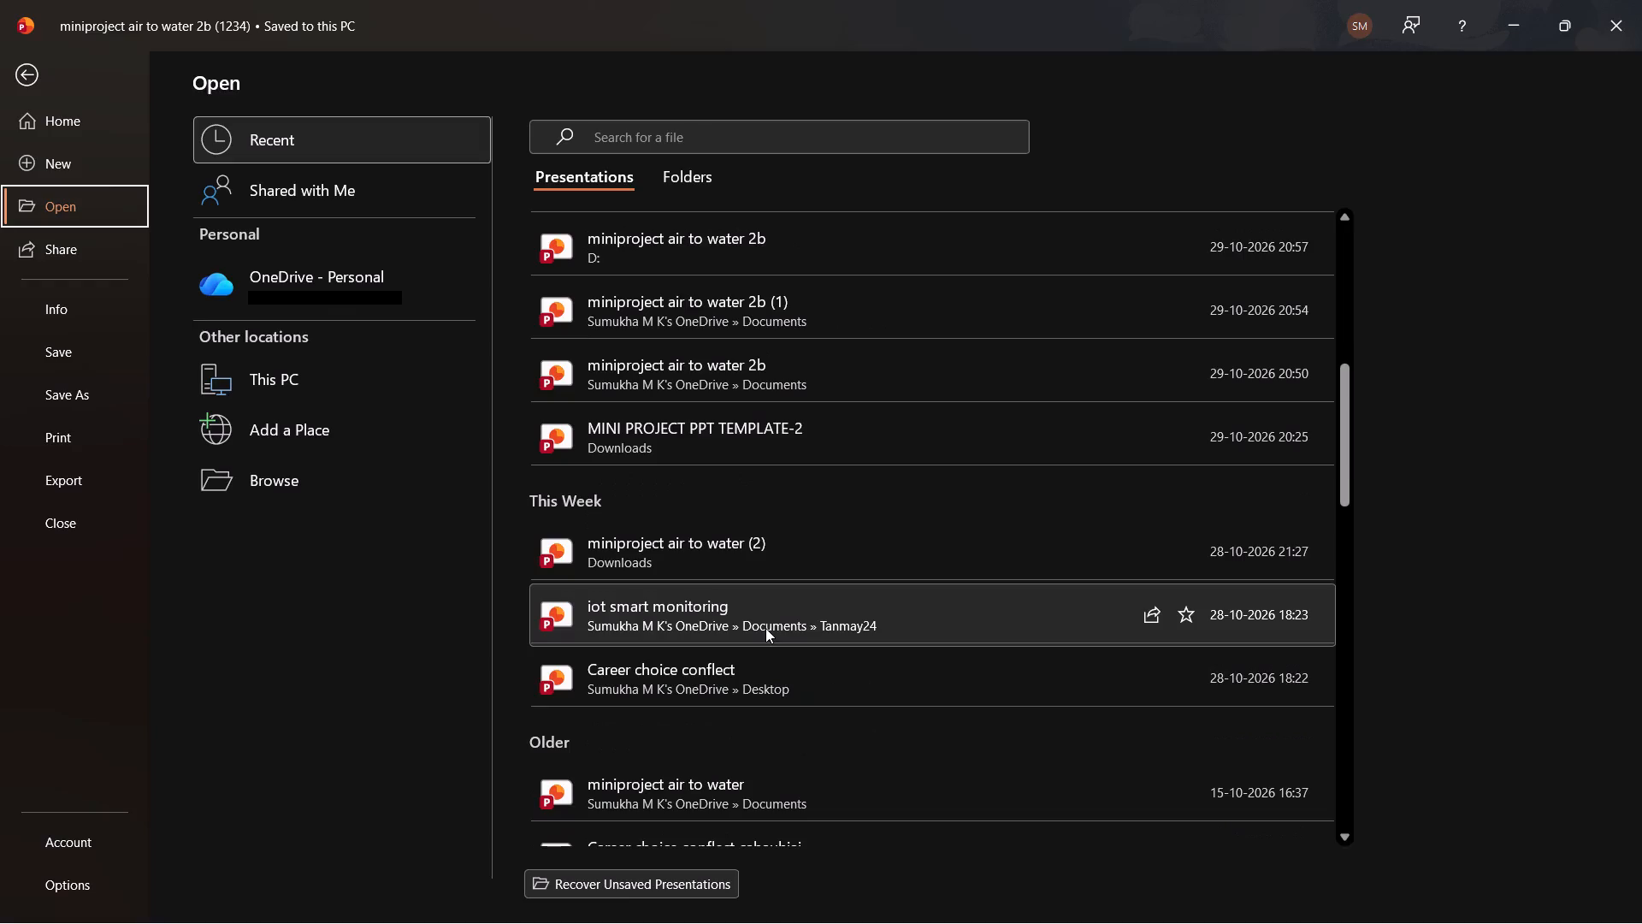
{"action": "double_click", "coordinate": [770, 573]}
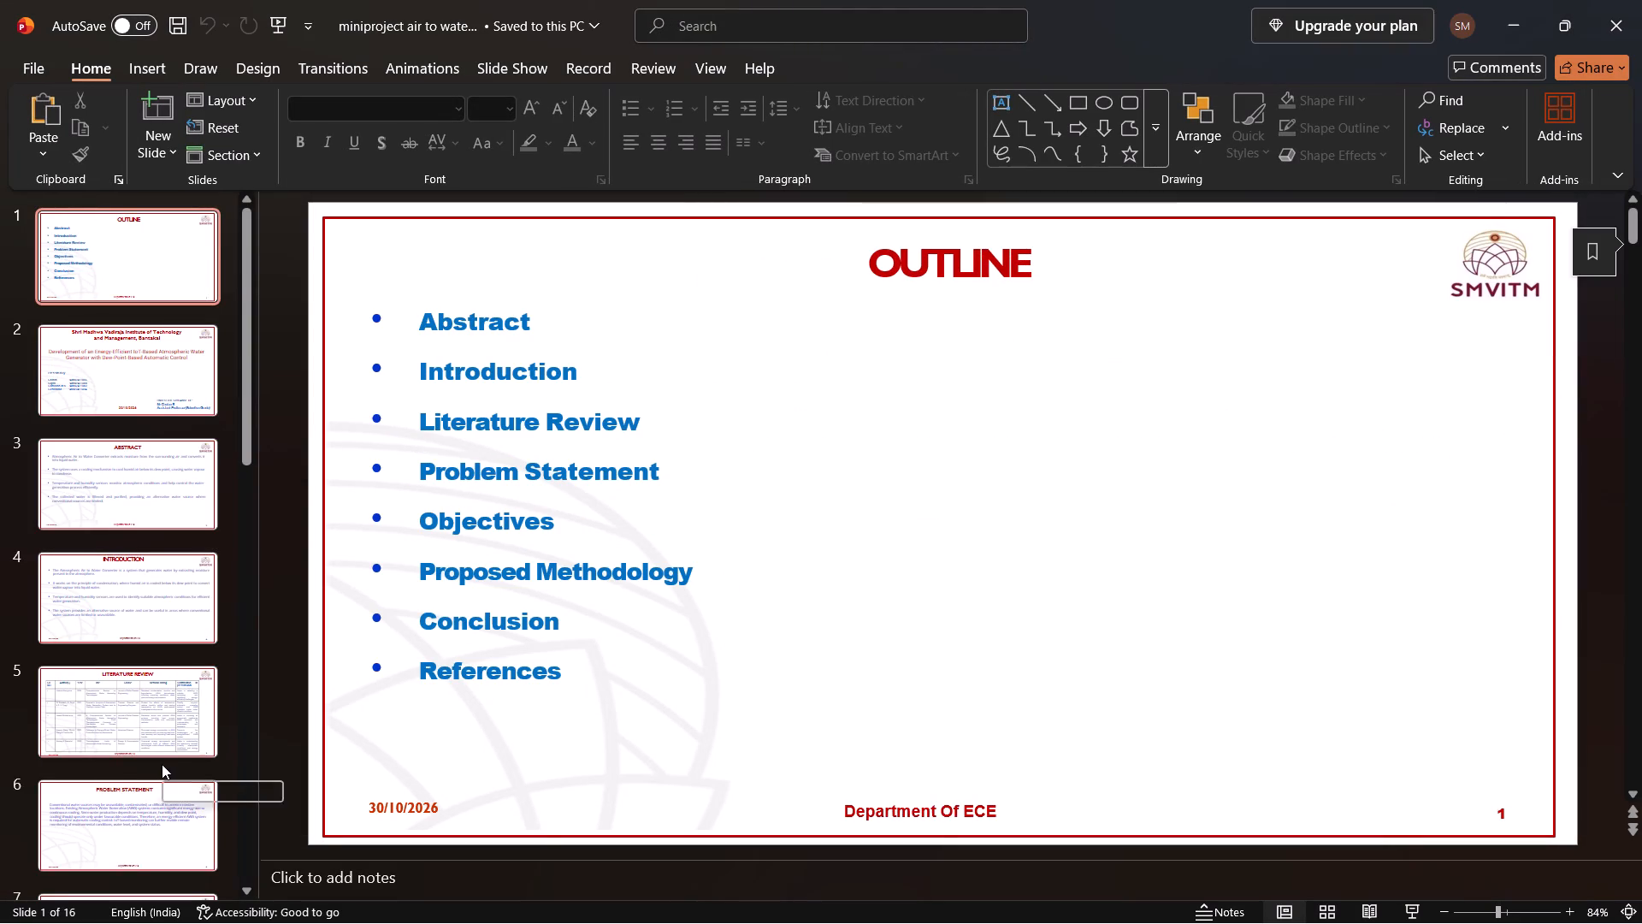
Go to slide 9, "Block Diagram Of Atmospheric water Generator", in the opened presentation.
{"action": "scroll", "coordinate": [162, 764], "scroll_direction": "down", "scroll_amount": 2}
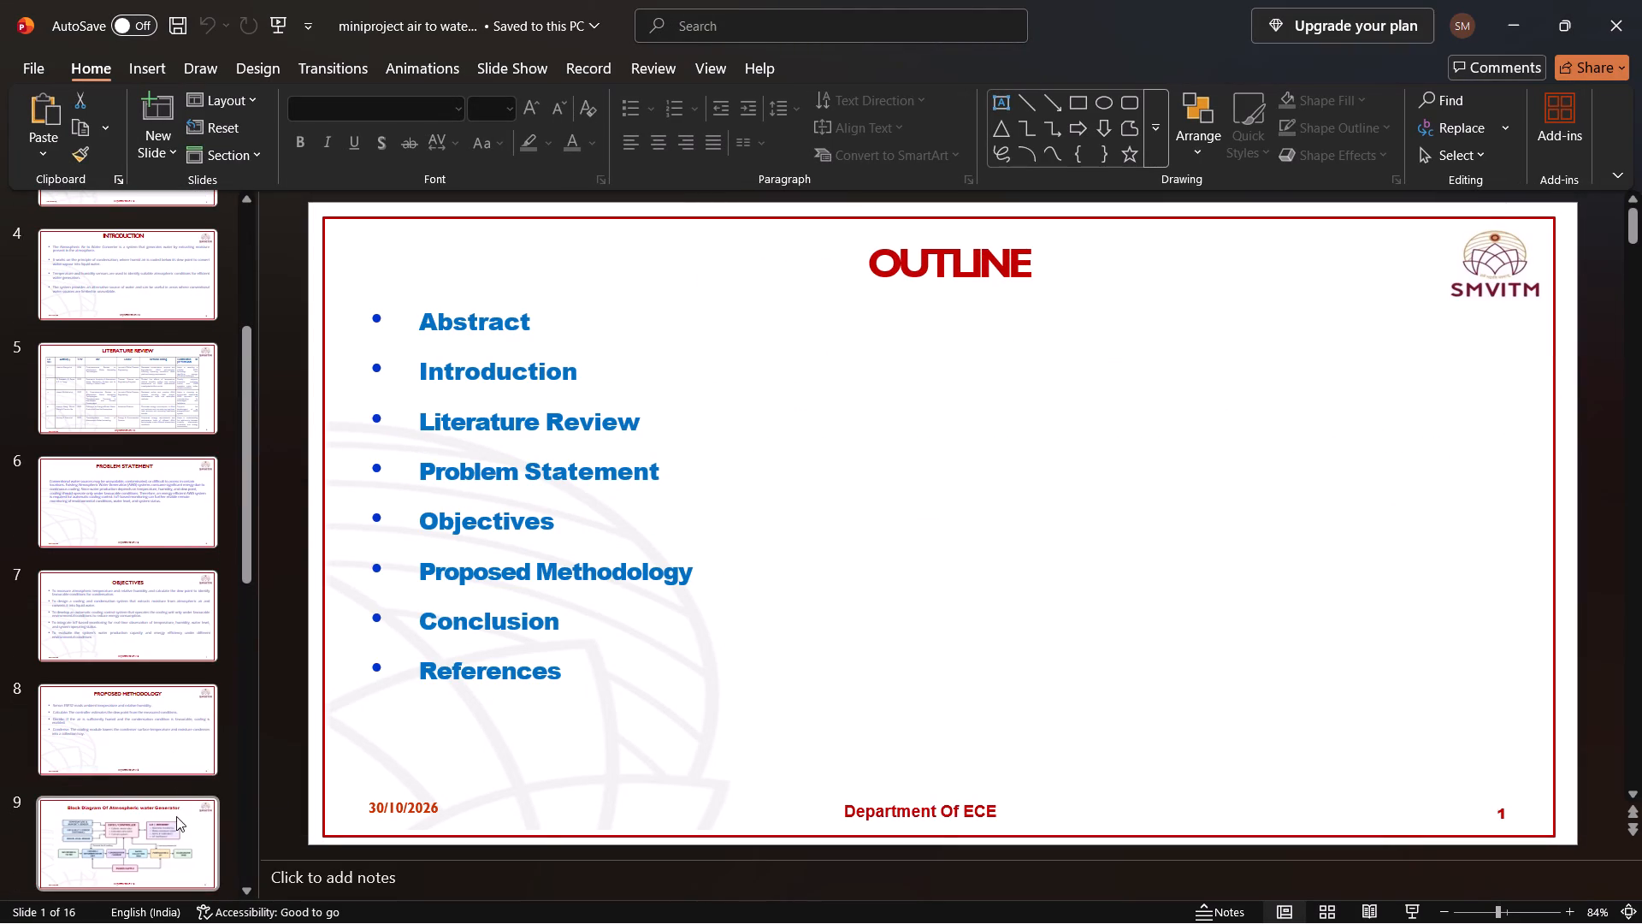
{"action": "left_click", "coordinate": [174, 821]}
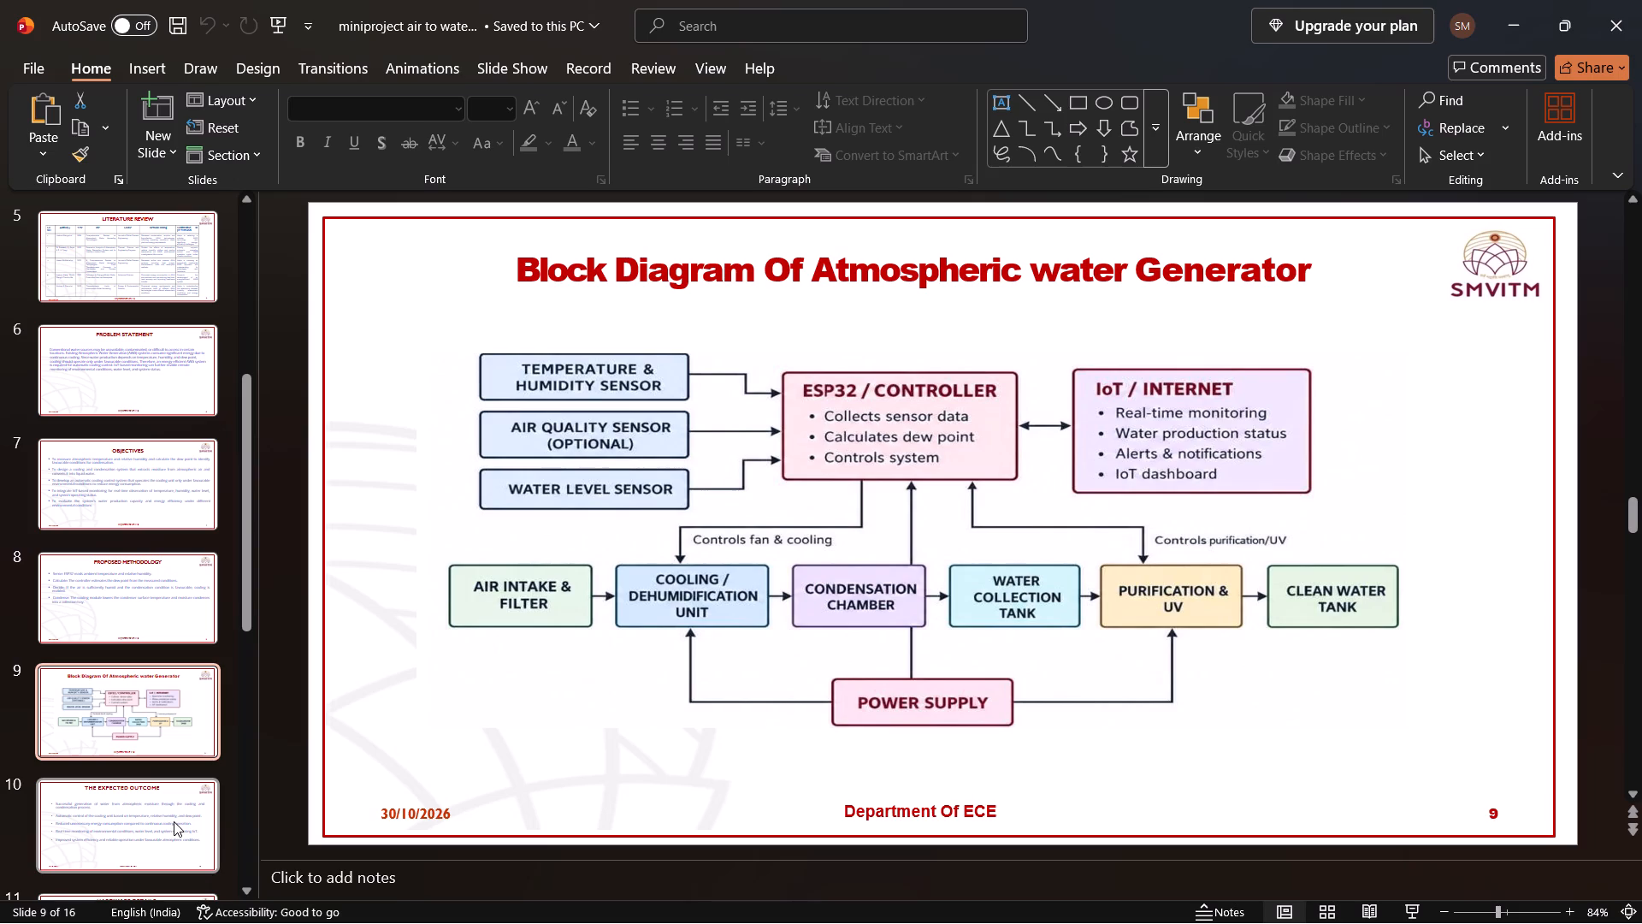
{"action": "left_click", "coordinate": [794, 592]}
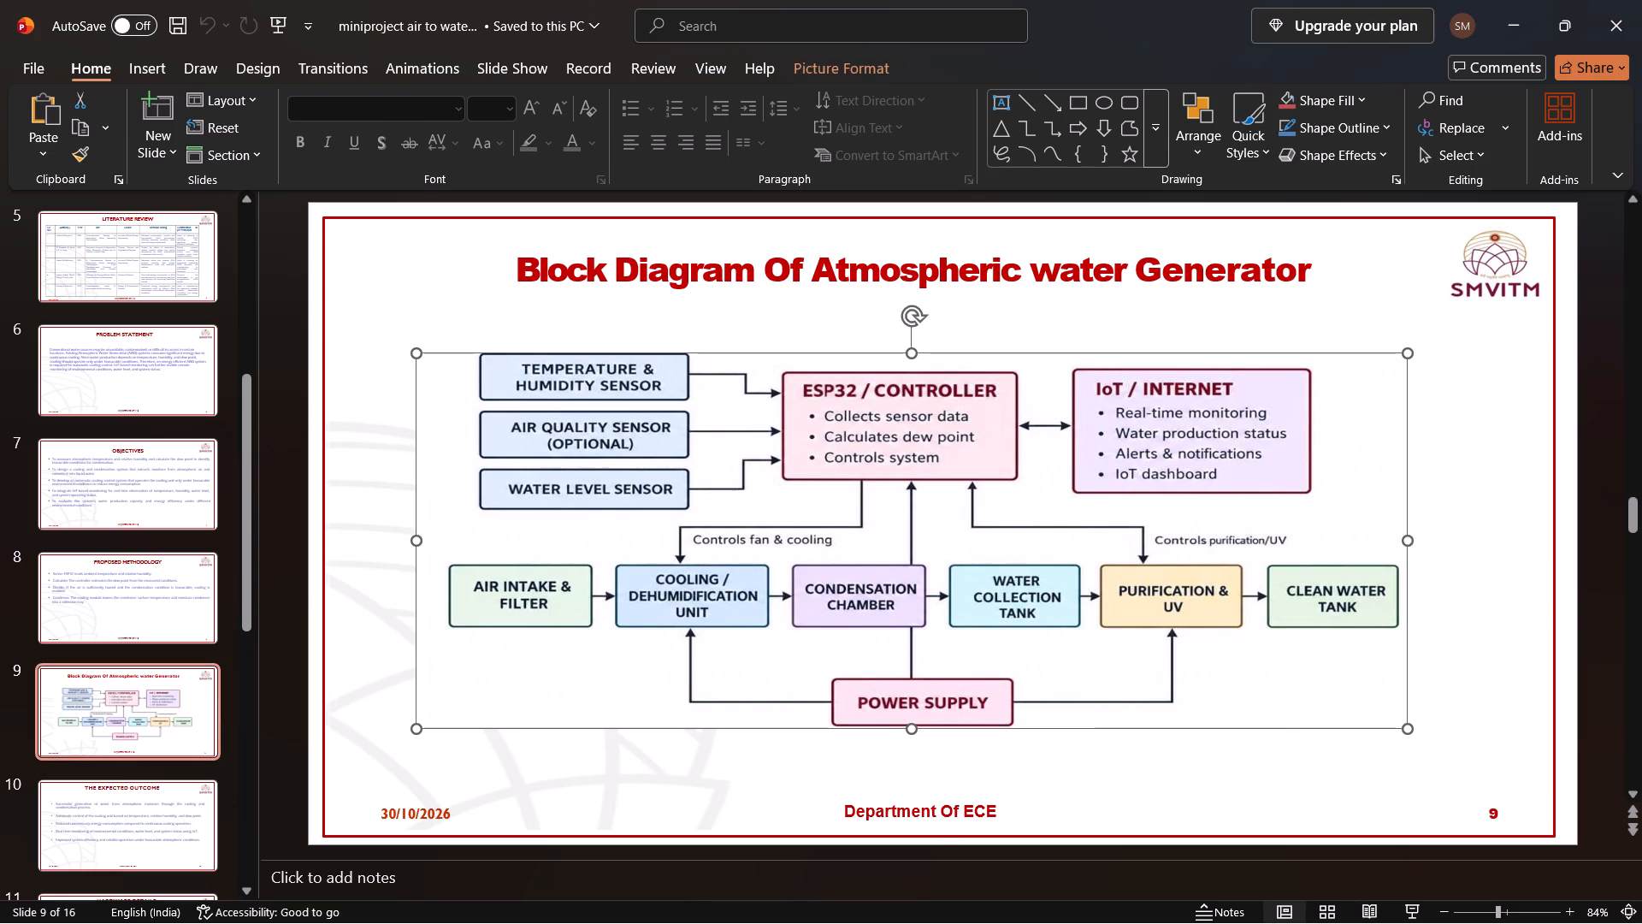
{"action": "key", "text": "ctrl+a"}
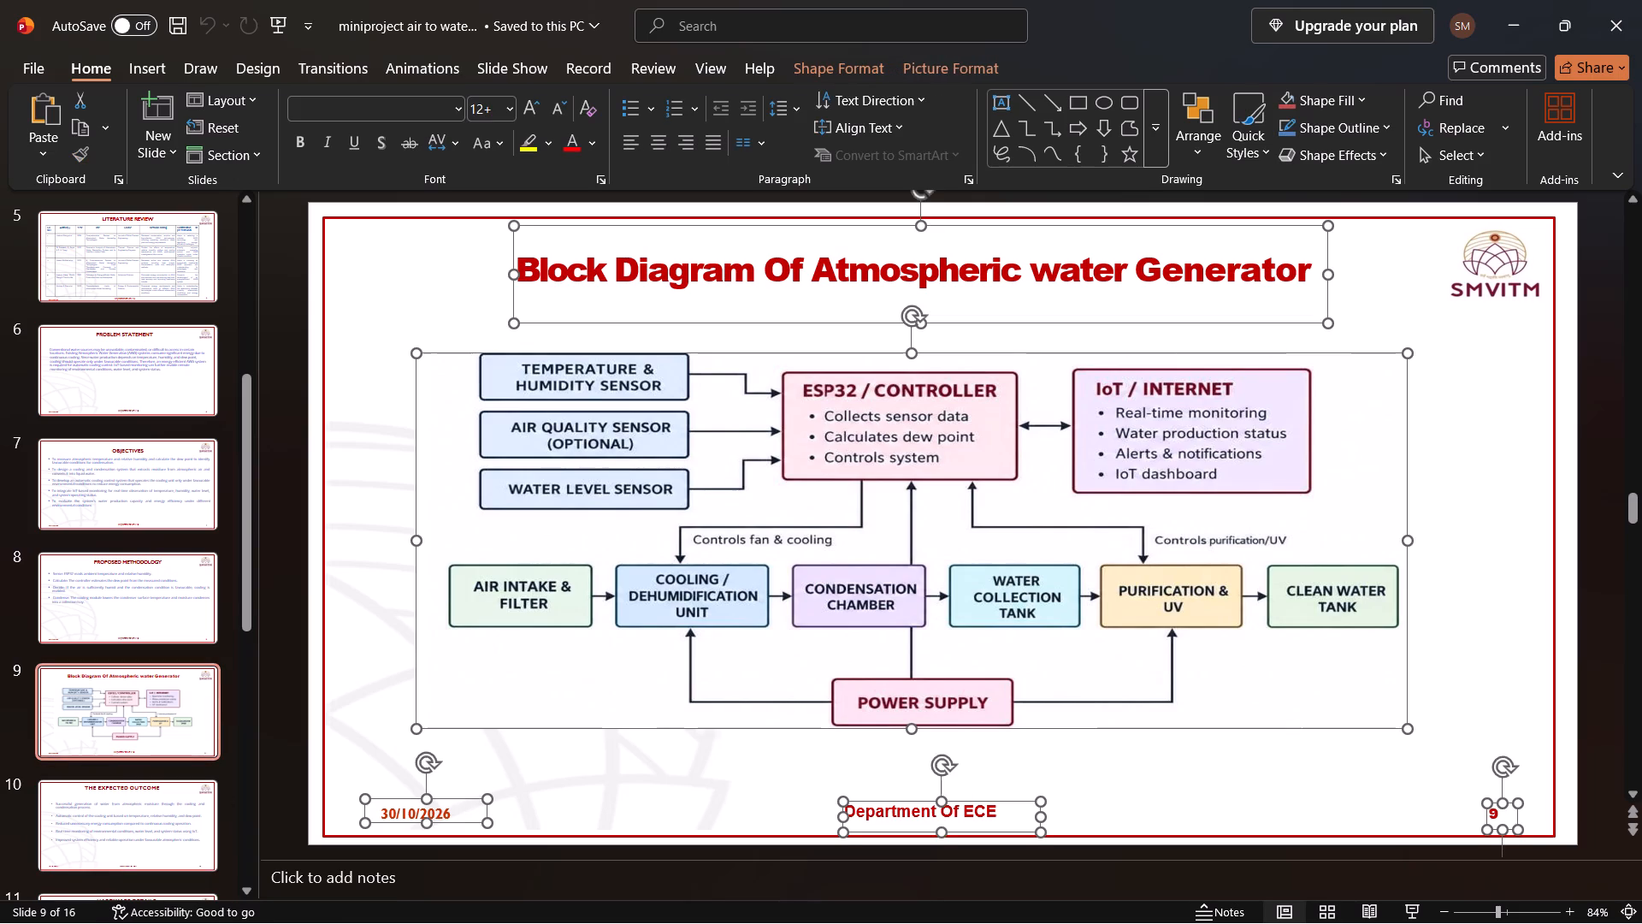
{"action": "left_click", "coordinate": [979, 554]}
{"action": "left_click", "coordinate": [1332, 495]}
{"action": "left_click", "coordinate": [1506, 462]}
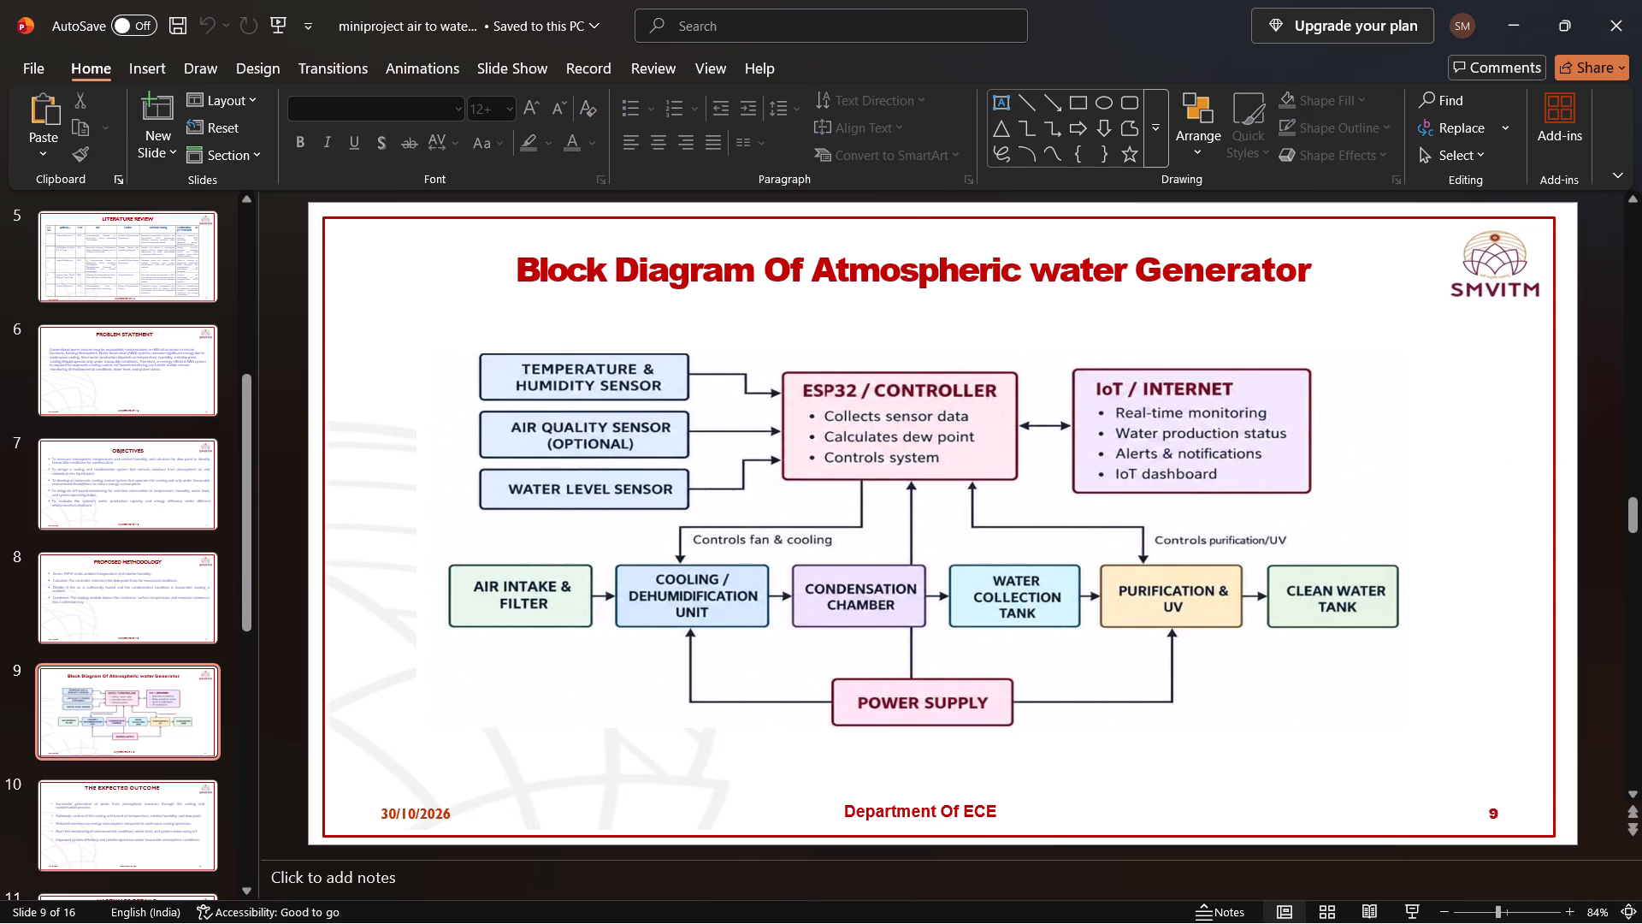
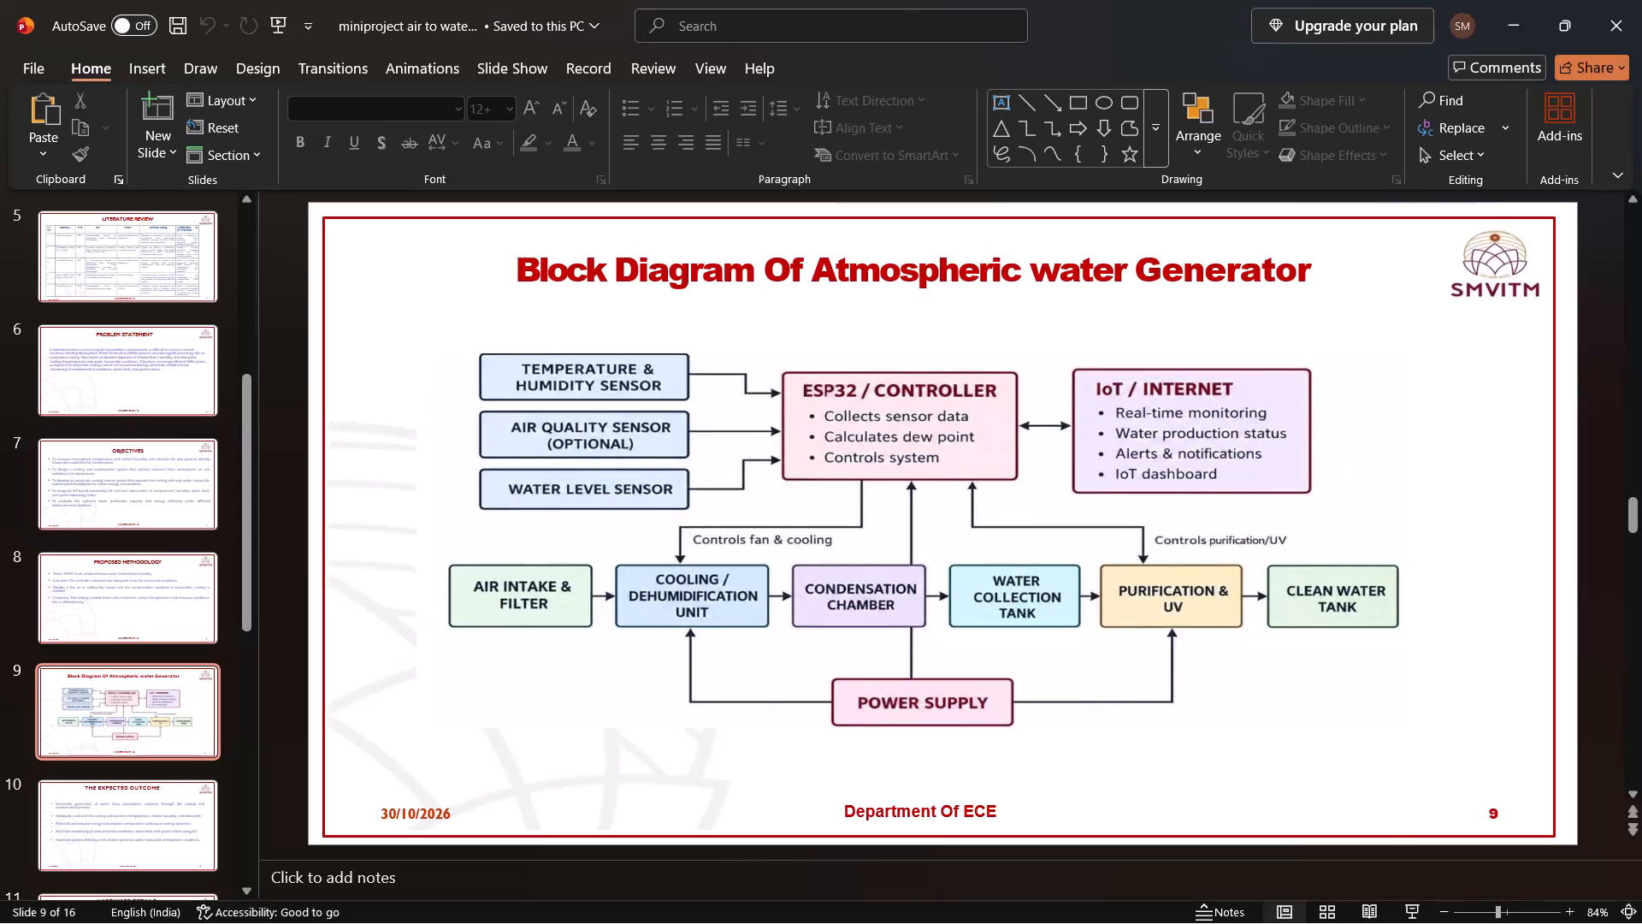
Switch back to the "miniproject air to water 2b" presentation and delete all the body text of the Proposed Methodology slide.
{"action": "key", "text": "alt+Tab"}
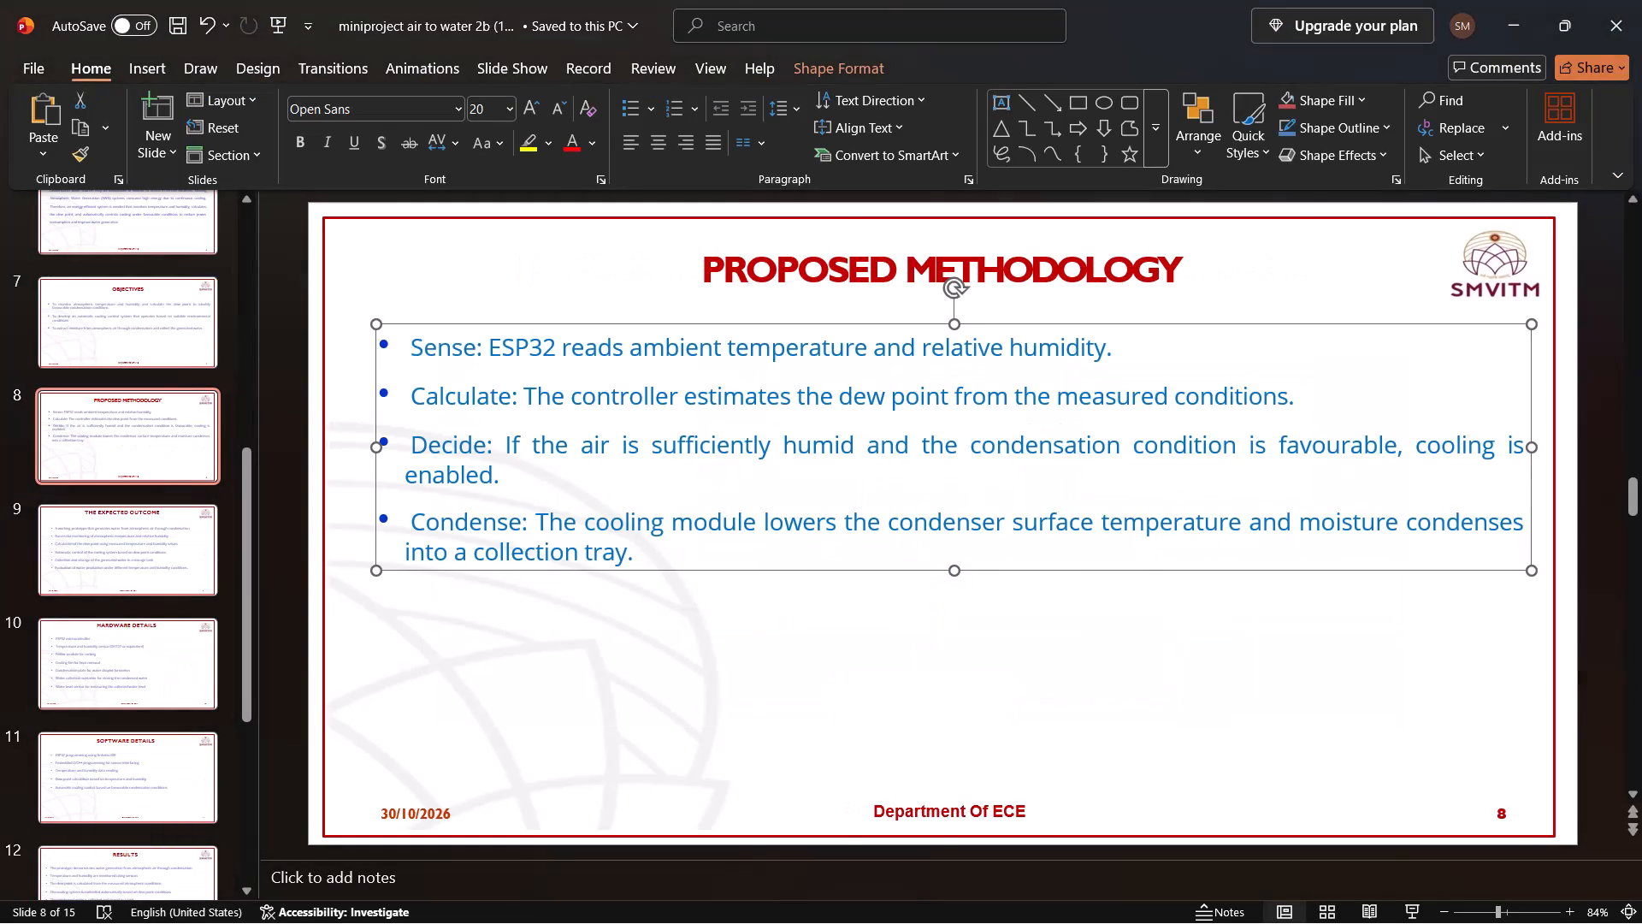
{"action": "key", "text": "ctrl+a"}
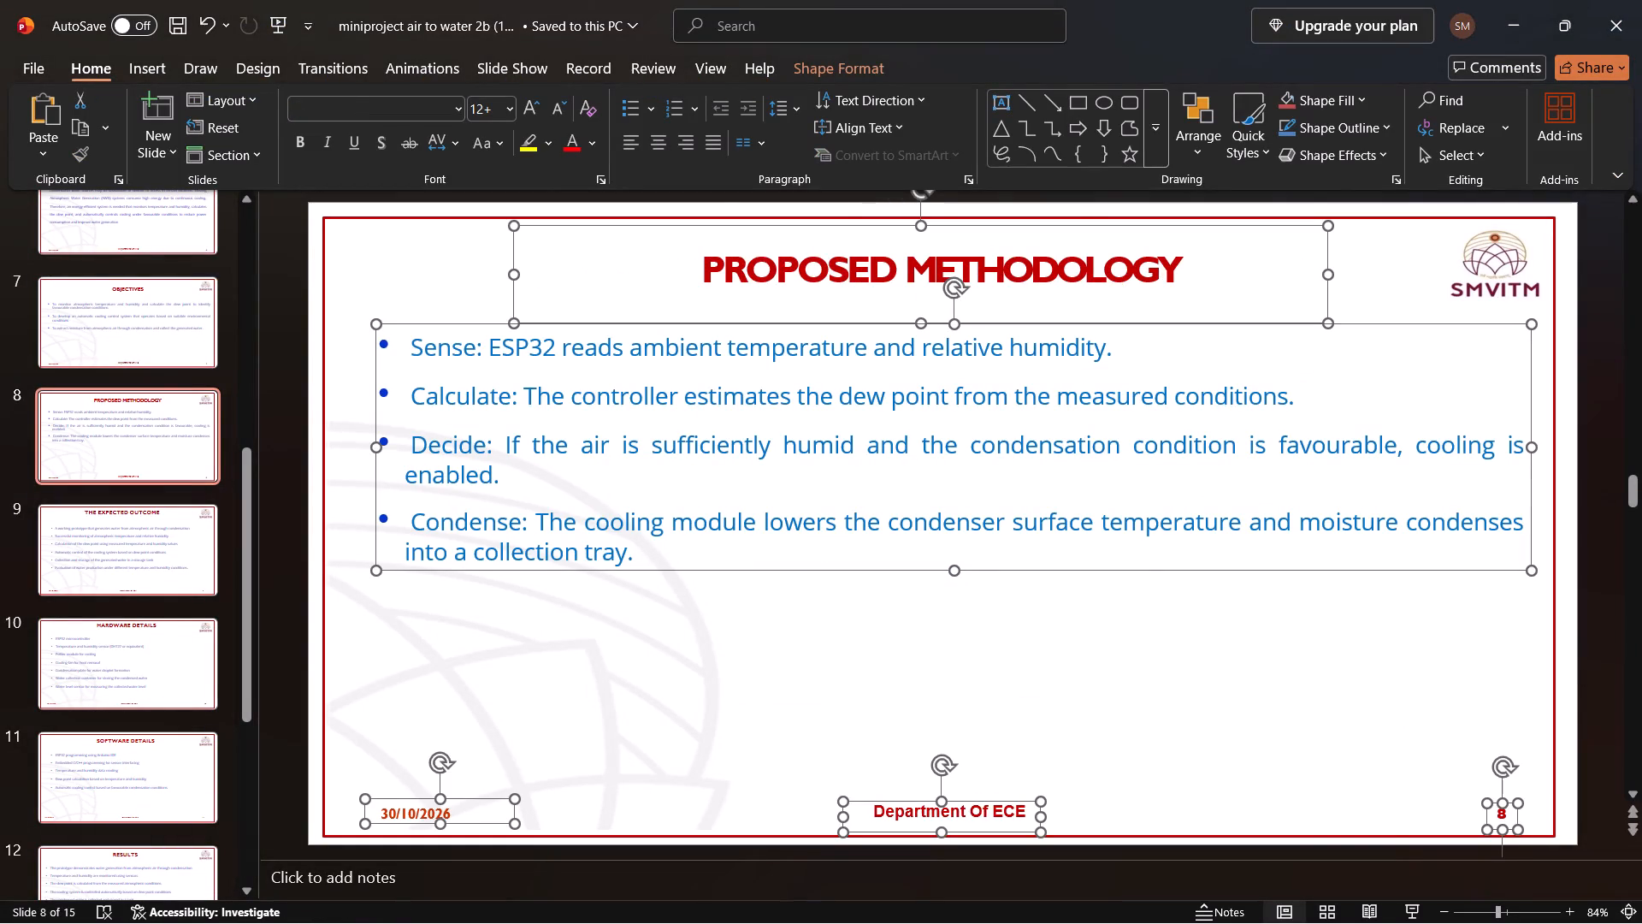
{"action": "double_click", "coordinate": [1213, 482]}
{"action": "key", "text": "ctrl+a"}
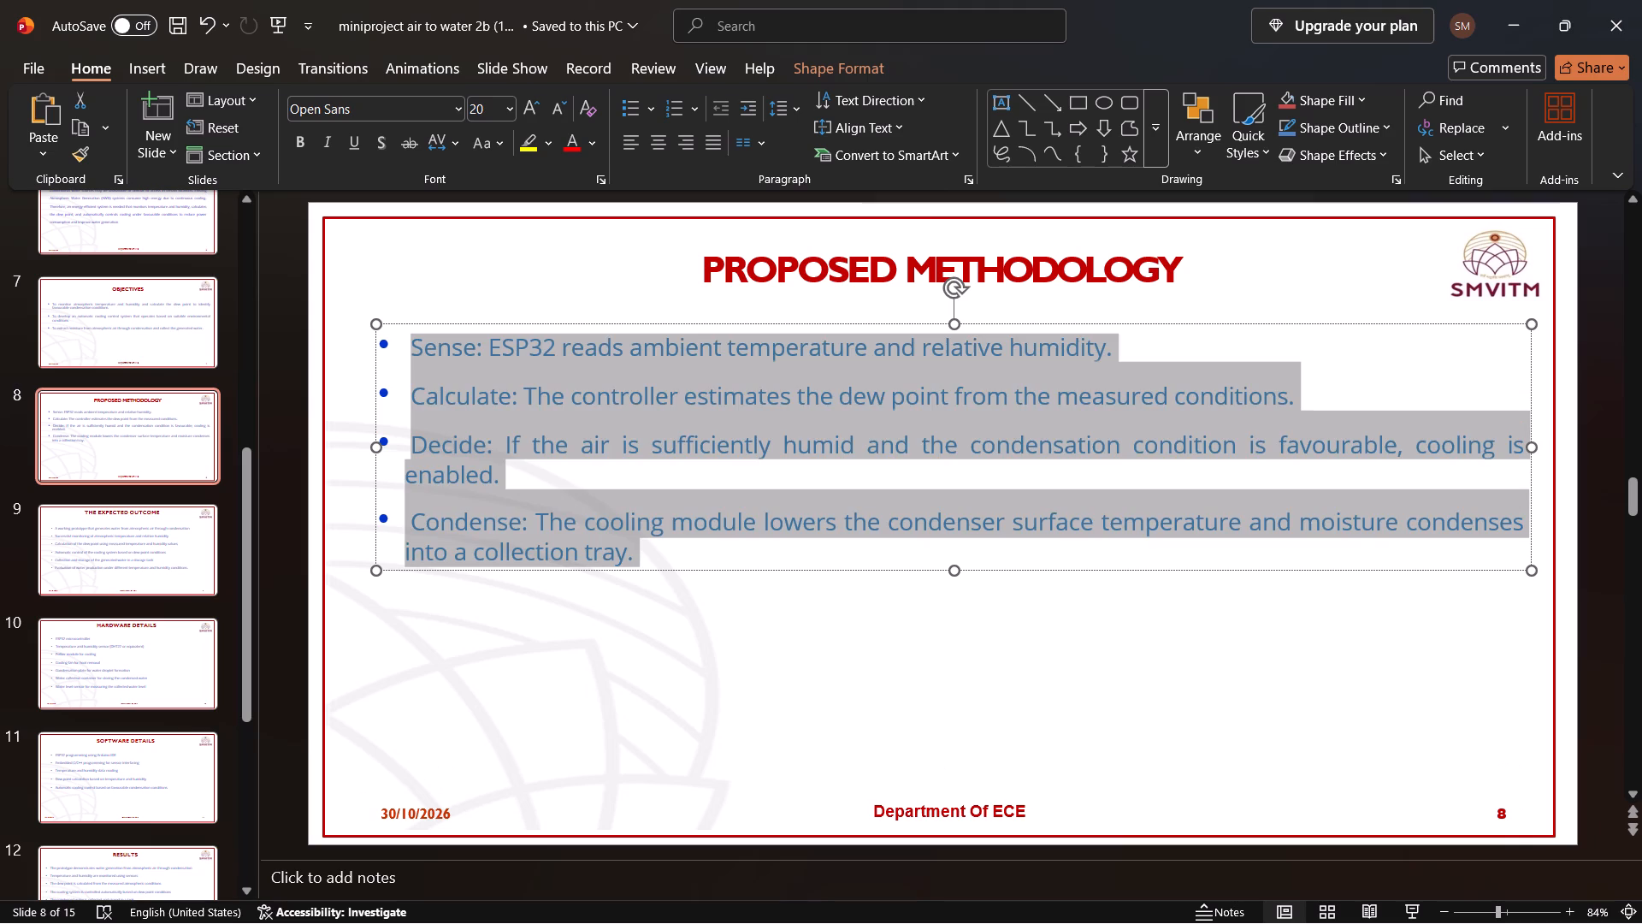
{"action": "key", "text": "Delete"}
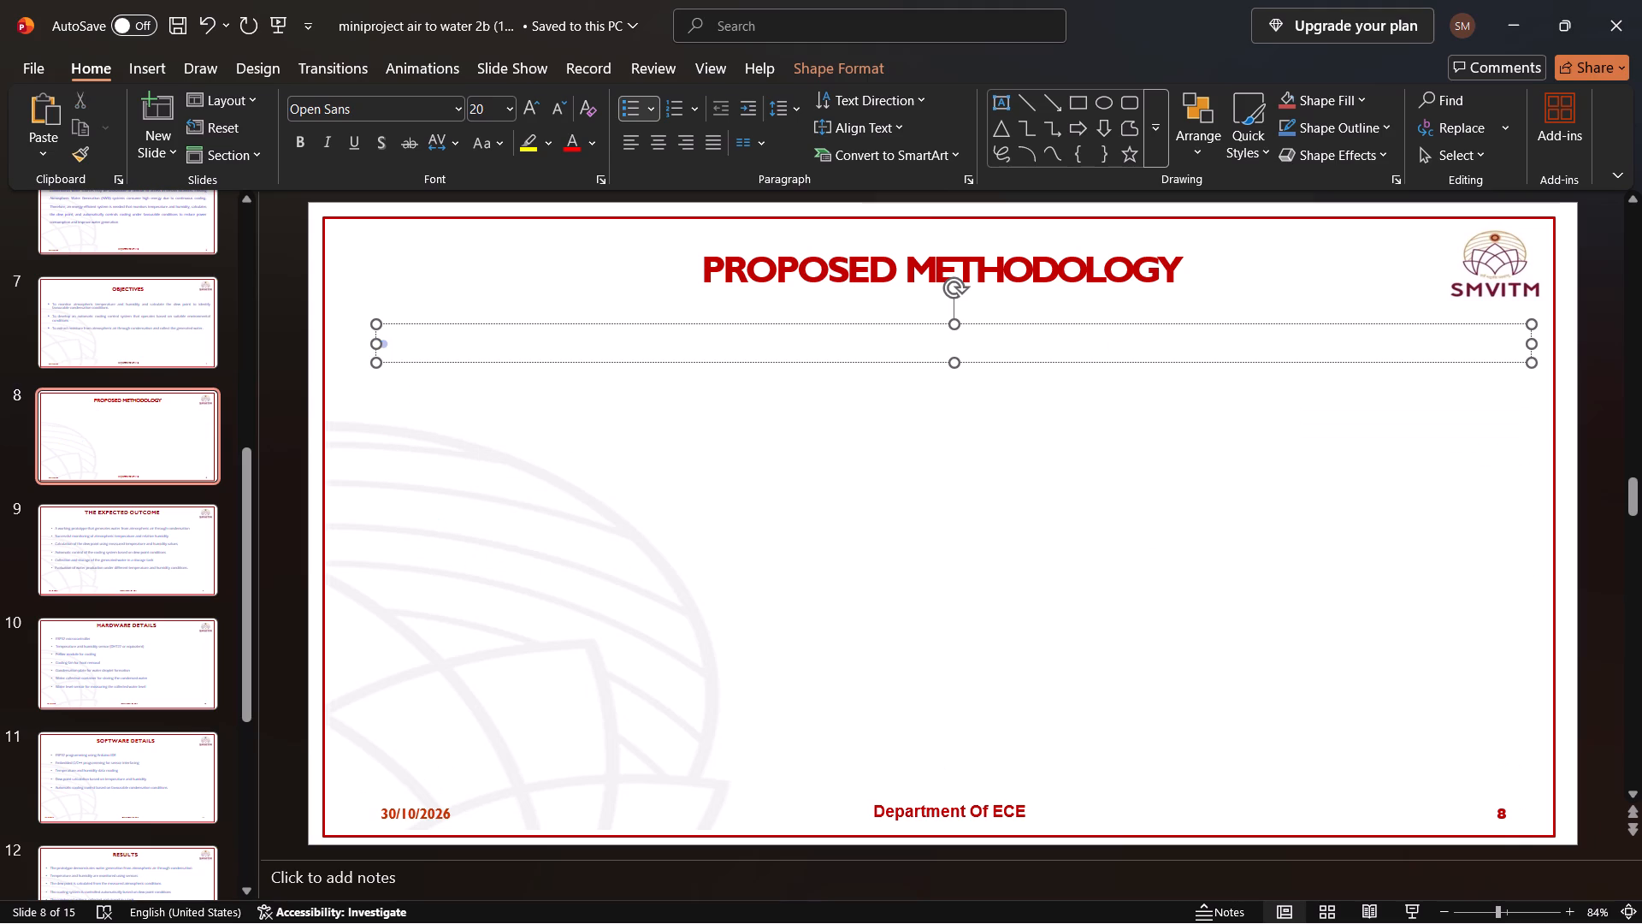